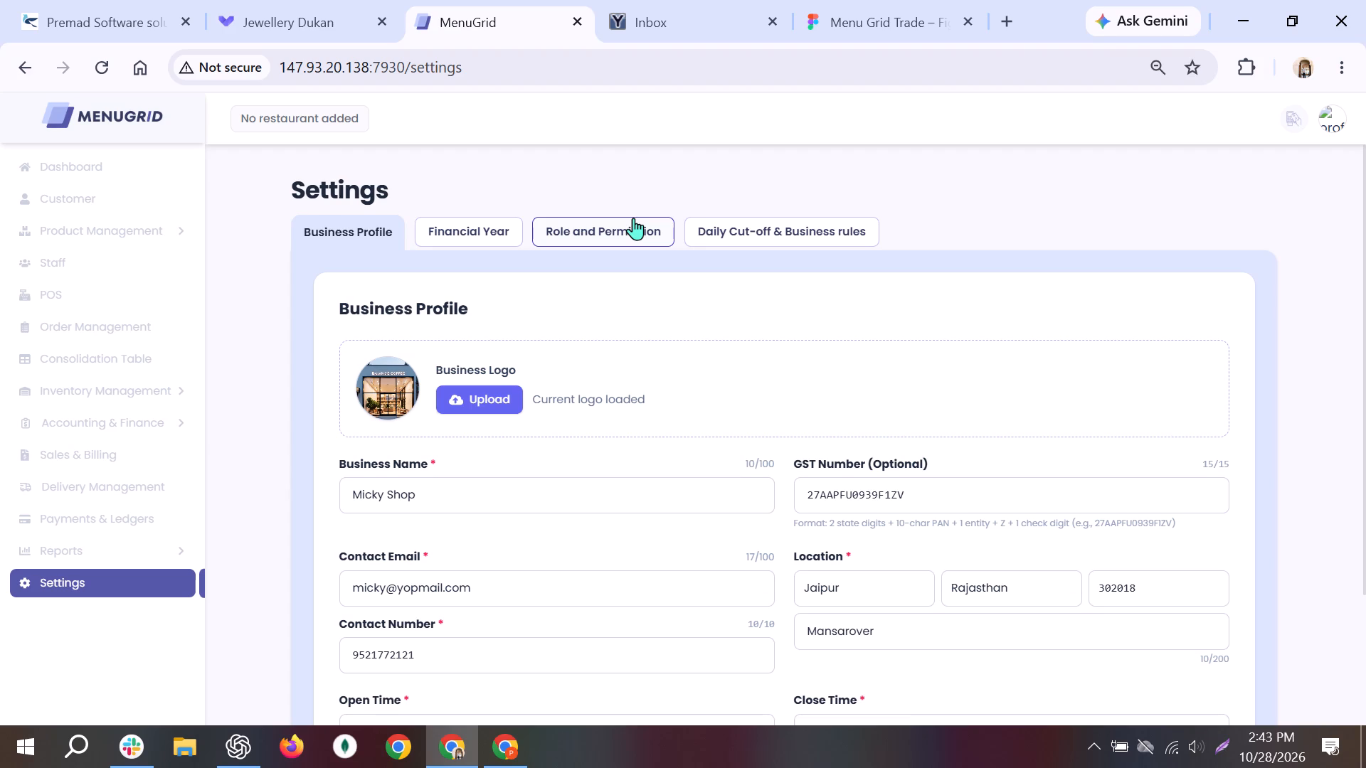
Review the daily order cut-off deadline and same-day versus next-day rules, returning to the Business Profile settings.
{"action": "left_click", "coordinate": [809, 228]}
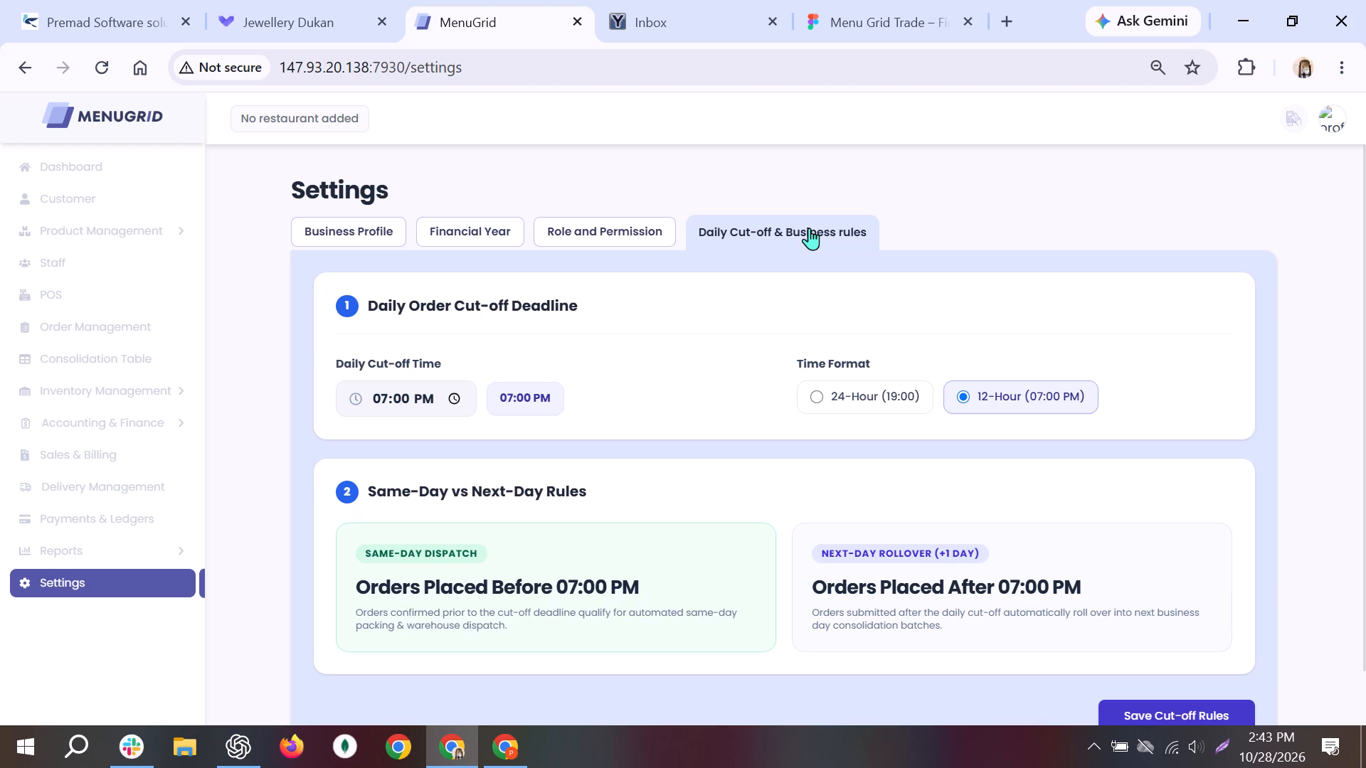
{"action": "scroll", "coordinate": [809, 228], "scroll_direction": "down", "scroll_amount": 2}
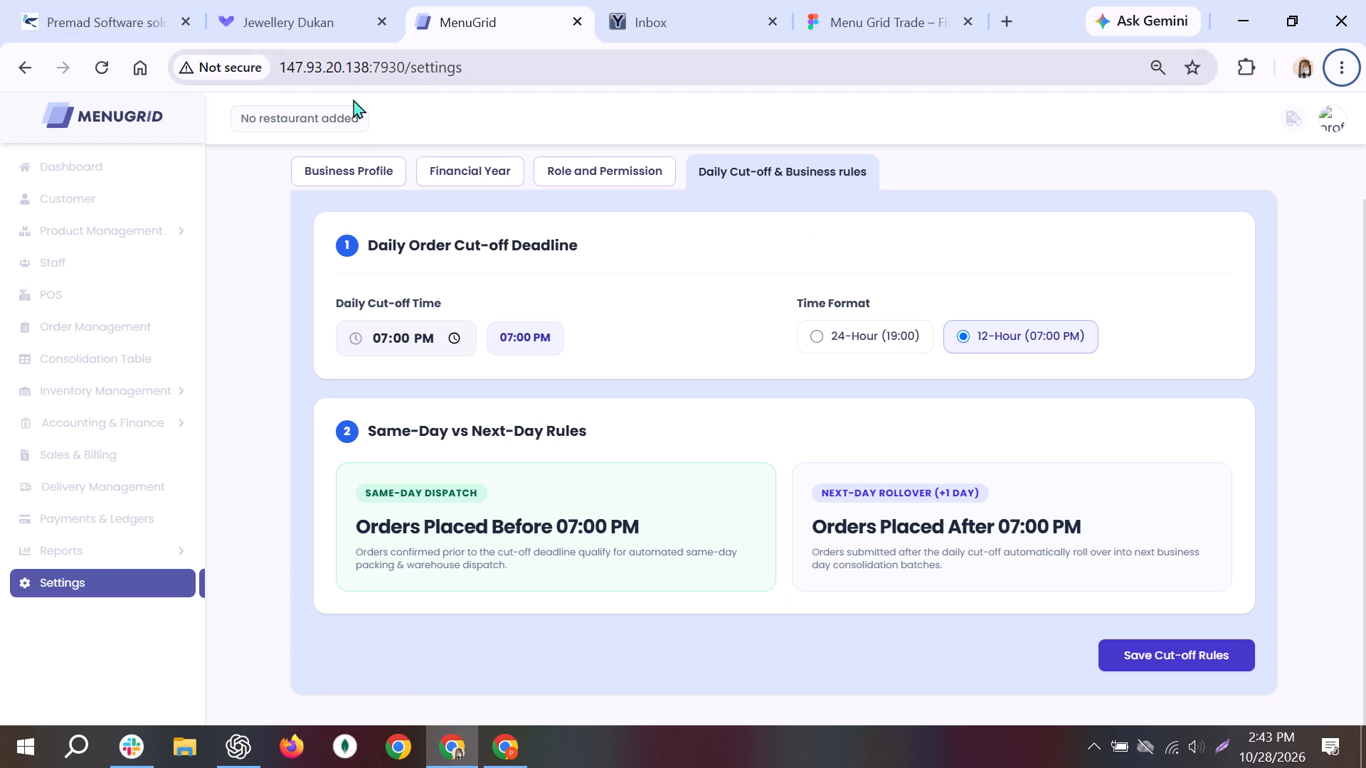
{"action": "left_click", "coordinate": [353, 159]}
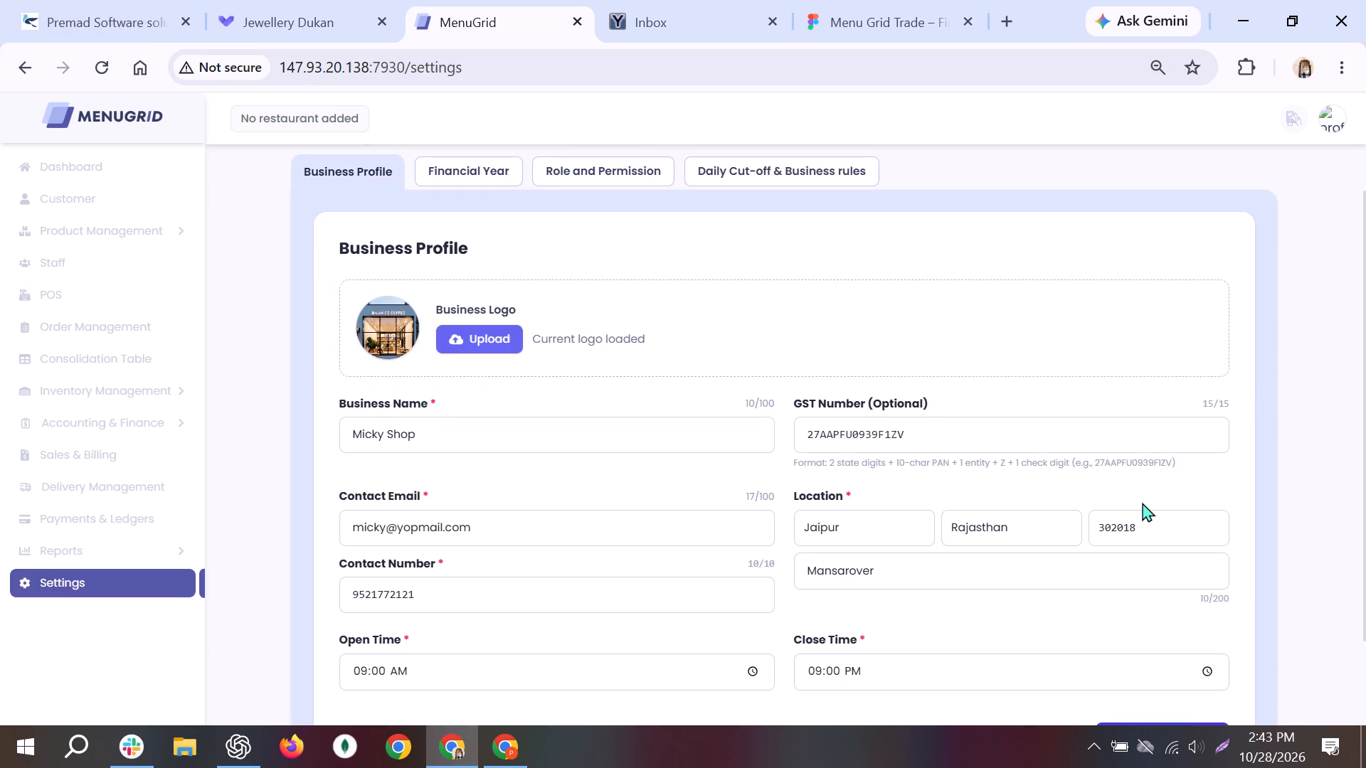
Detach the MenuGrid settings page from the Figma design's browser window into a separate window.
{"action": "left_click", "coordinate": [842, 4]}
{"action": "left_click", "coordinate": [487, 13]}
{"action": "left_click_drag", "start_coordinate": [487, 13], "coordinate": [551, 178]}
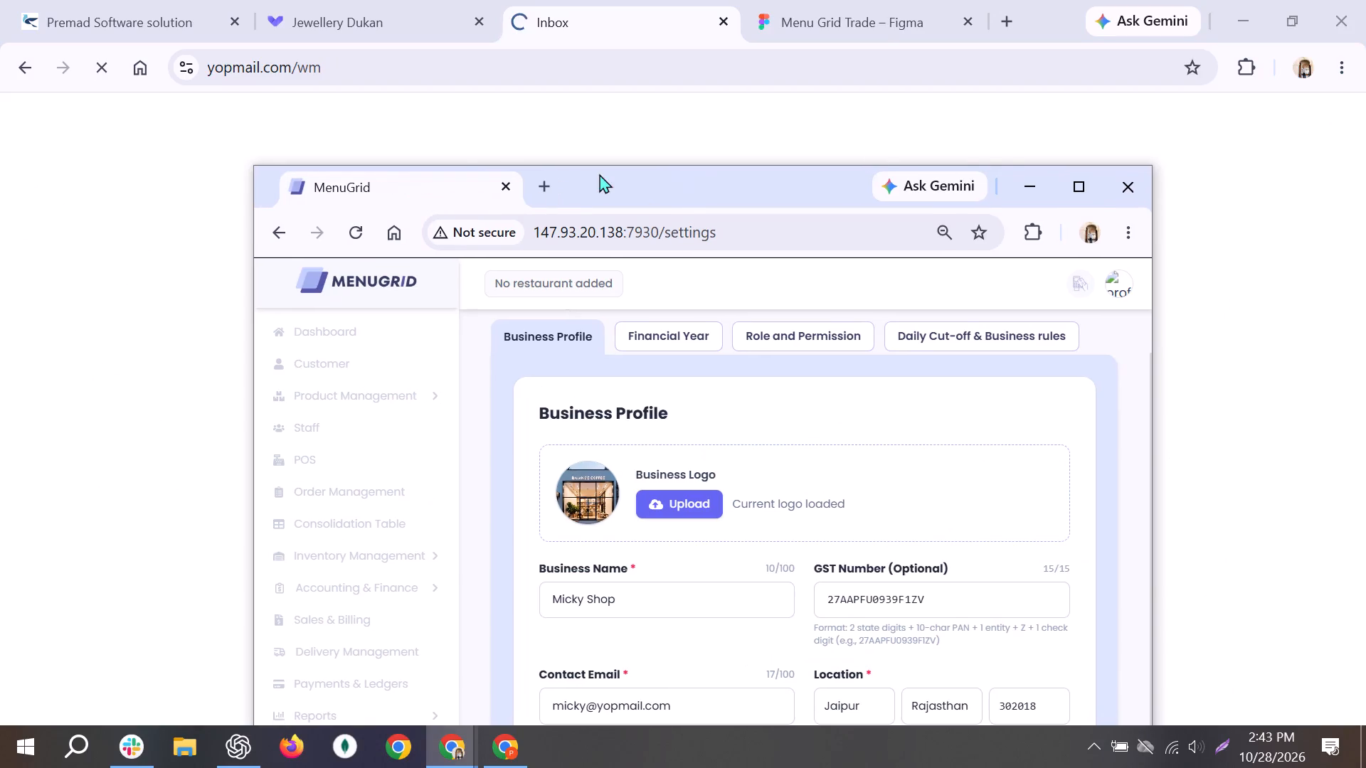
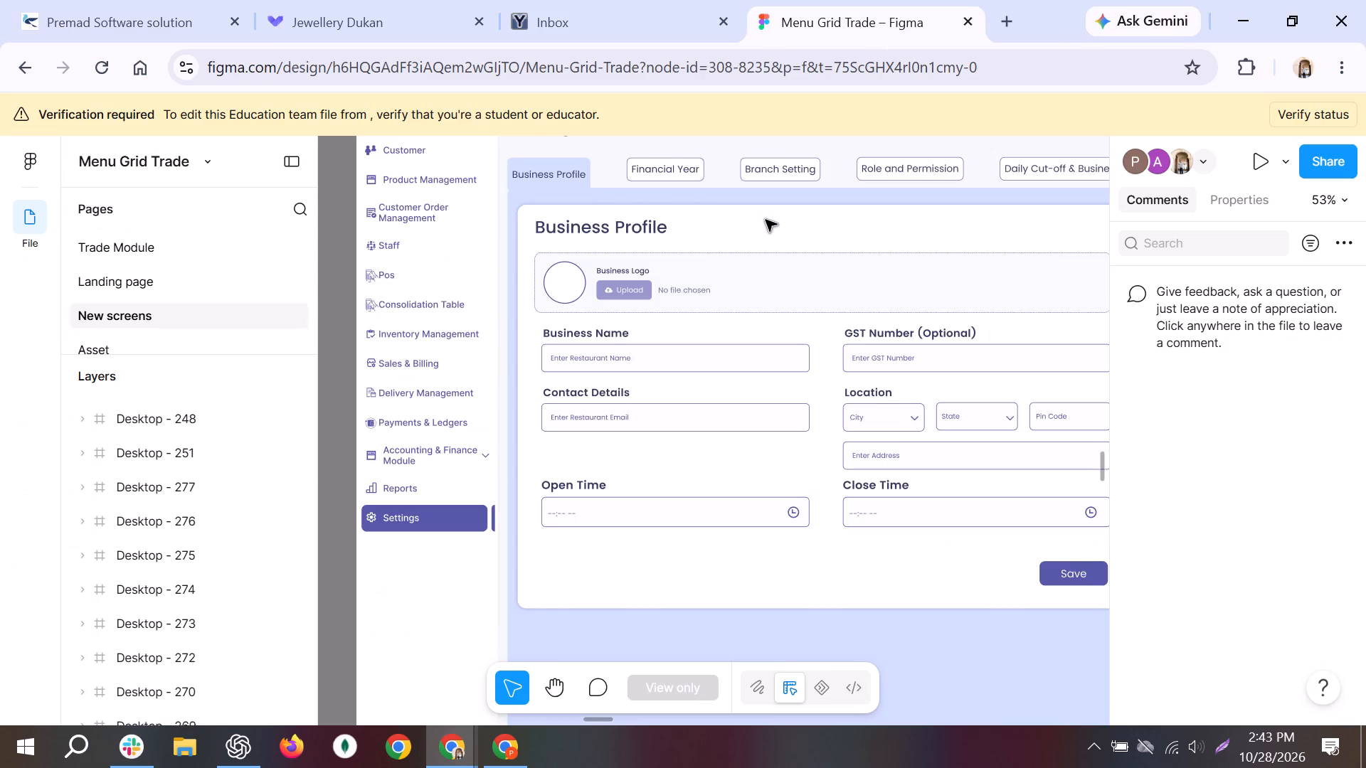
Compare the Business Profile form in the Figma design with the live MenuGrid Business Profile settings, down to the save button.
{"action": "key", "text": "alt+Tab"}
{"action": "scroll", "coordinate": [766, 220], "scroll_direction": "left", "scroll_amount": 1}
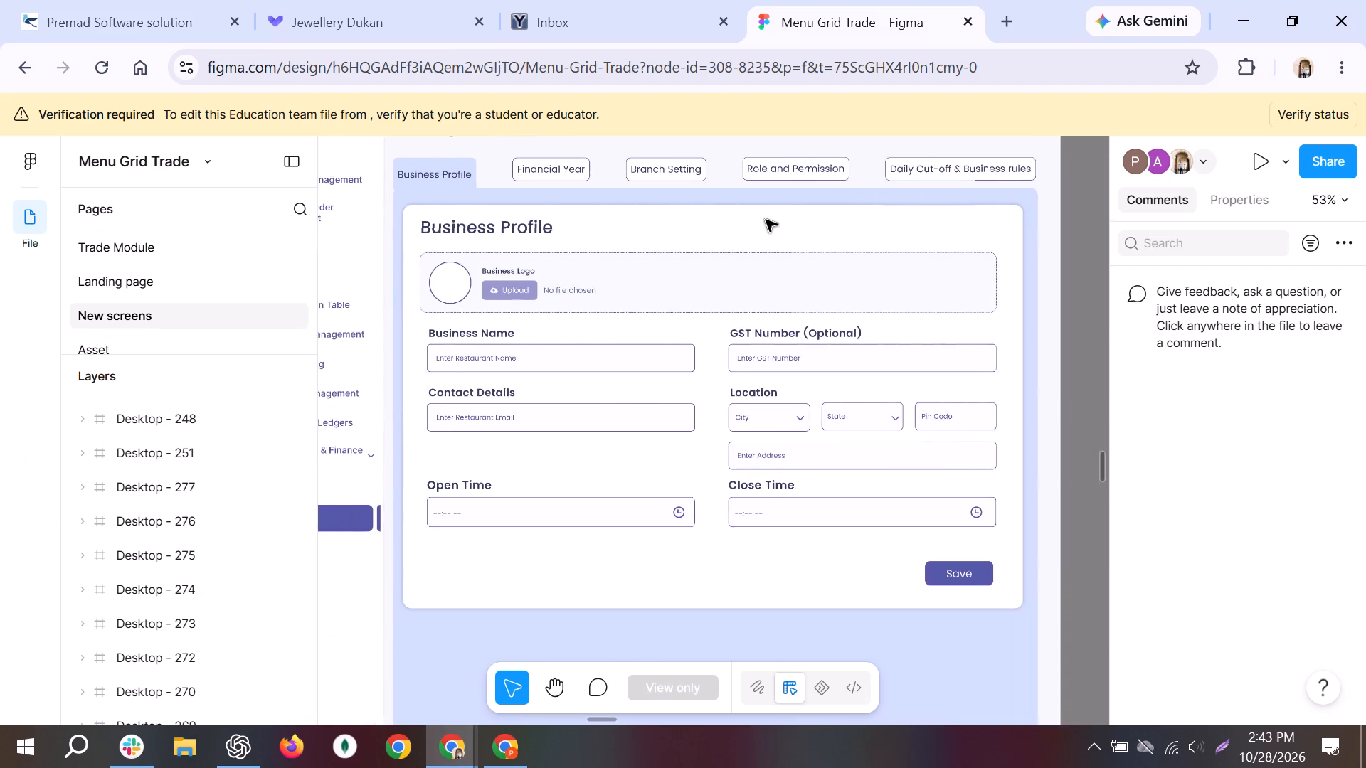
{"action": "key", "text": "alt+Tab"}
{"action": "key", "text": "alt+Tab"}
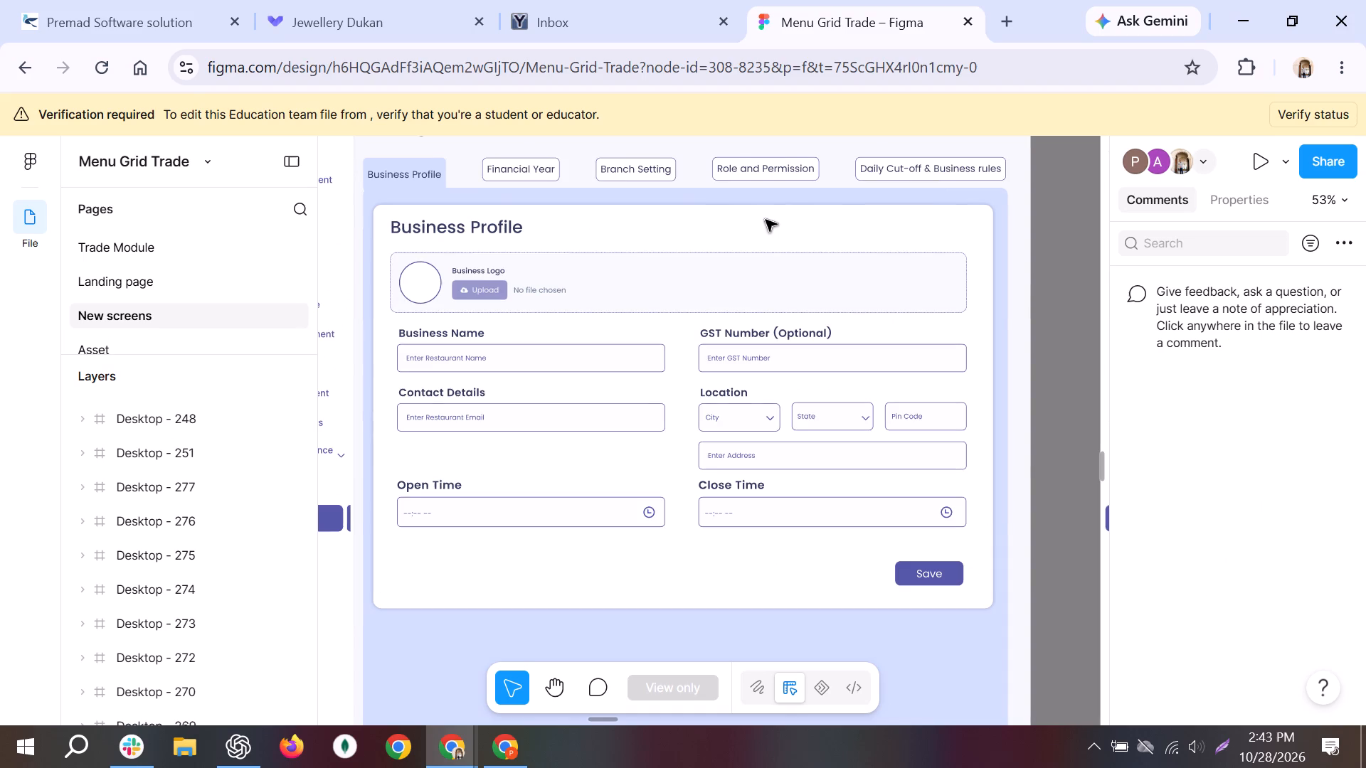
{"action": "key", "text": "alt+Tab"}
{"action": "key", "text": "alt+Tab"}
{"action": "key", "text": "alt+Tab"}
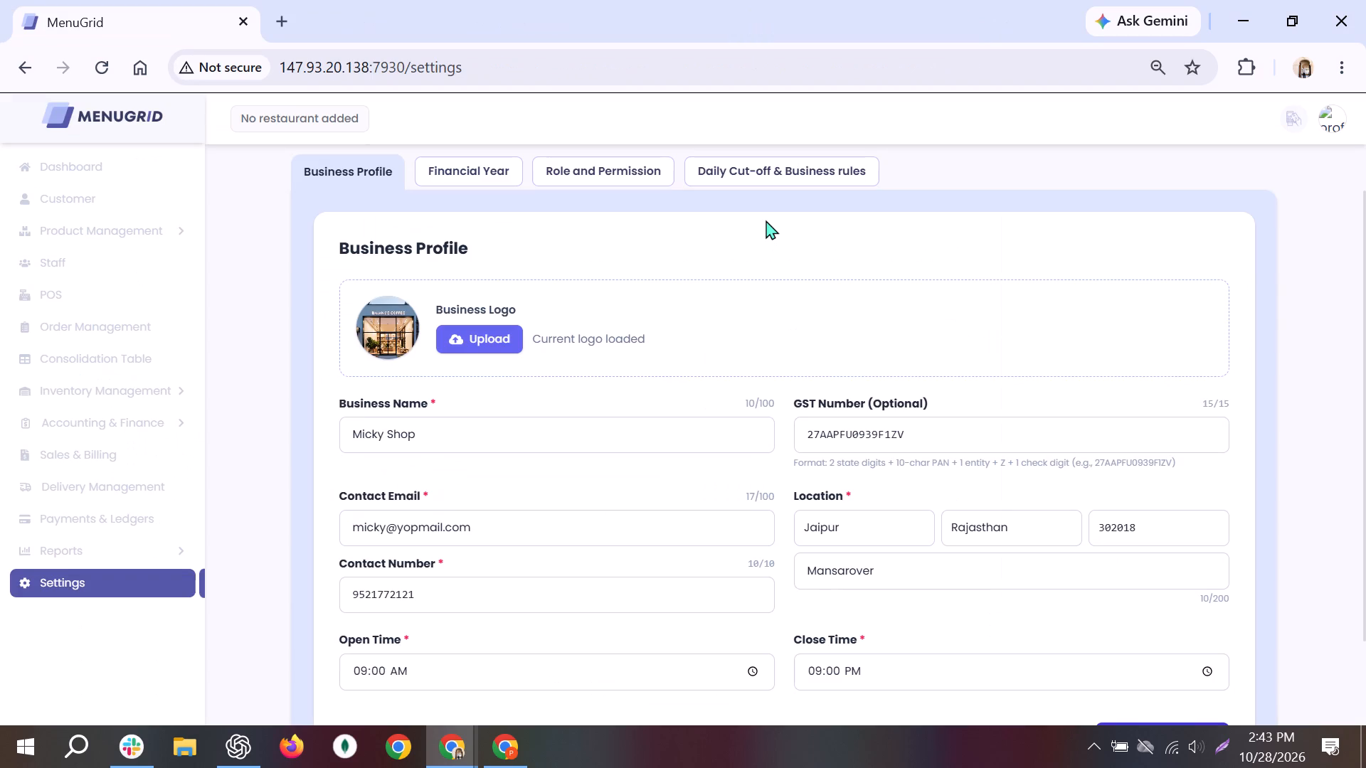
{"action": "key", "text": "alt+Tab"}
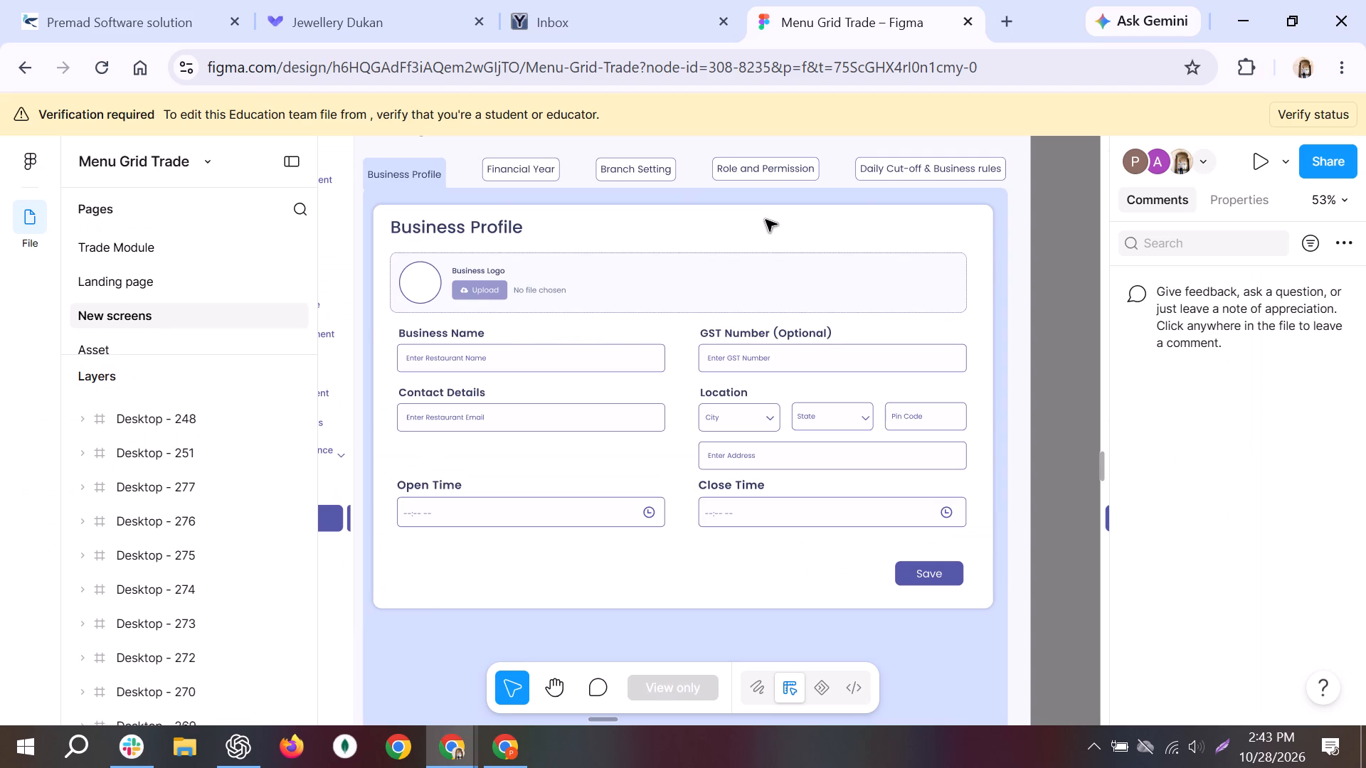
{"action": "key", "text": "alt+Tab"}
{"action": "scroll", "coordinate": [766, 220], "scroll_direction": "down", "scroll_amount": 1}
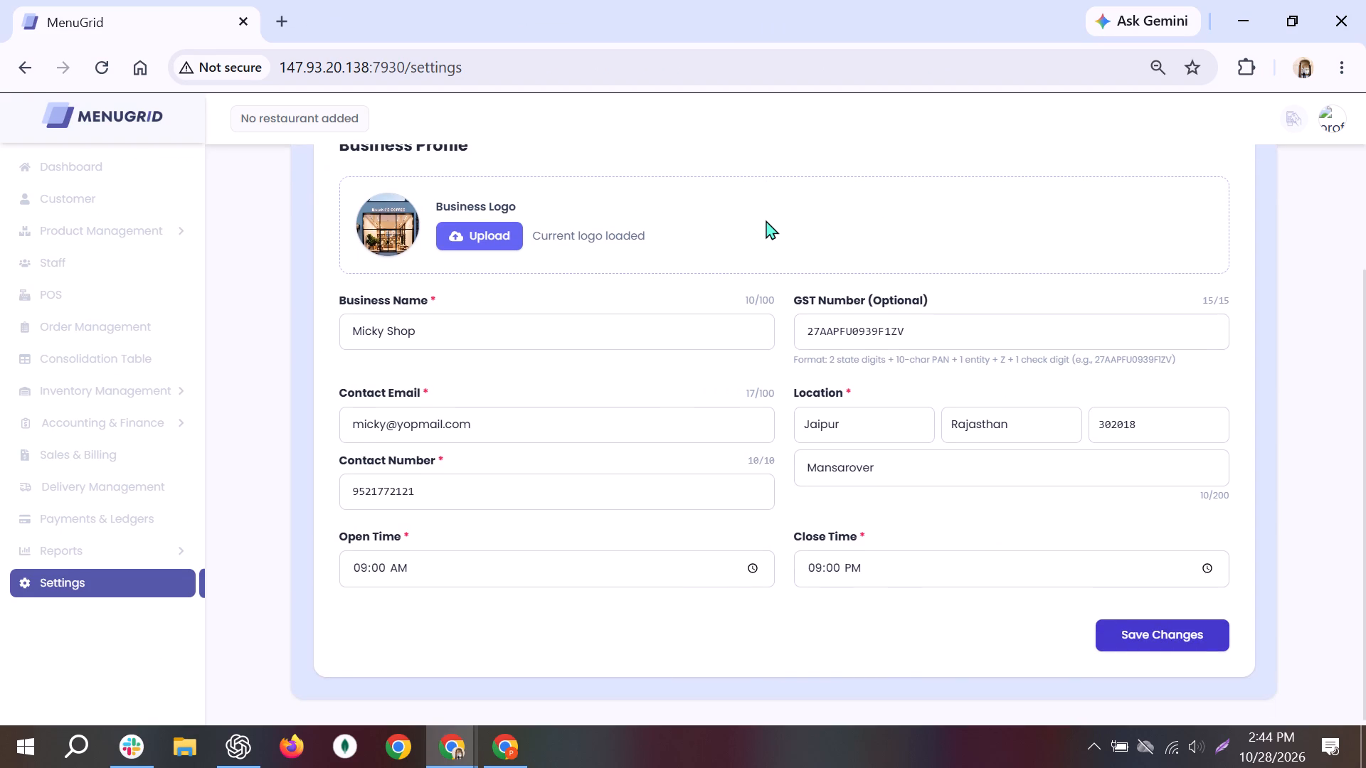
{"action": "key", "text": "alt+Tab"}
{"action": "key", "text": "alt+Tab"}
{"action": "key", "text": "alt+Tab"}
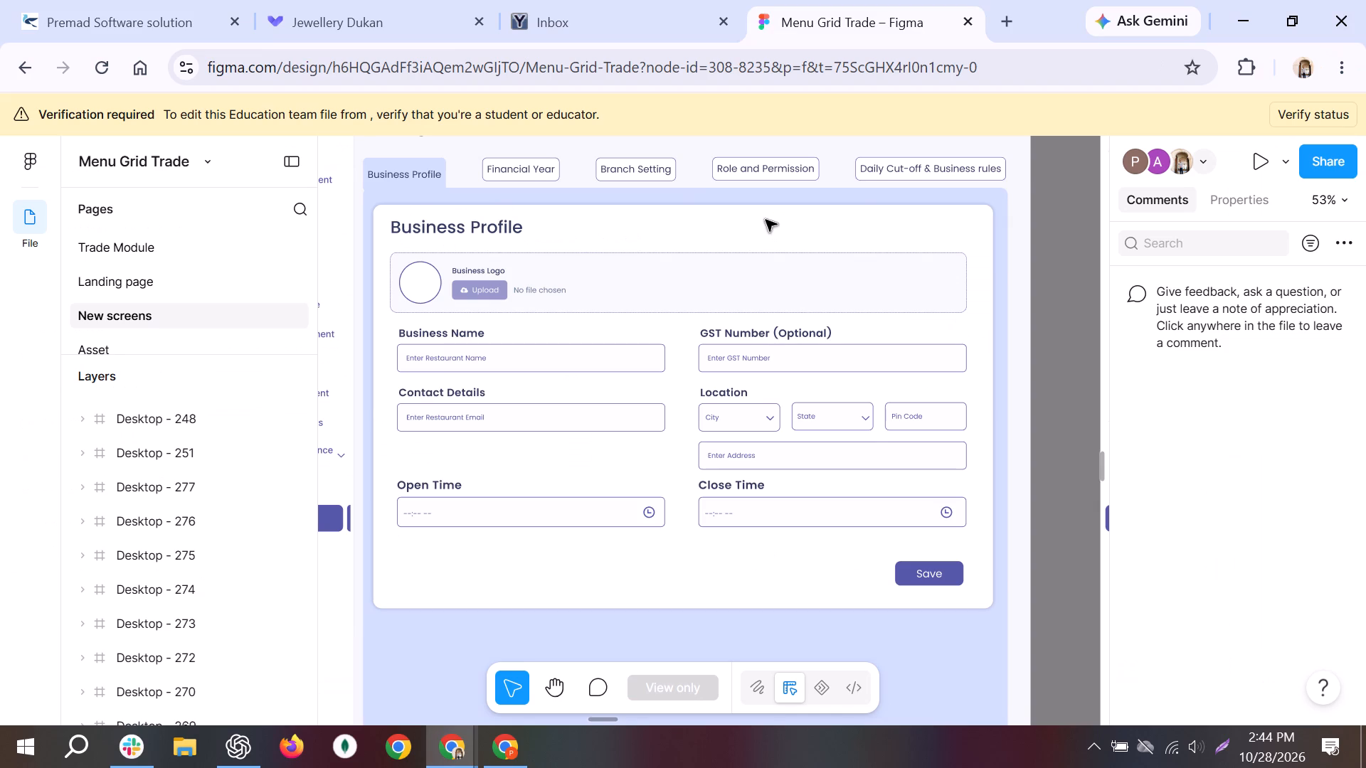
{"action": "scroll", "coordinate": [766, 220], "scroll_direction": "down", "scroll_amount": 4, "text": "ctrl"}
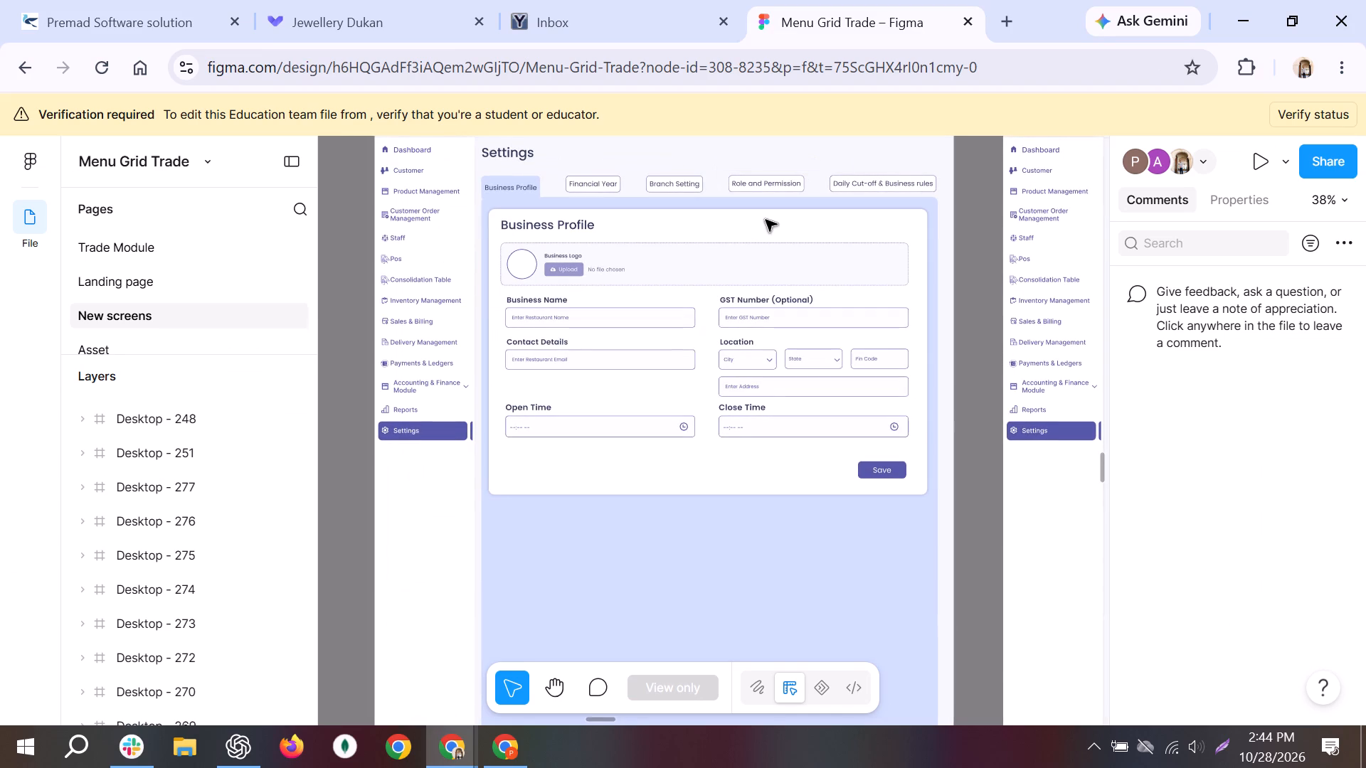
{"action": "scroll", "coordinate": [766, 220], "scroll_direction": "up", "scroll_amount": 1, "text": "ctrl"}
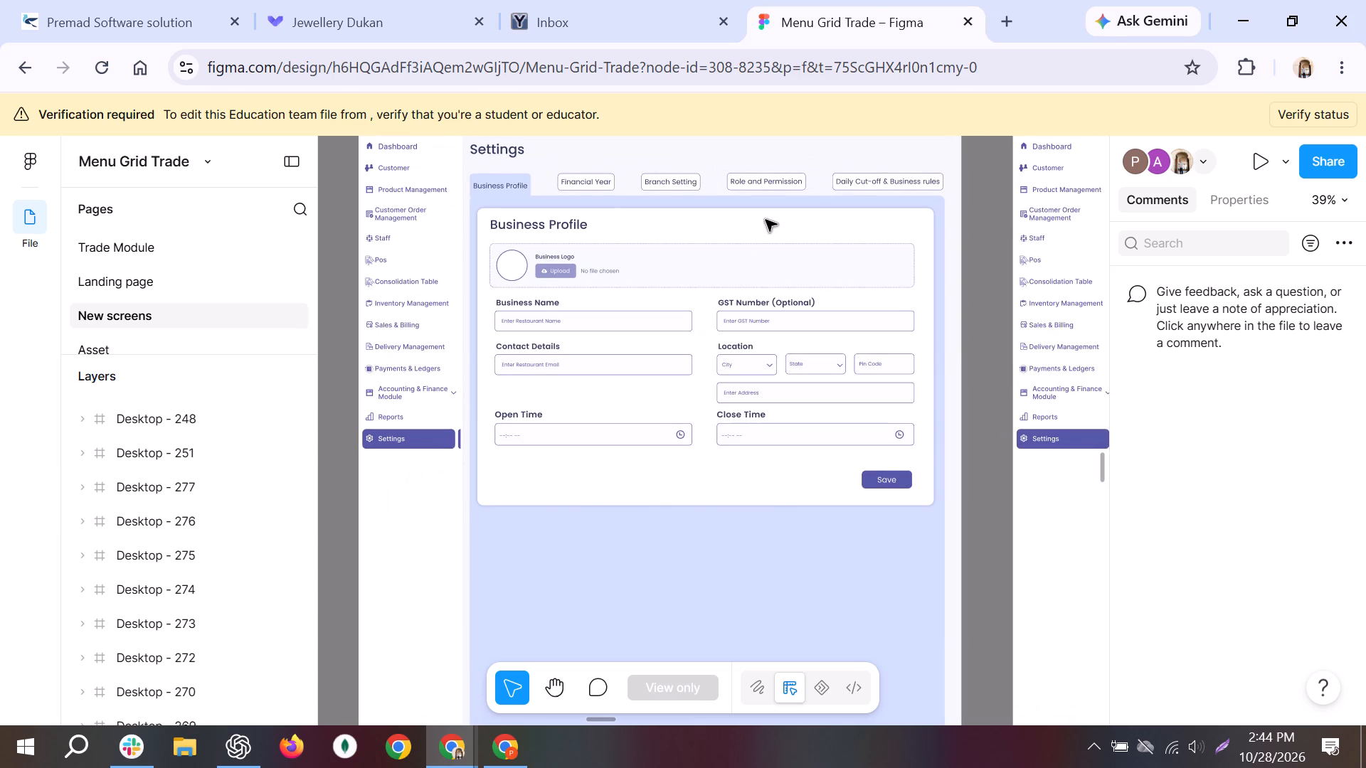
{"action": "key", "text": "alt+Tab"}
{"action": "scroll", "coordinate": [766, 220], "scroll_direction": "up", "scroll_amount": 3}
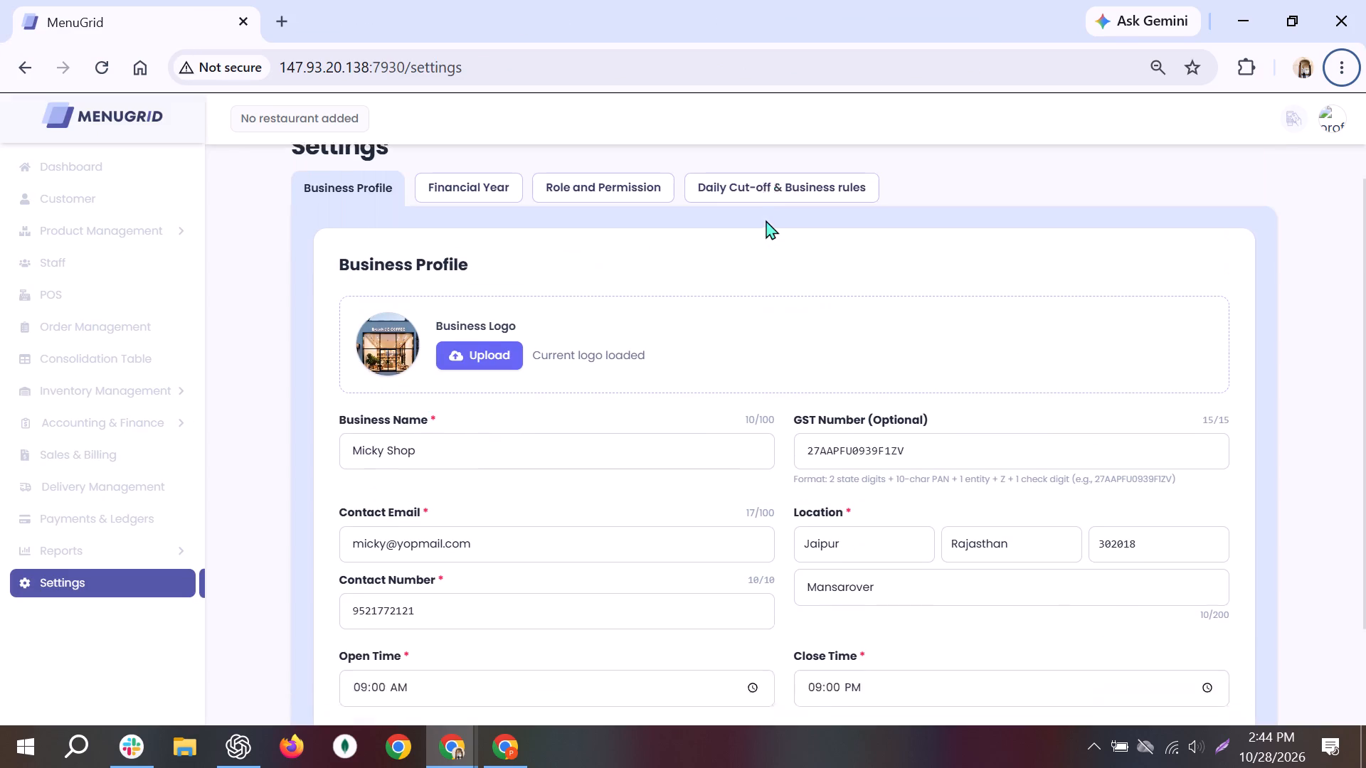
{"action": "scroll", "coordinate": [766, 220], "scroll_direction": "up", "scroll_amount": 3}
View the live Financial Year settings and locate the neighbouring Financial Year screen in the Figma design.
{"action": "left_click", "coordinate": [480, 241]}
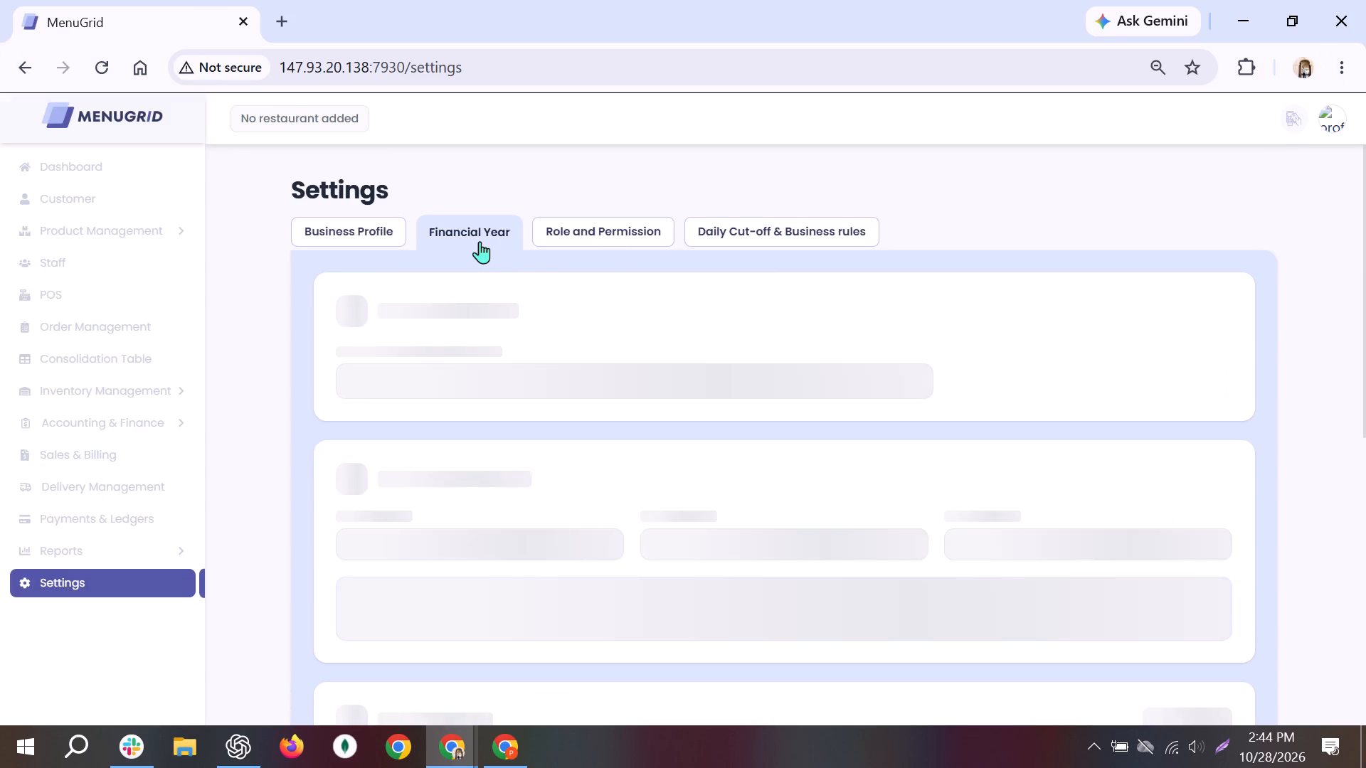
{"action": "key", "text": "alt+Tab"}
{"action": "scroll", "coordinate": [807, 403], "scroll_direction": "left", "scroll_amount": 3}
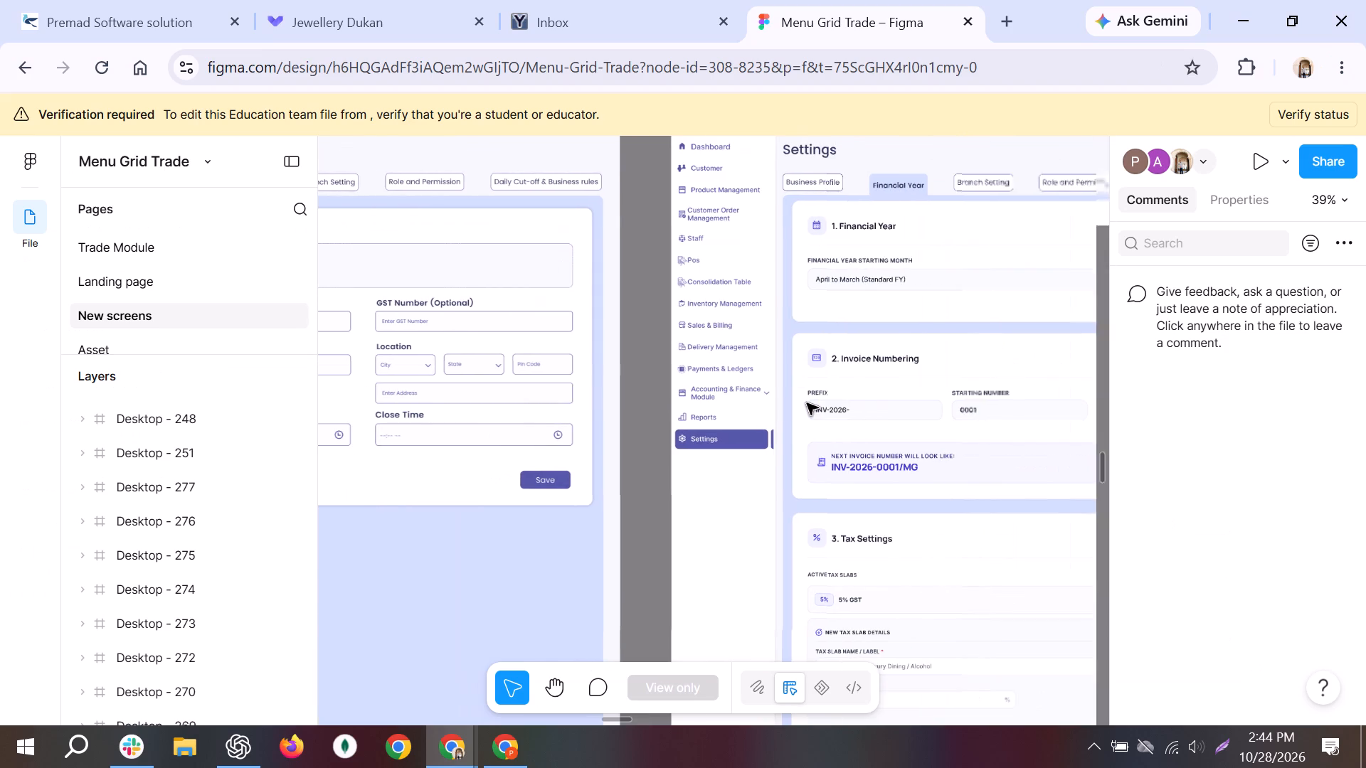
{"action": "scroll", "coordinate": [807, 403], "scroll_direction": "right", "scroll_amount": 2}
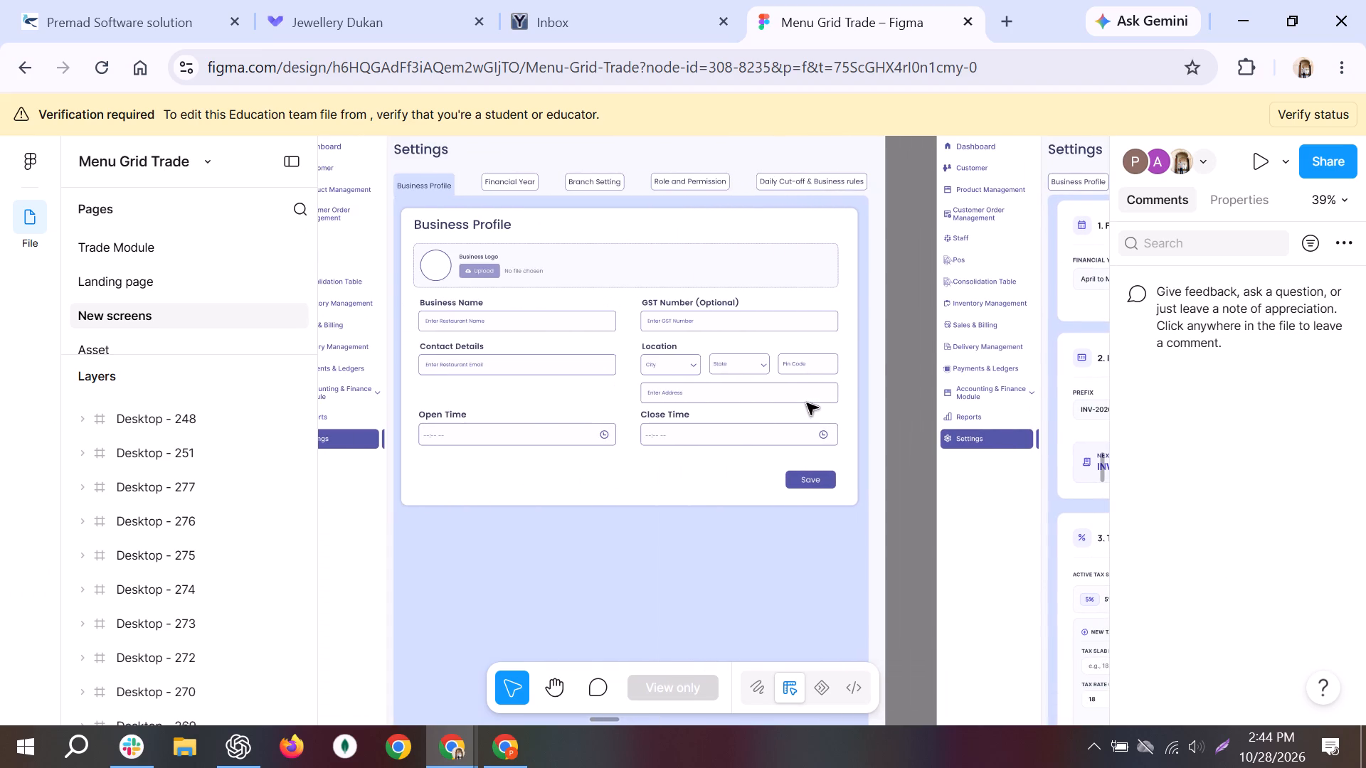
{"action": "key", "text": "alt+Tab"}
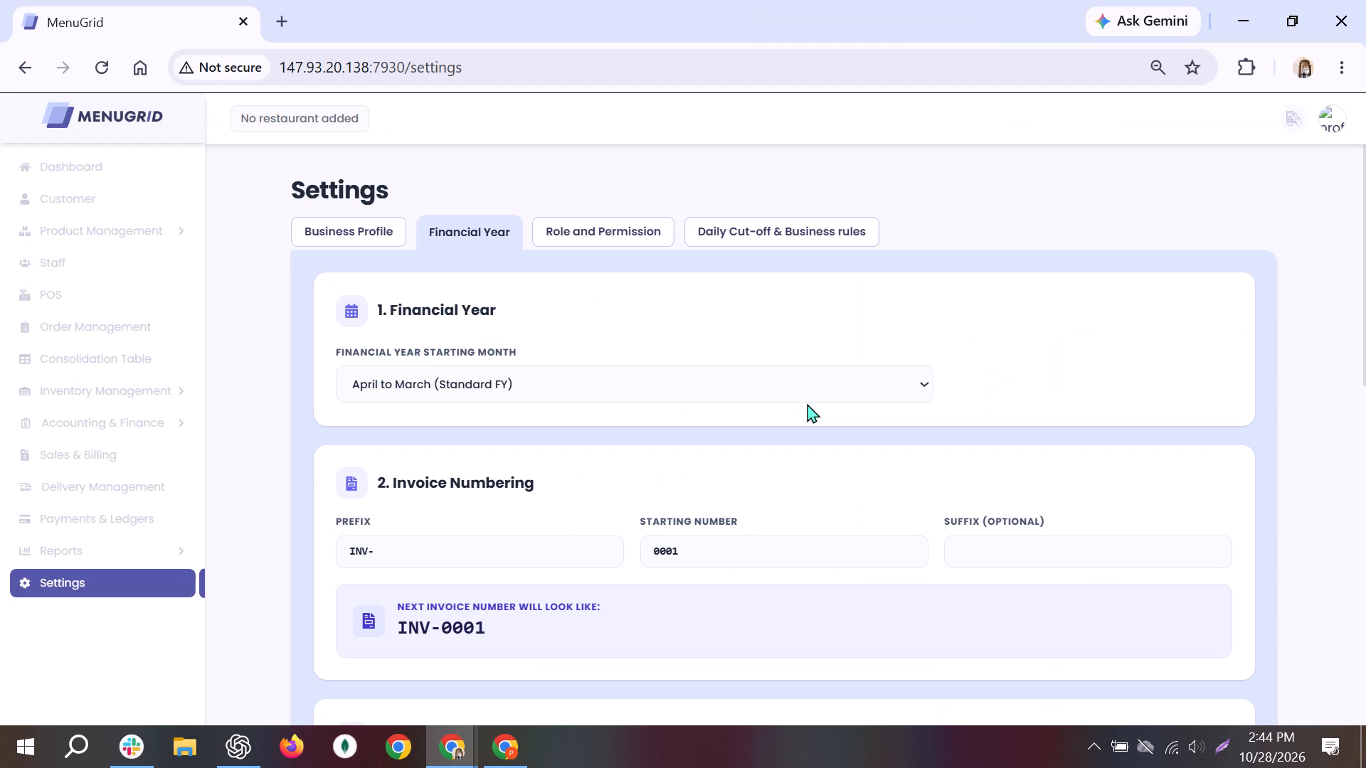
Recheck the live Business Profile settings against the design, examining the contact details, location and opening and closing time fields.
{"action": "left_click", "coordinate": [303, 240]}
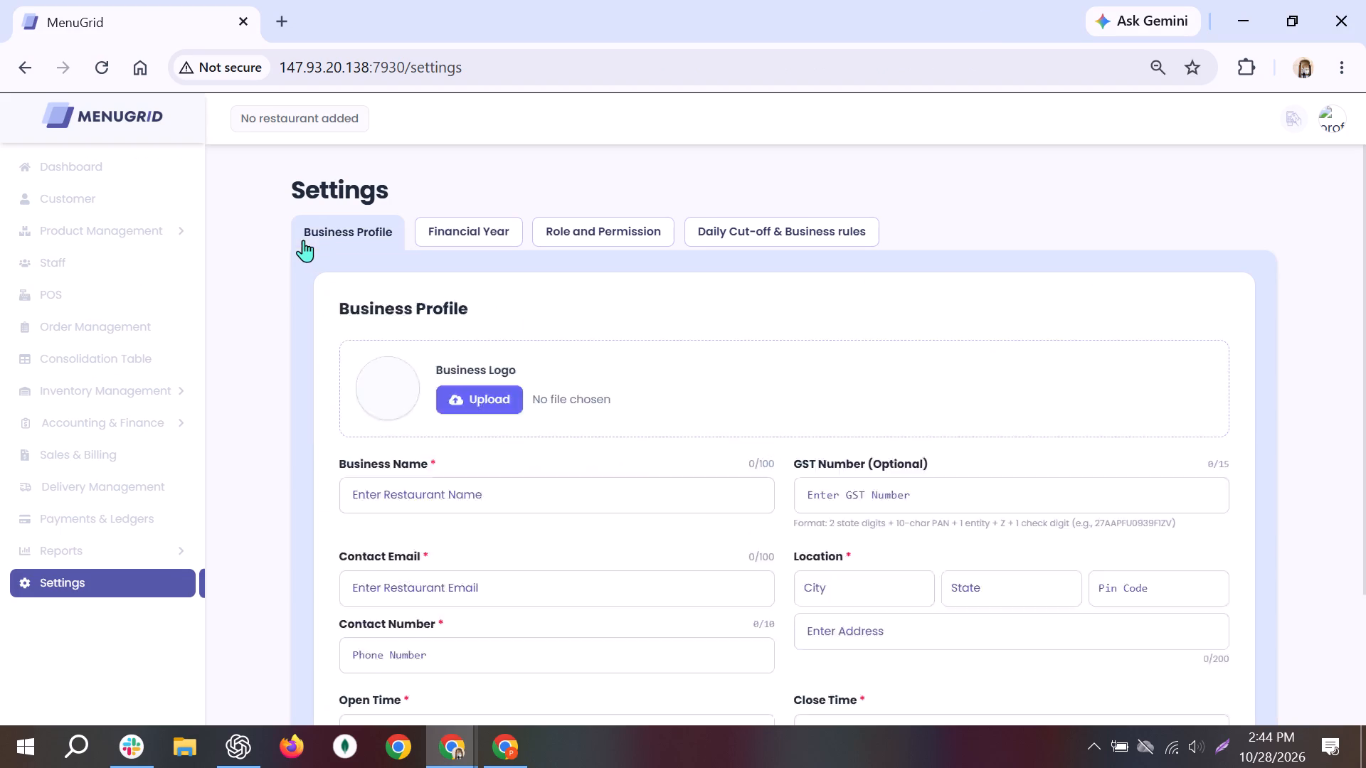
{"action": "scroll", "coordinate": [566, 539], "scroll_direction": "down", "scroll_amount": 3}
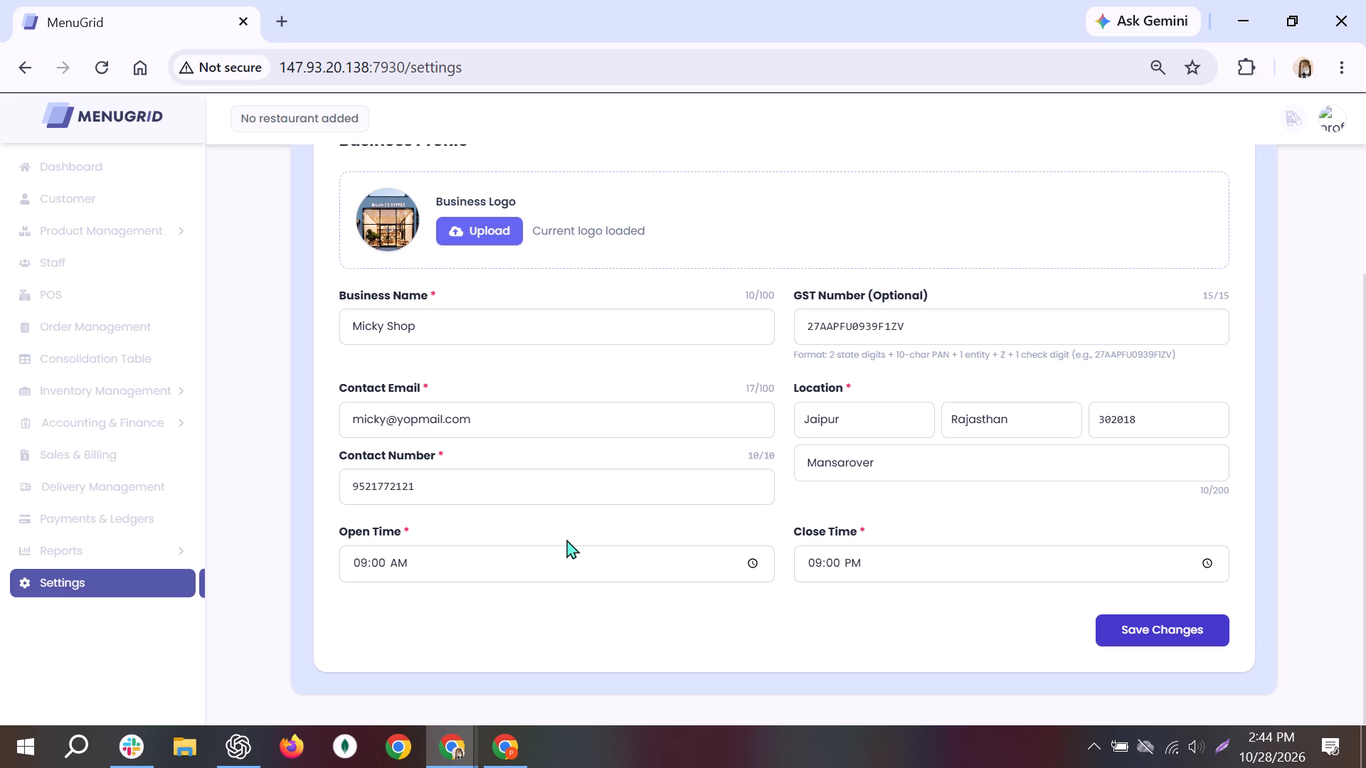
{"action": "key", "text": "alt+Tab"}
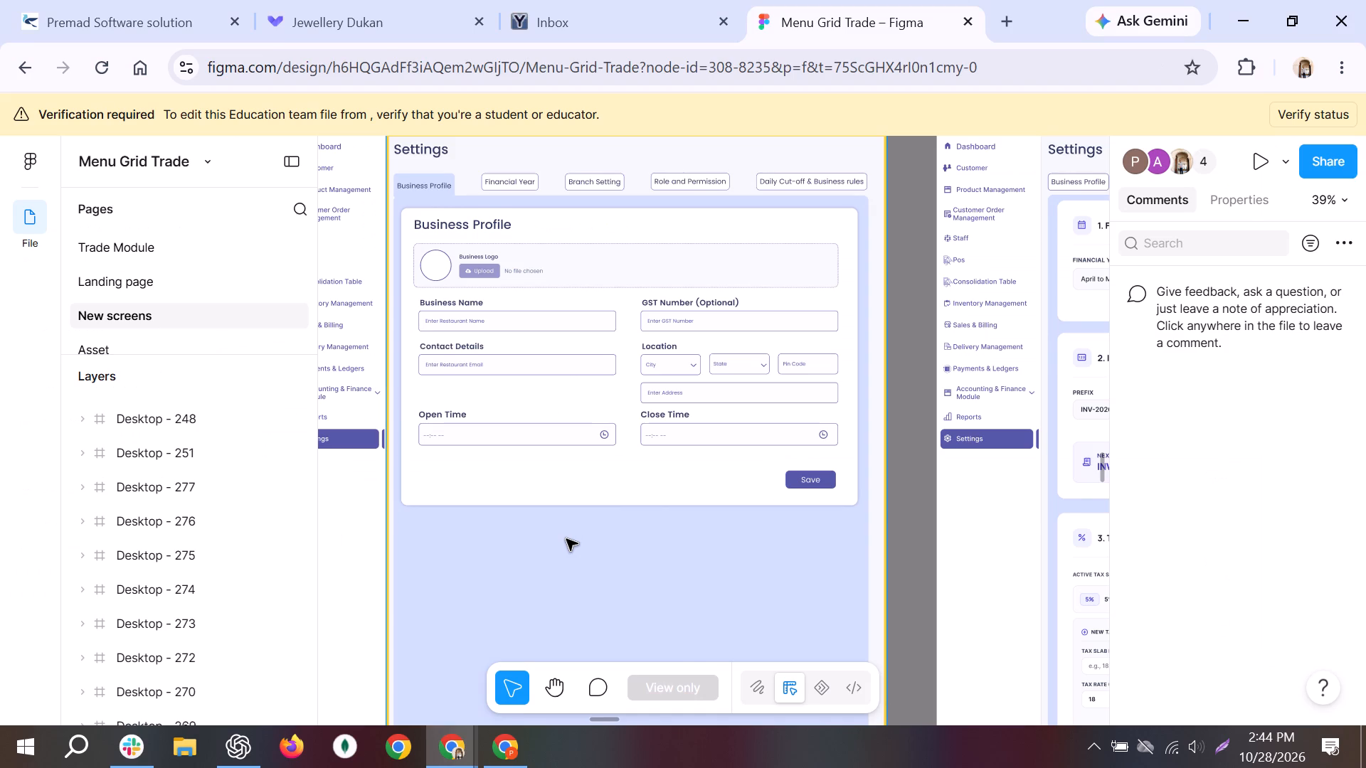
{"action": "key", "text": "alt+Tab"}
{"action": "key", "text": "alt+Tab"}
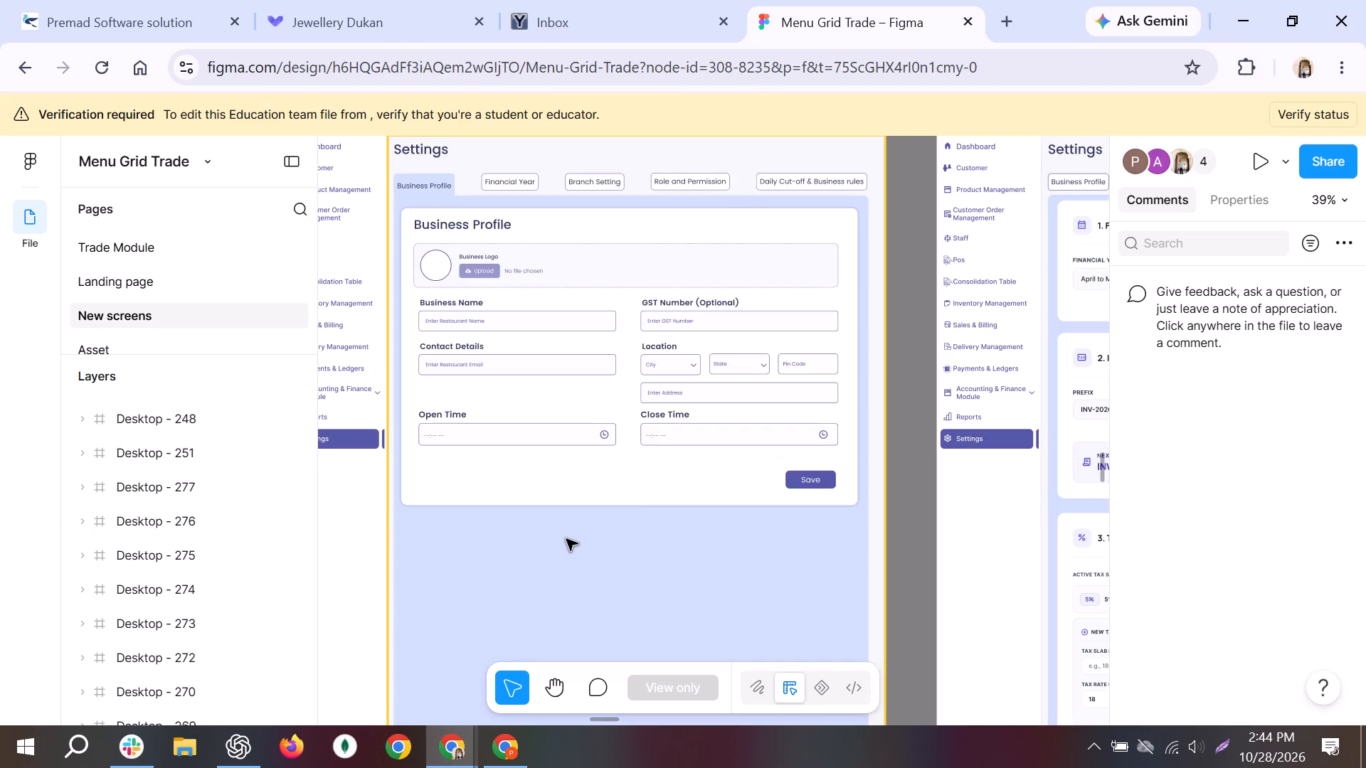
{"action": "scroll", "coordinate": [566, 539], "scroll_direction": "up", "scroll_amount": 1, "text": "ctrl"}
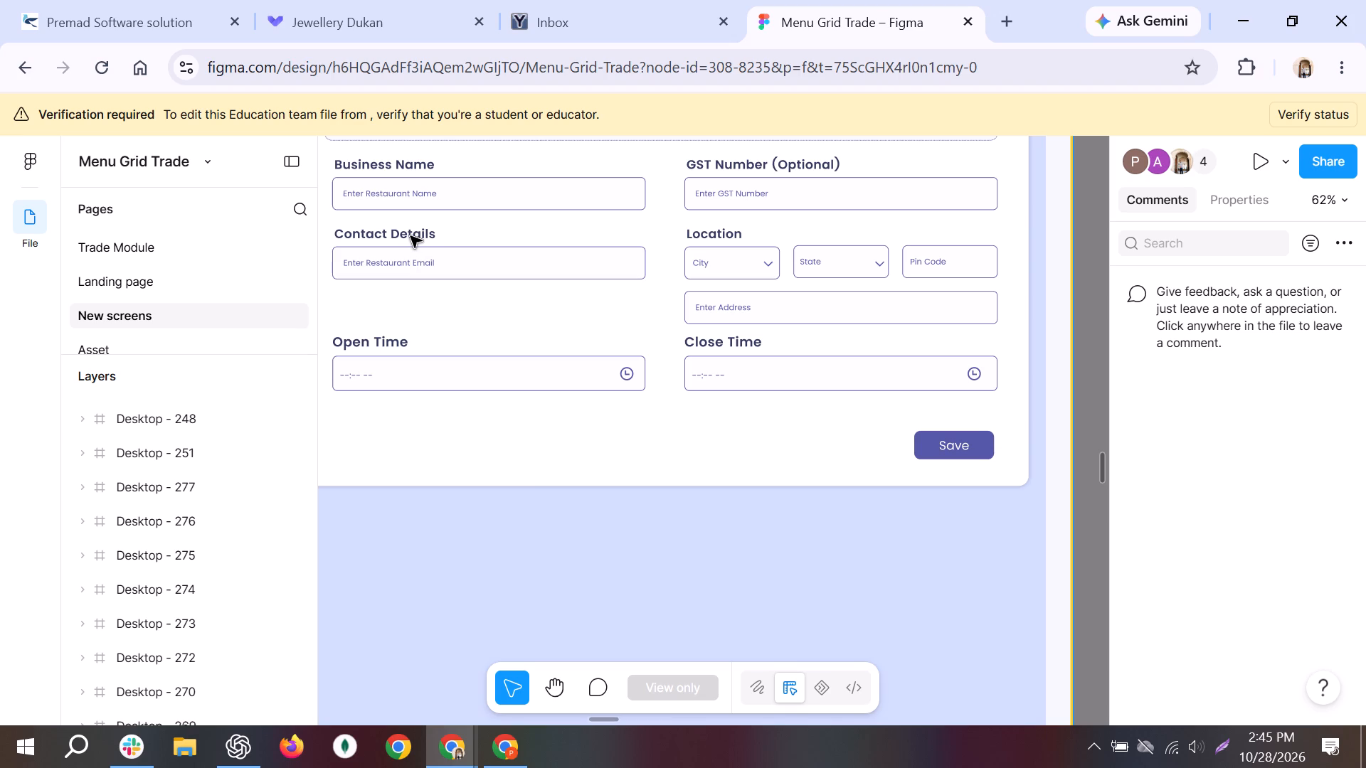
{"action": "scroll", "coordinate": [411, 236], "scroll_direction": "down", "scroll_amount": 2, "text": "ctrl"}
{"action": "scroll", "coordinate": [413, 240], "scroll_direction": "up", "scroll_amount": 2, "text": "ctrl"}
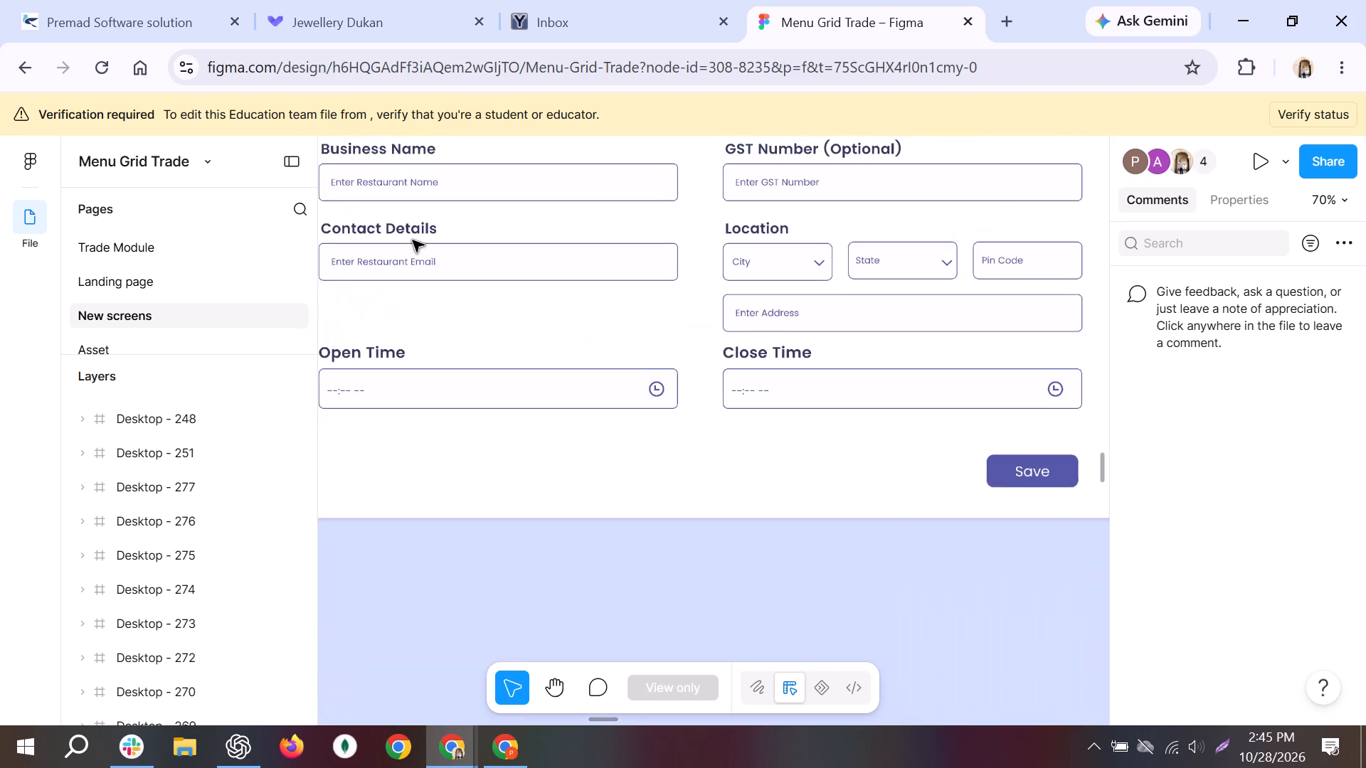
{"action": "key", "text": "alt+Tab"}
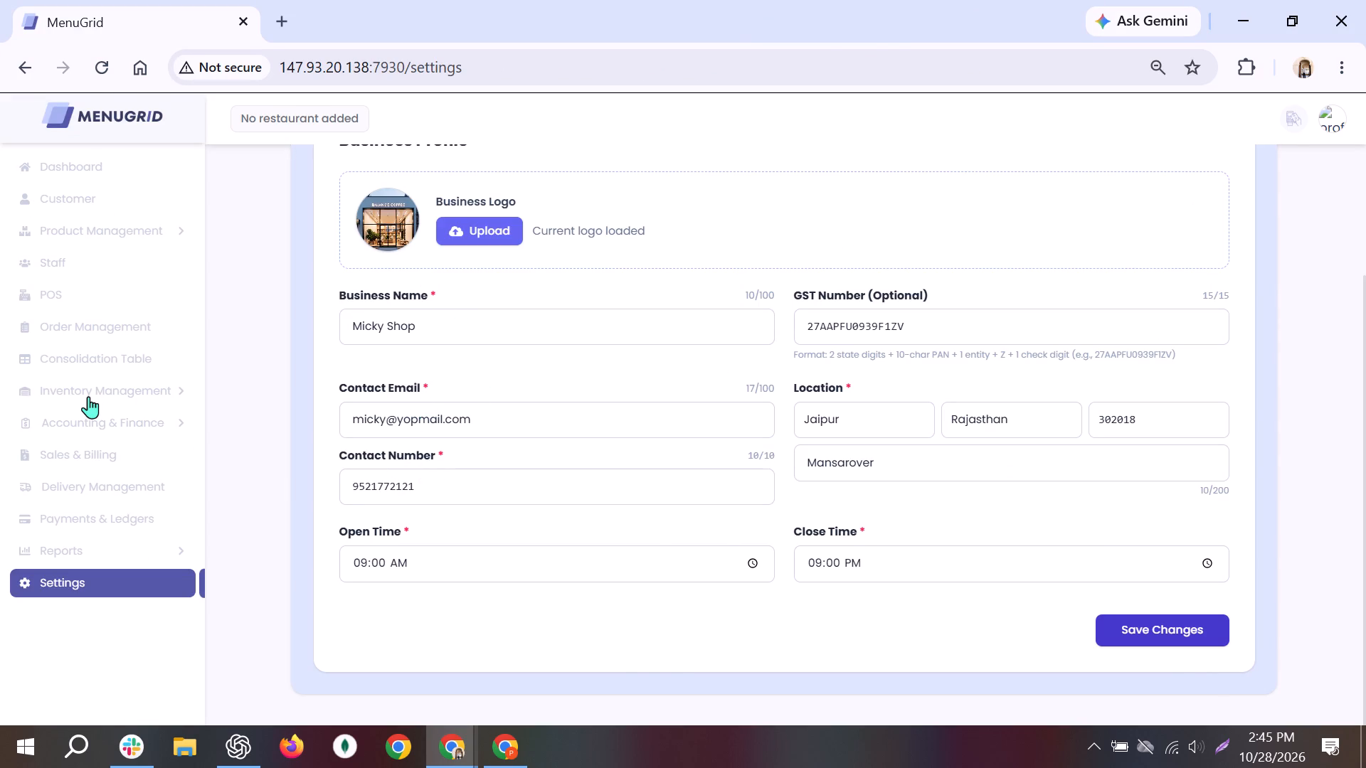
{"action": "key", "text": "alt+Tab"}
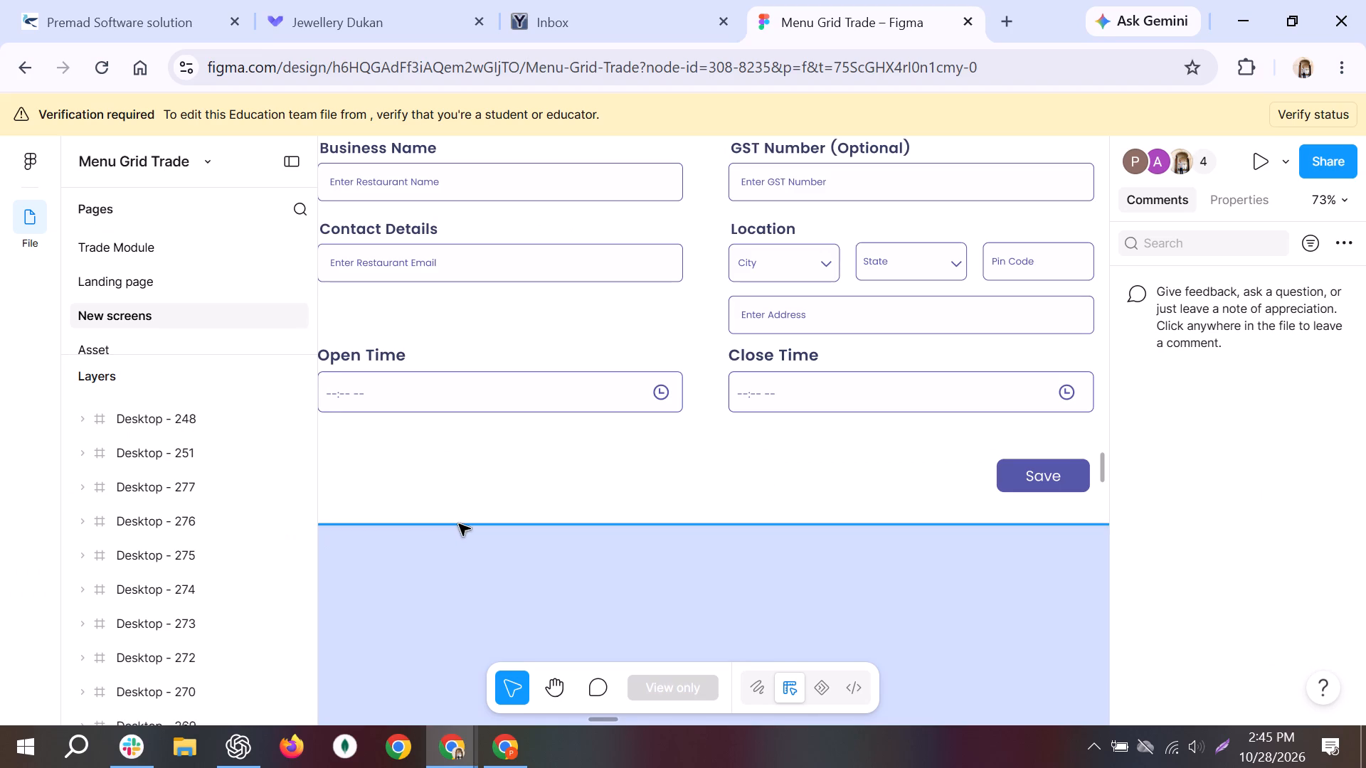
{"action": "scroll", "coordinate": [459, 524], "scroll_direction": "down", "scroll_amount": 2, "text": "ctrl"}
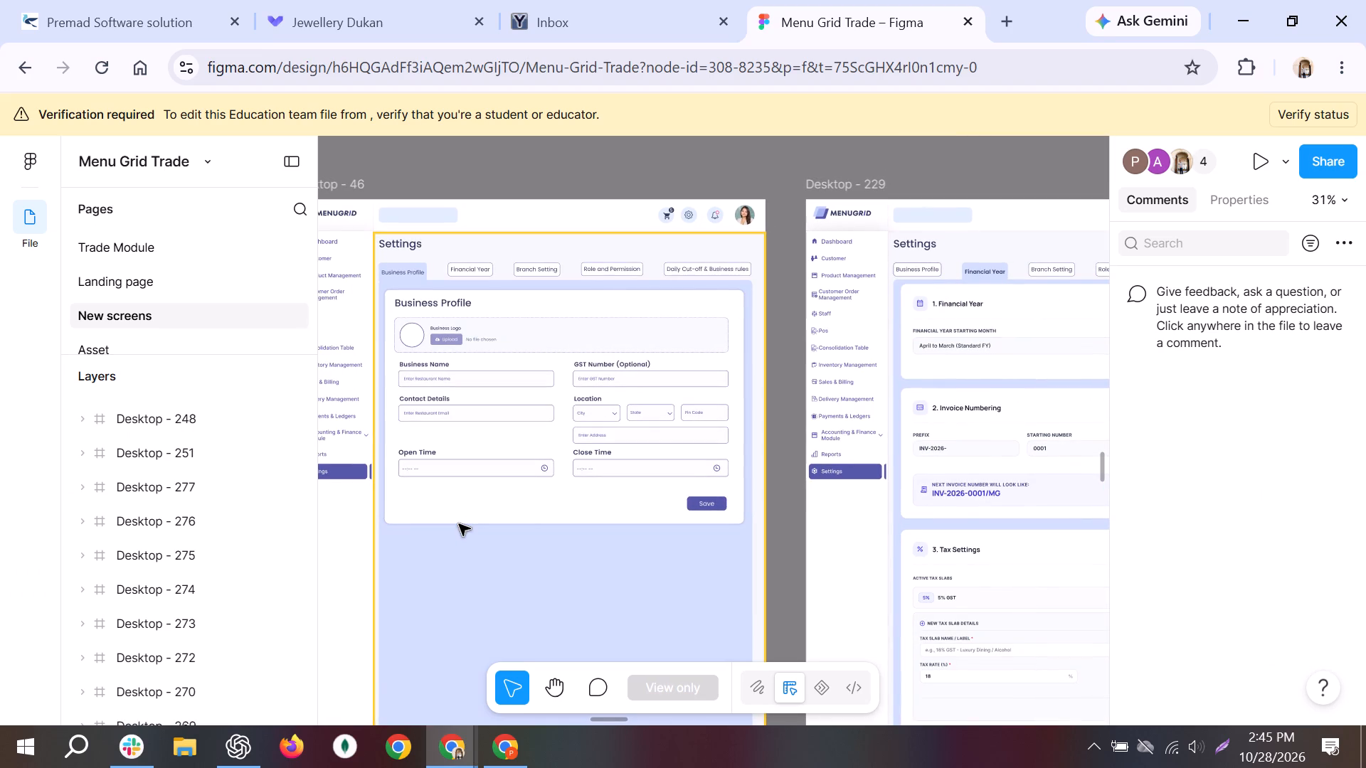
{"action": "scroll", "coordinate": [459, 524], "scroll_direction": "up", "scroll_amount": 1, "text": "ctrl"}
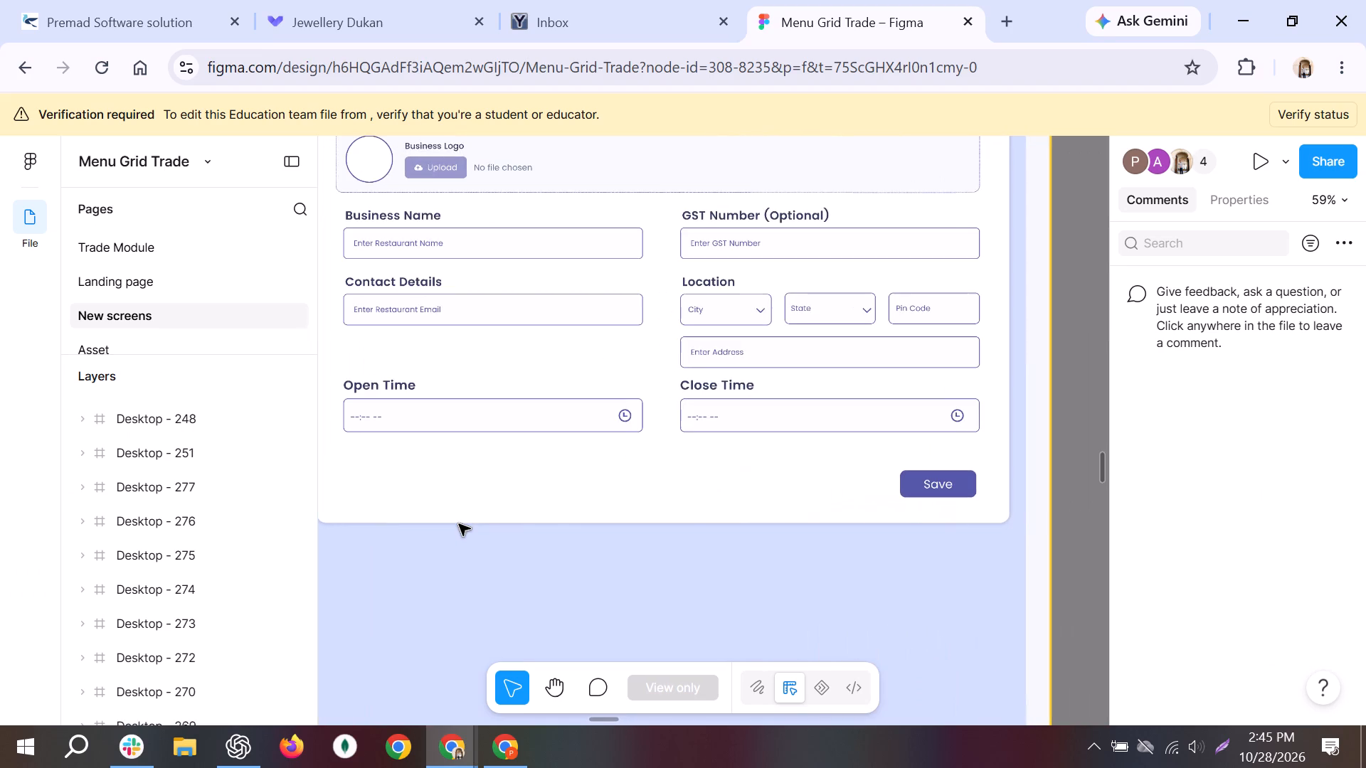
{"action": "scroll", "coordinate": [459, 524], "scroll_direction": "up", "scroll_amount": 1, "text": "ctrl"}
{"action": "scroll", "coordinate": [459, 524], "scroll_direction": "up", "scroll_amount": 1}
{"action": "scroll", "coordinate": [423, 430], "scroll_direction": "right", "scroll_amount": 1}
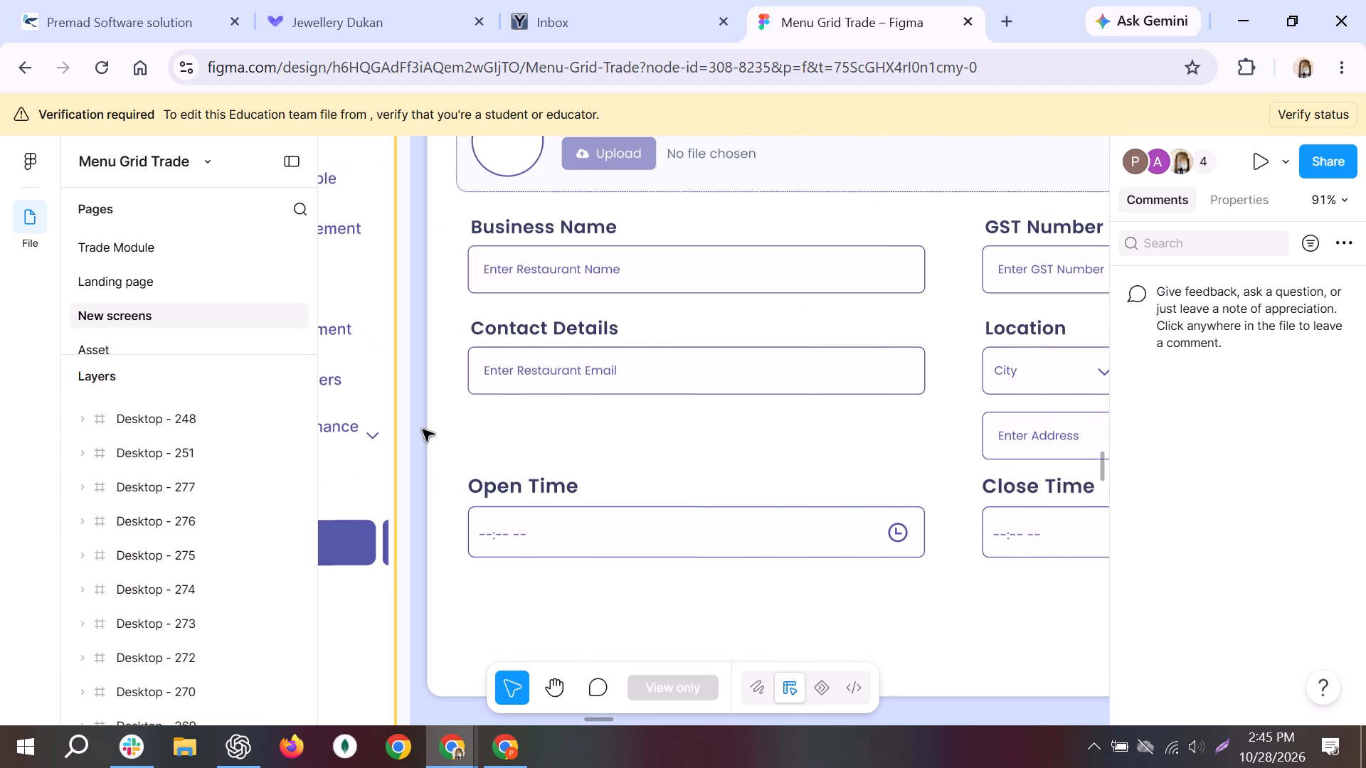
Minimize the Figma interface to hide the side panels around the Menu Grid Trade design.
{"action": "left_click", "coordinate": [287, 166]}
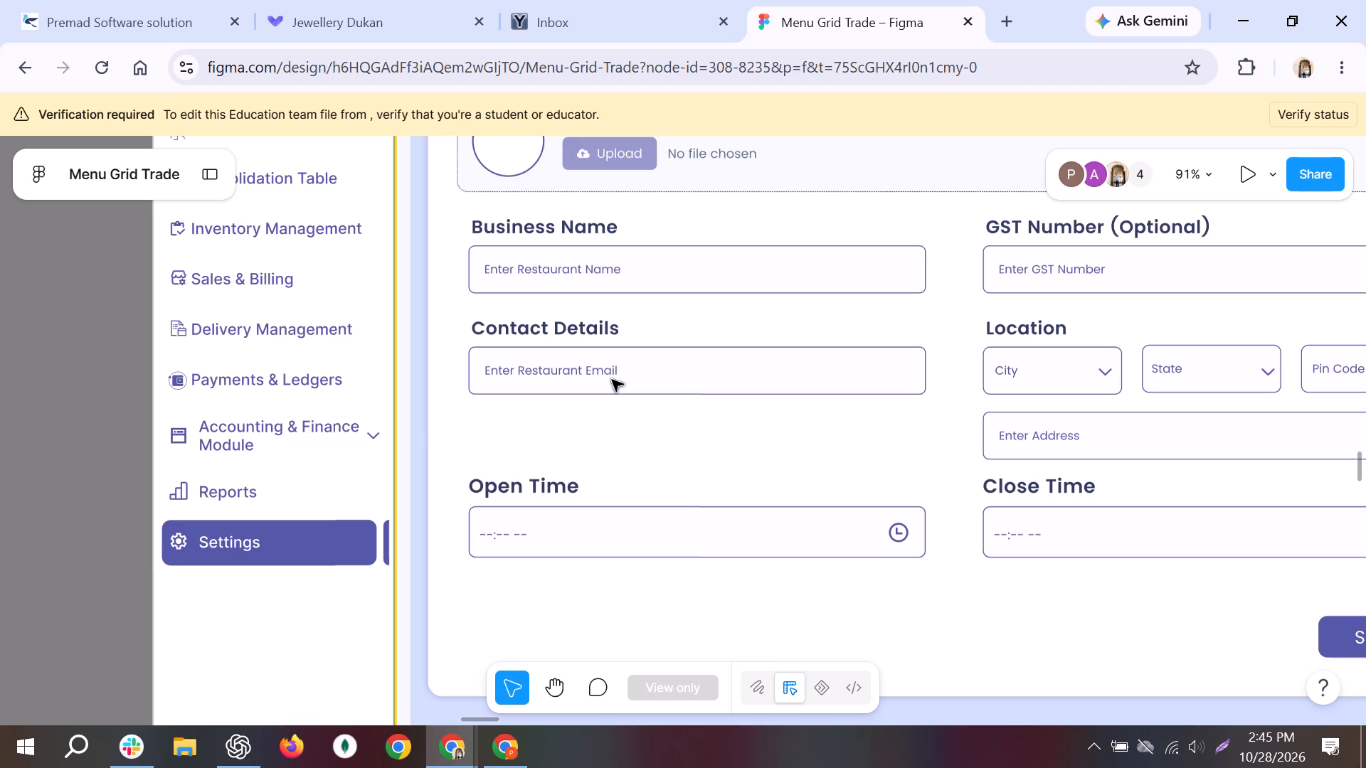
Open the live Financial Year settings and compare the page header and section tabs with the Financial Year screen in the Figma design.
{"action": "scroll", "coordinate": [612, 380], "scroll_direction": "down", "scroll_amount": 2, "text": "ctrl"}
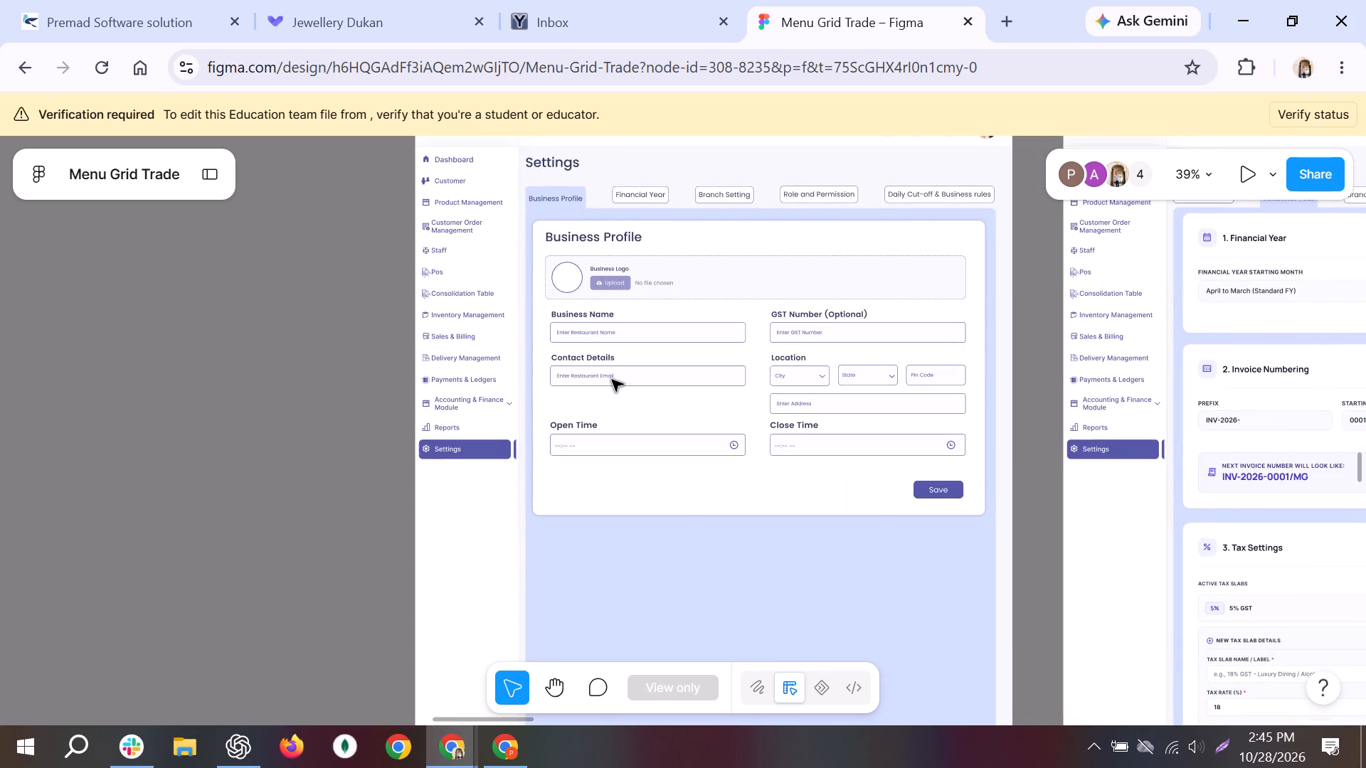
{"action": "scroll", "coordinate": [612, 380], "scroll_direction": "left", "scroll_amount": 1}
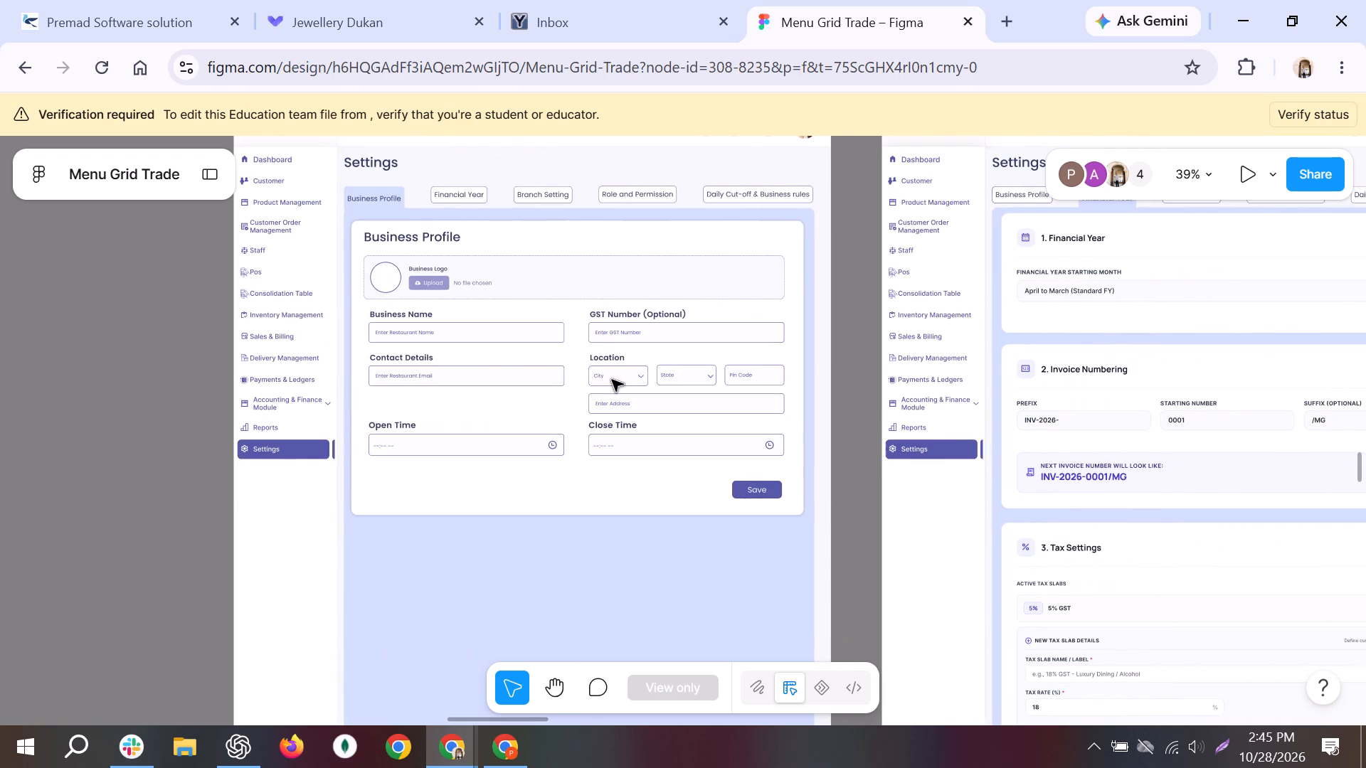
{"action": "scroll", "coordinate": [612, 380], "scroll_direction": "left", "scroll_amount": 1}
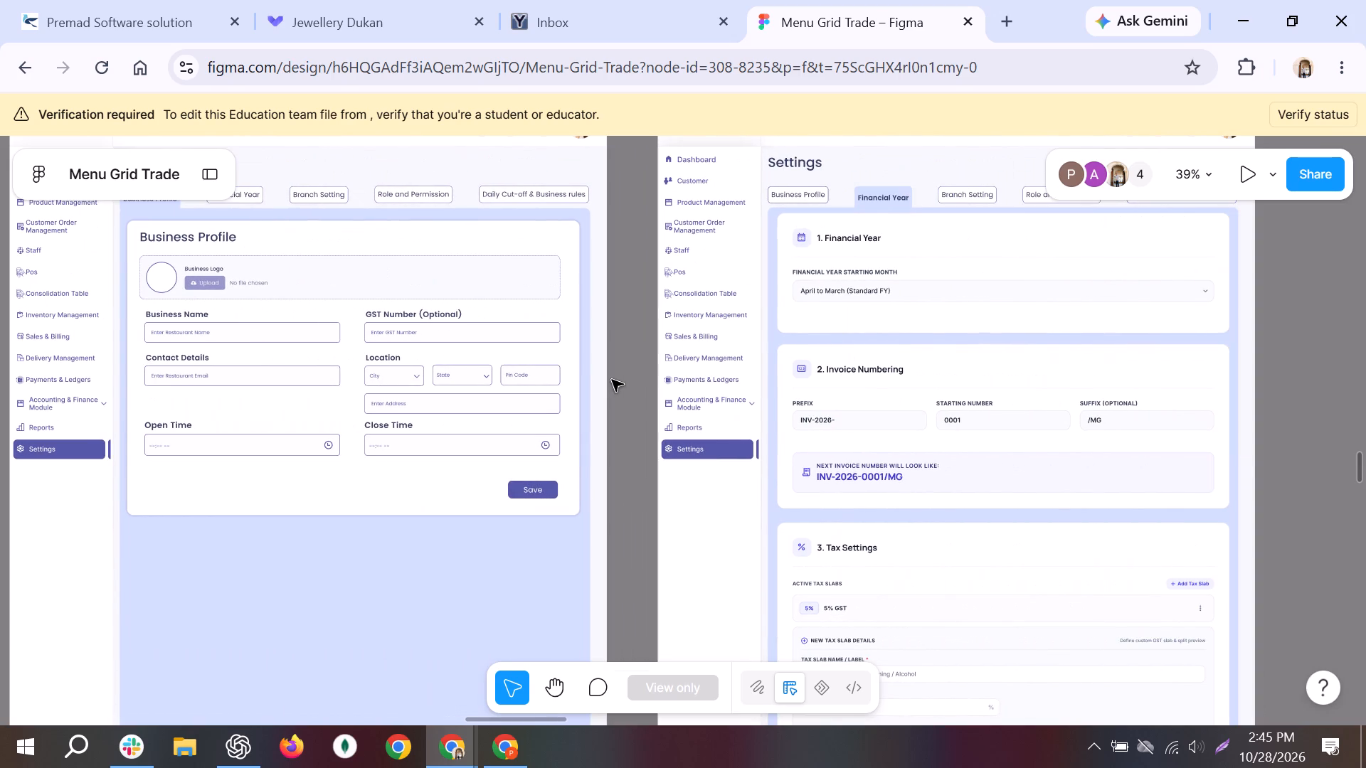
{"action": "key", "text": "alt+Tab"}
{"action": "scroll", "coordinate": [612, 380], "scroll_direction": "up", "scroll_amount": 3}
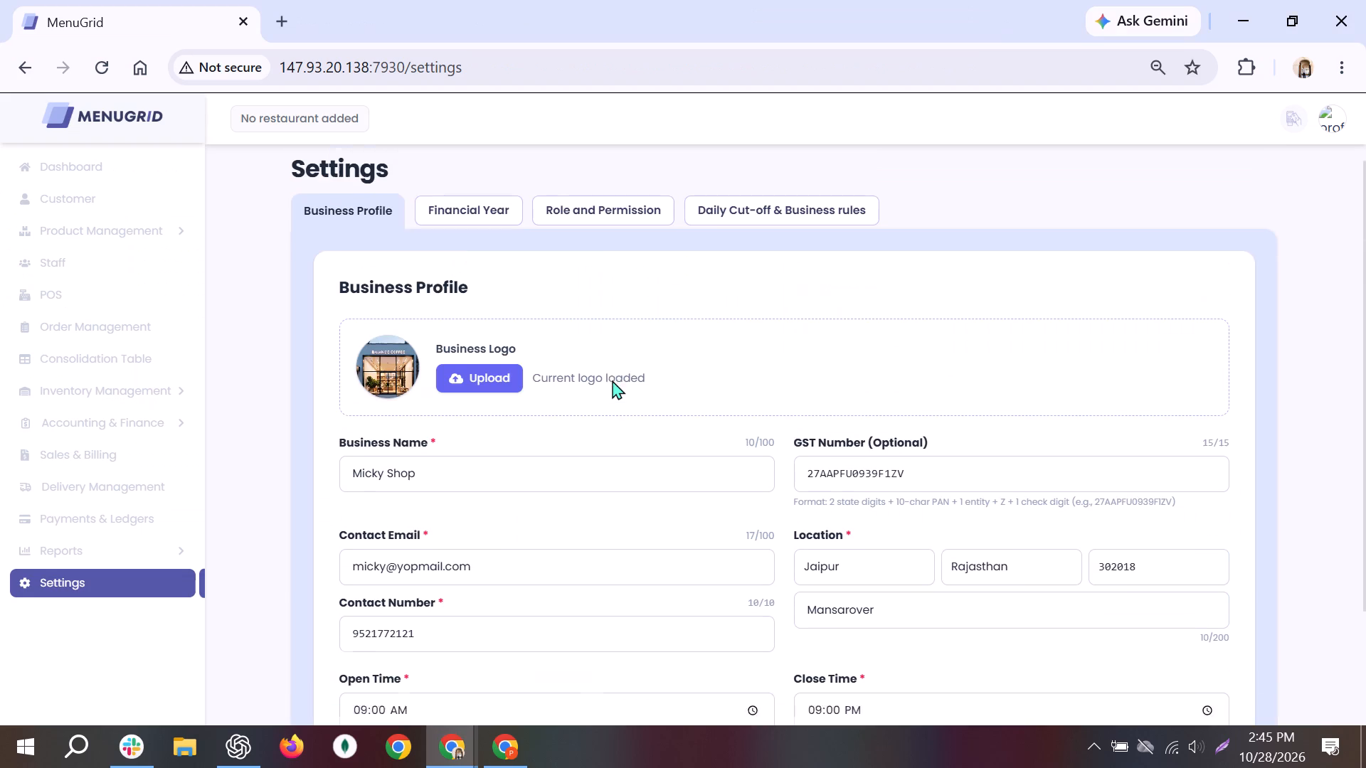
{"action": "left_click", "coordinate": [484, 233]}
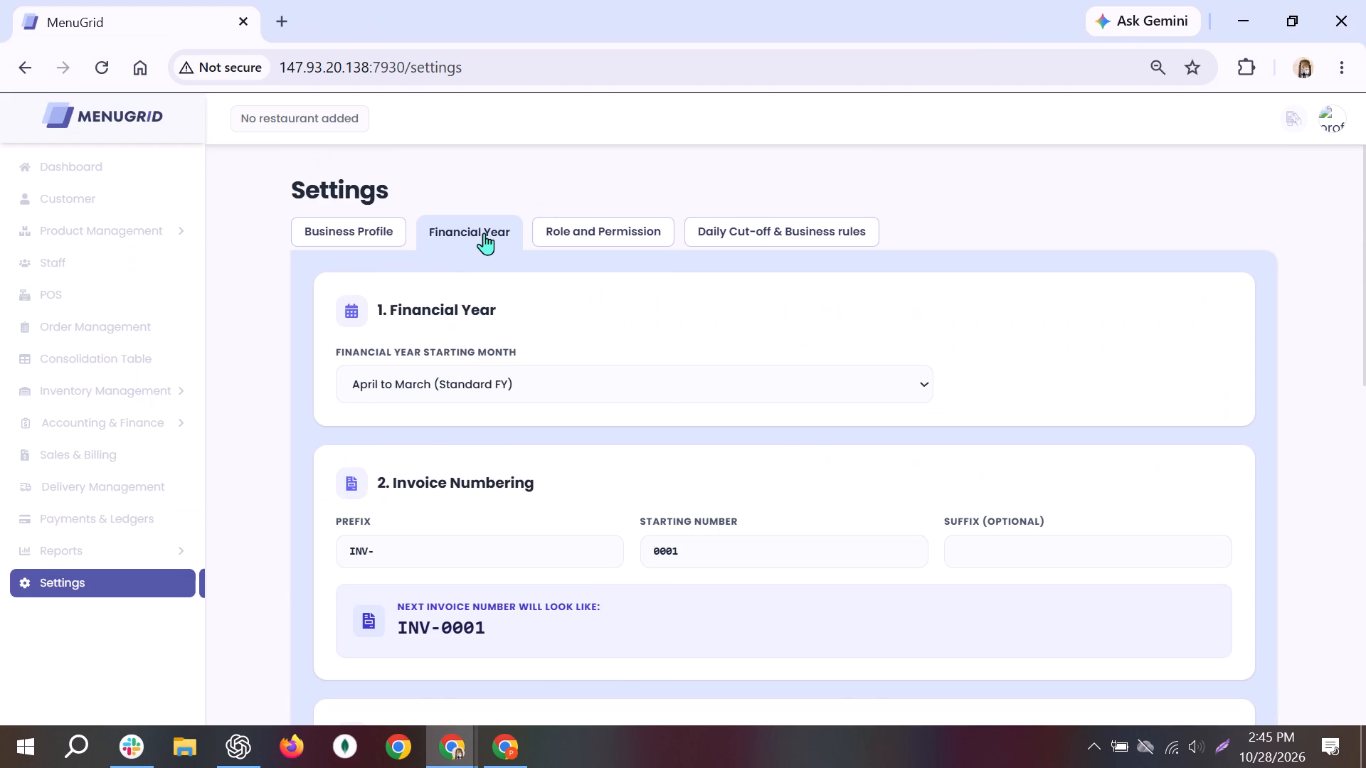
{"action": "key", "text": "alt+Tab"}
{"action": "scroll", "coordinate": [484, 233], "scroll_direction": "left", "scroll_amount": 1}
{"action": "scroll", "coordinate": [484, 233], "scroll_direction": "up", "scroll_amount": 1}
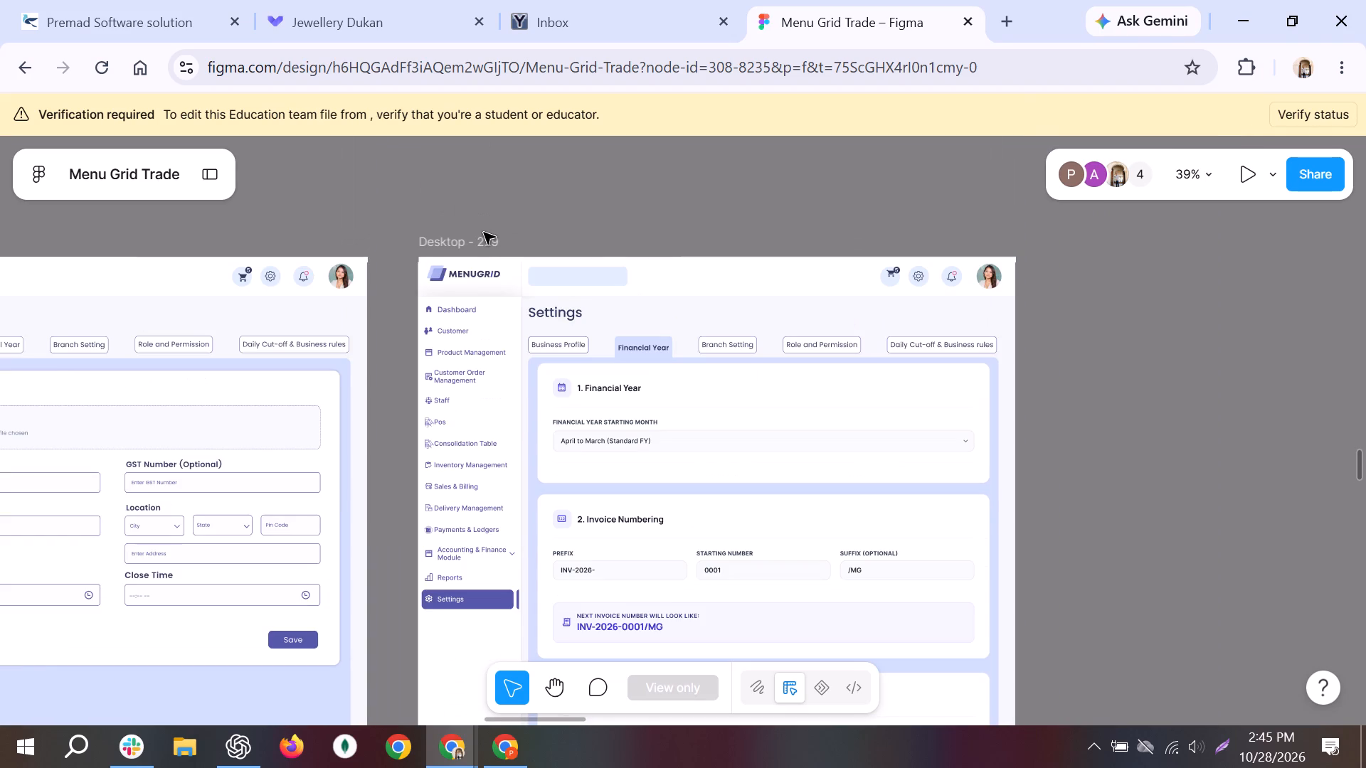
{"action": "key", "text": "alt+Tab"}
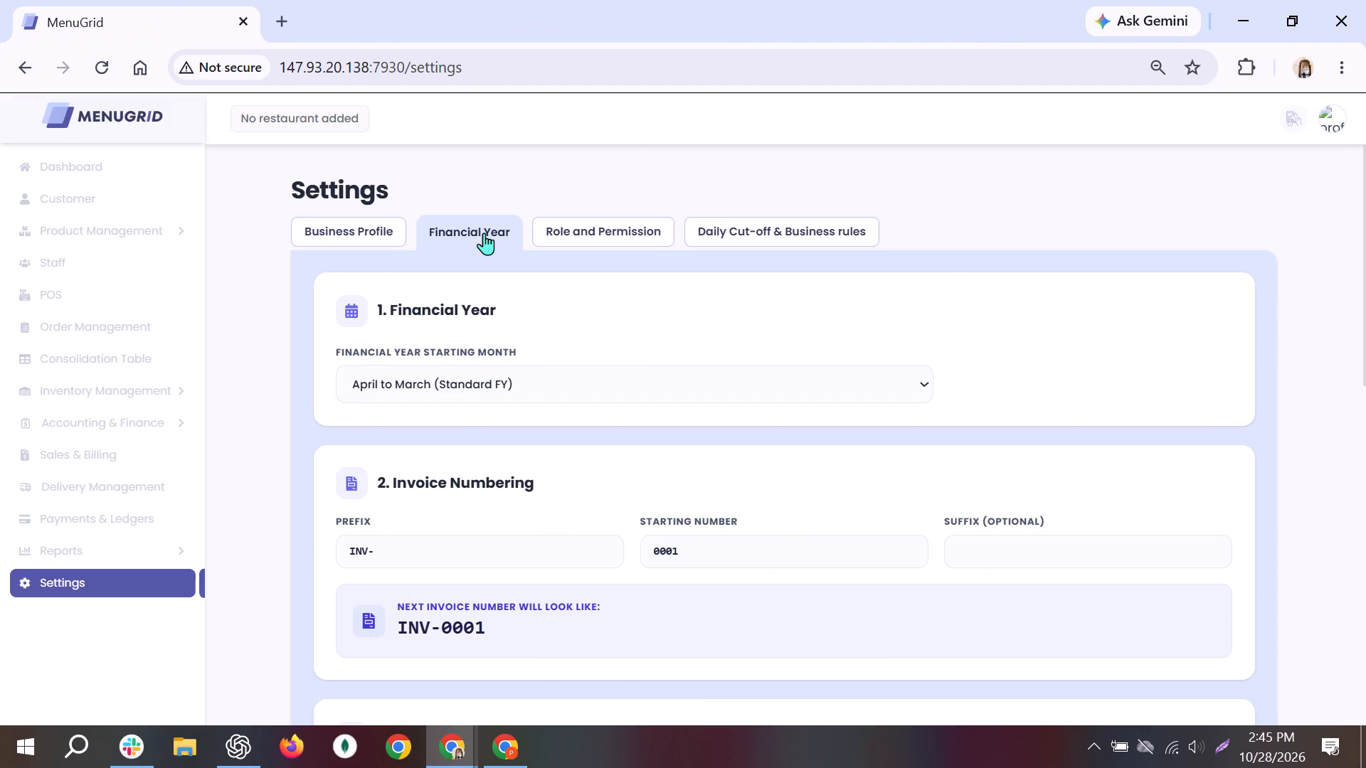
{"action": "key", "text": "alt+Tab"}
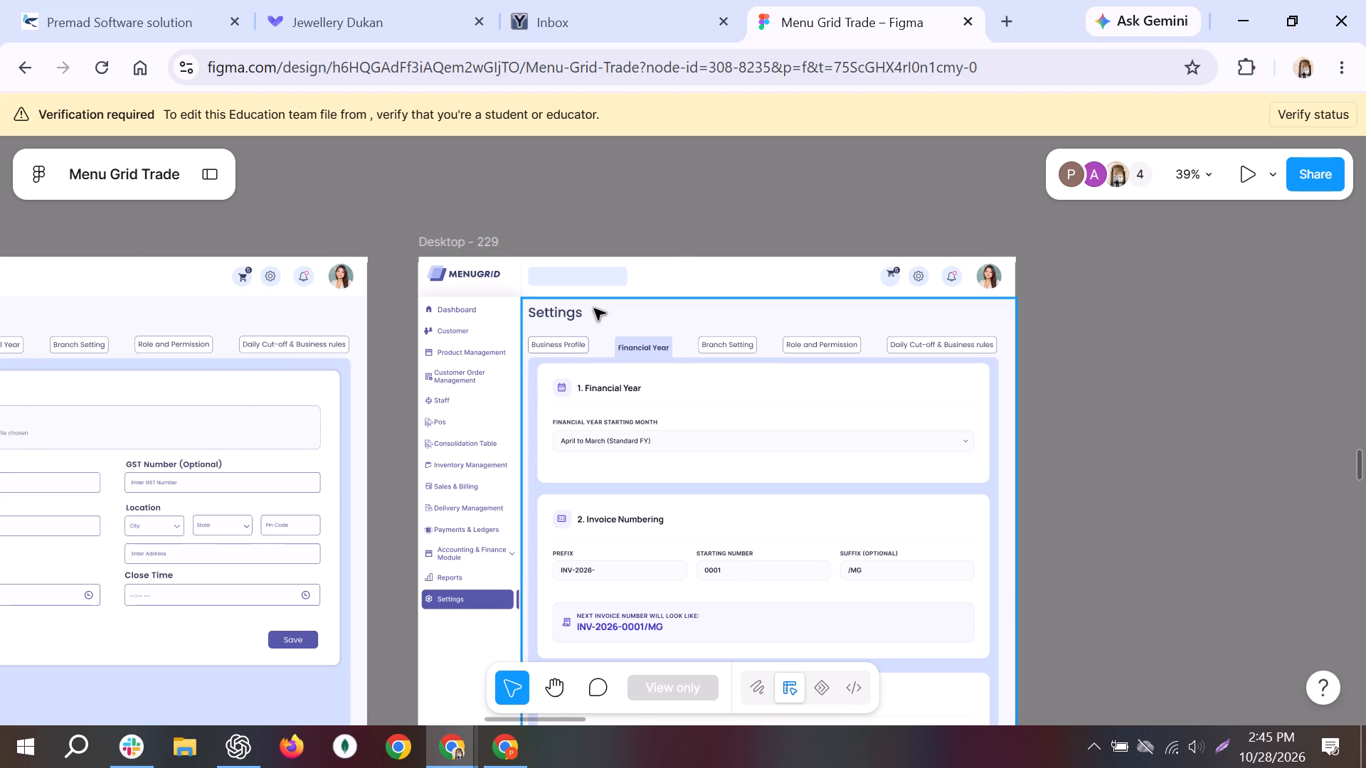
{"action": "scroll", "coordinate": [594, 309], "scroll_direction": "up", "scroll_amount": 2, "text": "ctrl"}
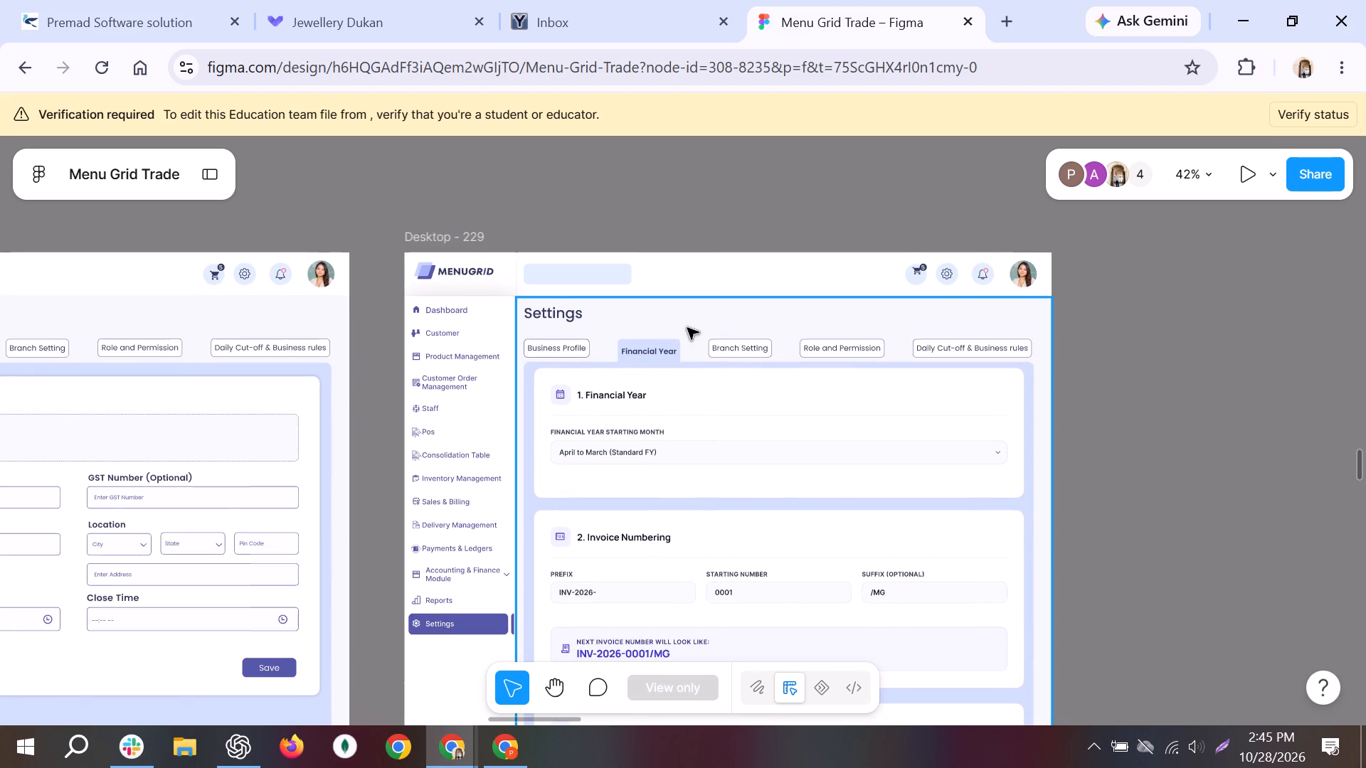
Re-examine the Business Profile form in the Figma design, from the logo upload and contact details down to the save button.
{"action": "scroll", "coordinate": [734, 347], "scroll_direction": "right", "scroll_amount": 2}
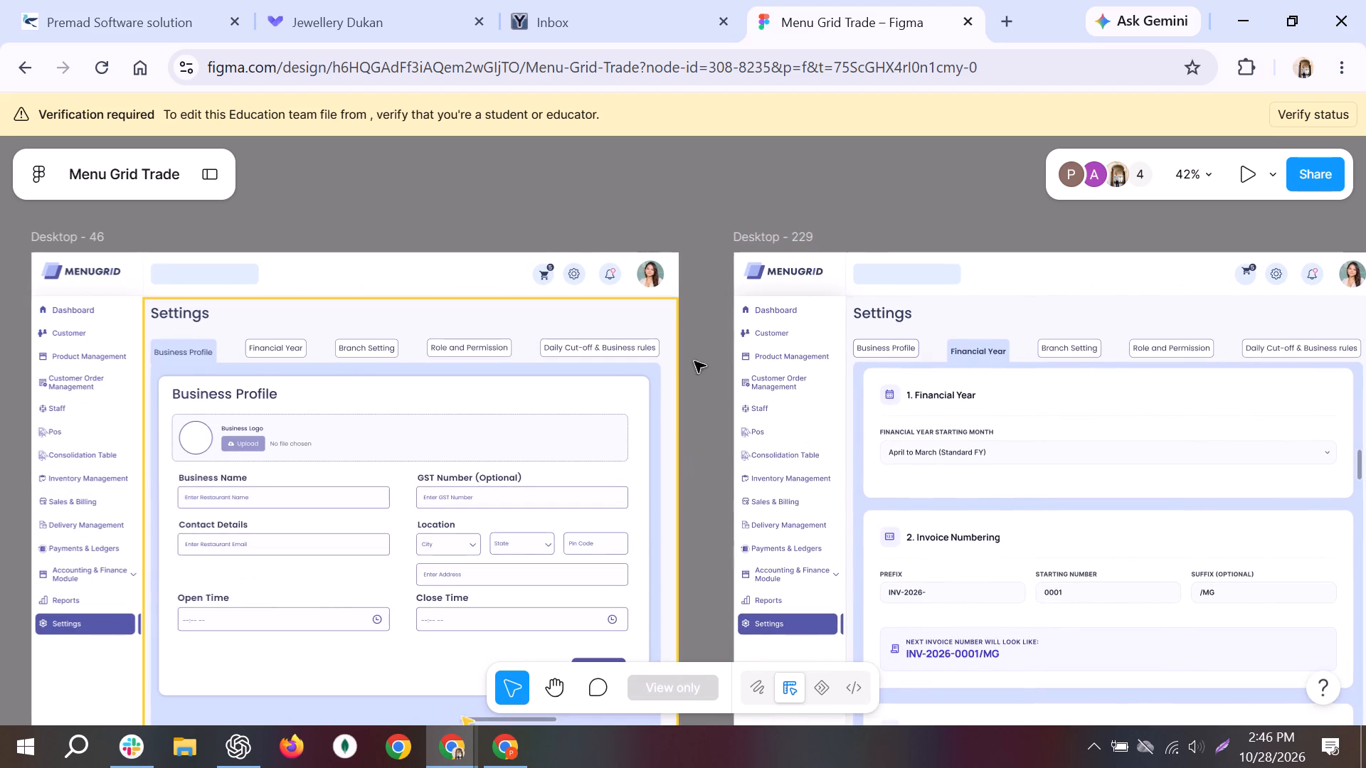
{"action": "scroll", "coordinate": [475, 457], "scroll_direction": "right", "scroll_amount": 1}
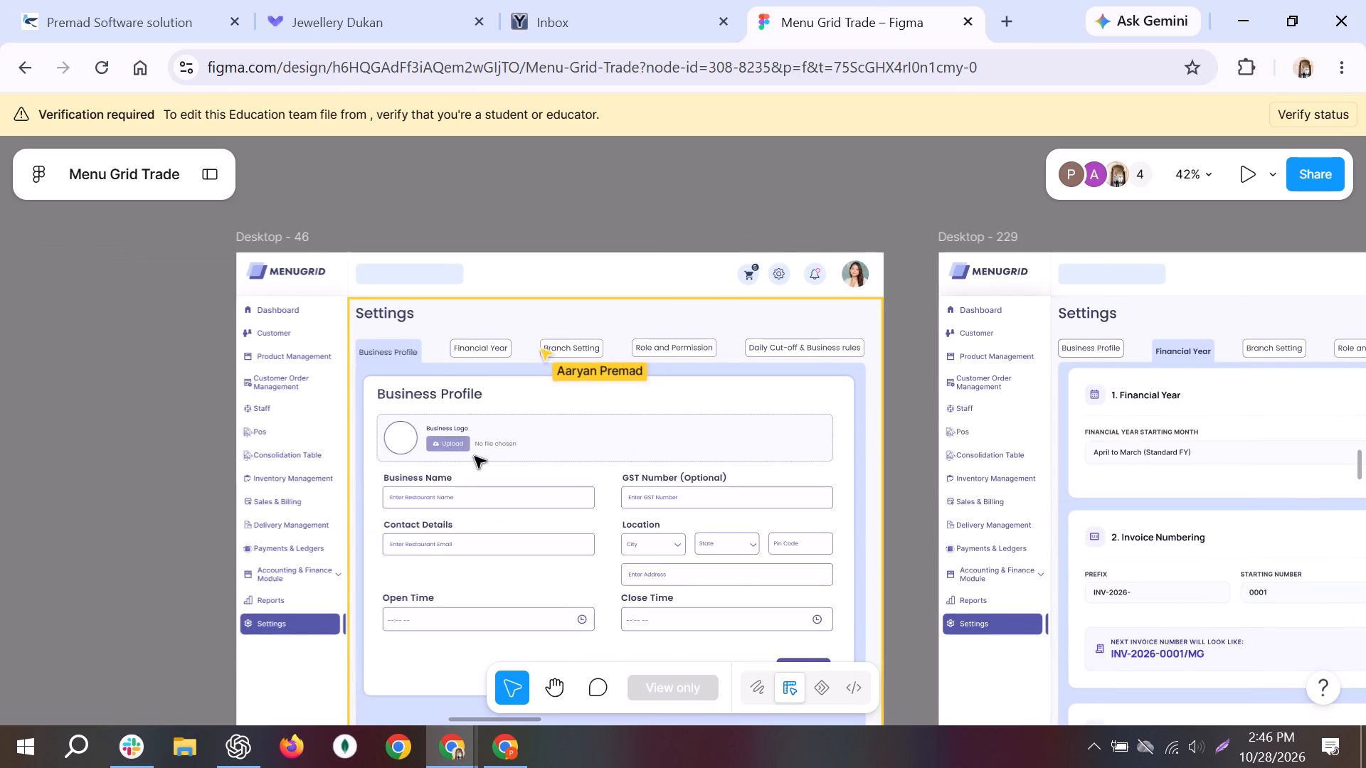
{"action": "scroll", "coordinate": [475, 457], "scroll_direction": "up", "scroll_amount": 5, "text": "ctrl"}
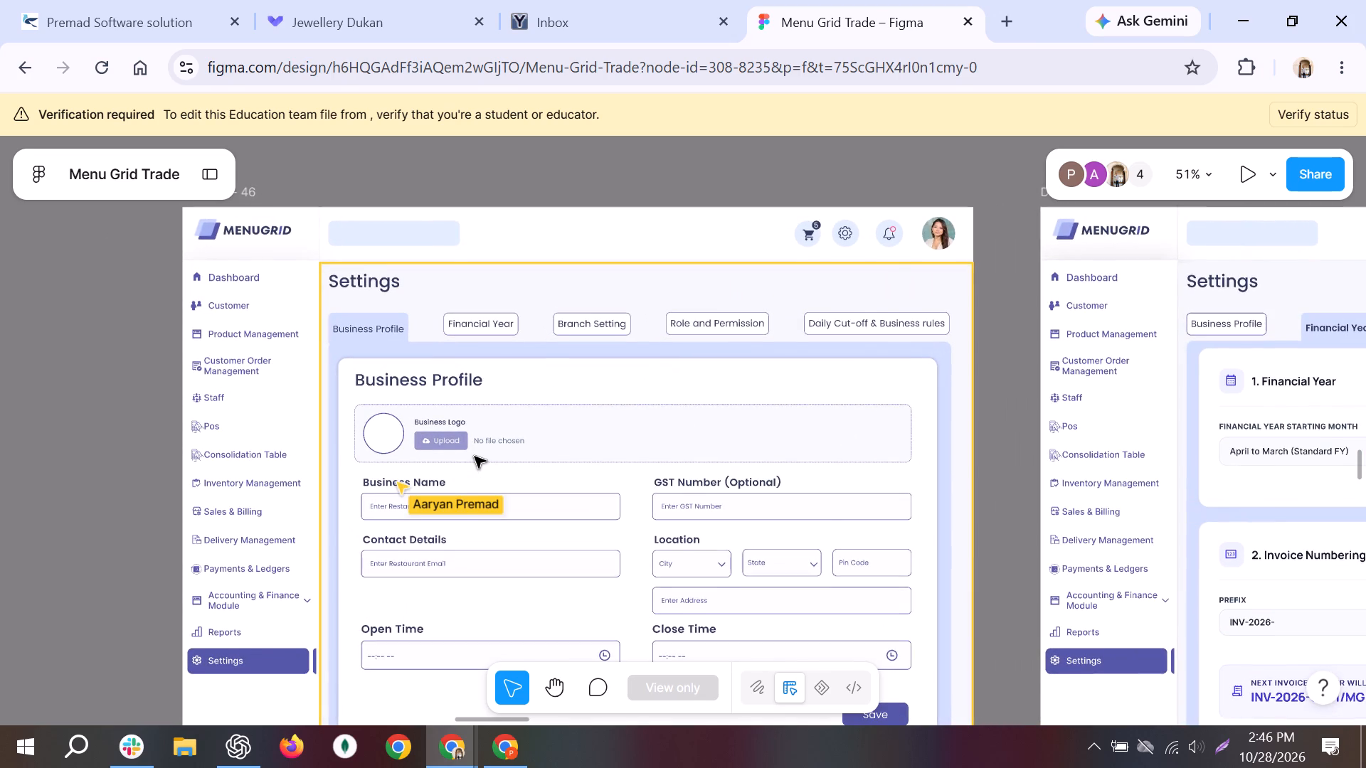
{"action": "scroll", "coordinate": [475, 457], "scroll_direction": "down", "scroll_amount": 1}
{"action": "scroll", "coordinate": [475, 457], "scroll_direction": "up", "scroll_amount": 6, "text": "ctrl"}
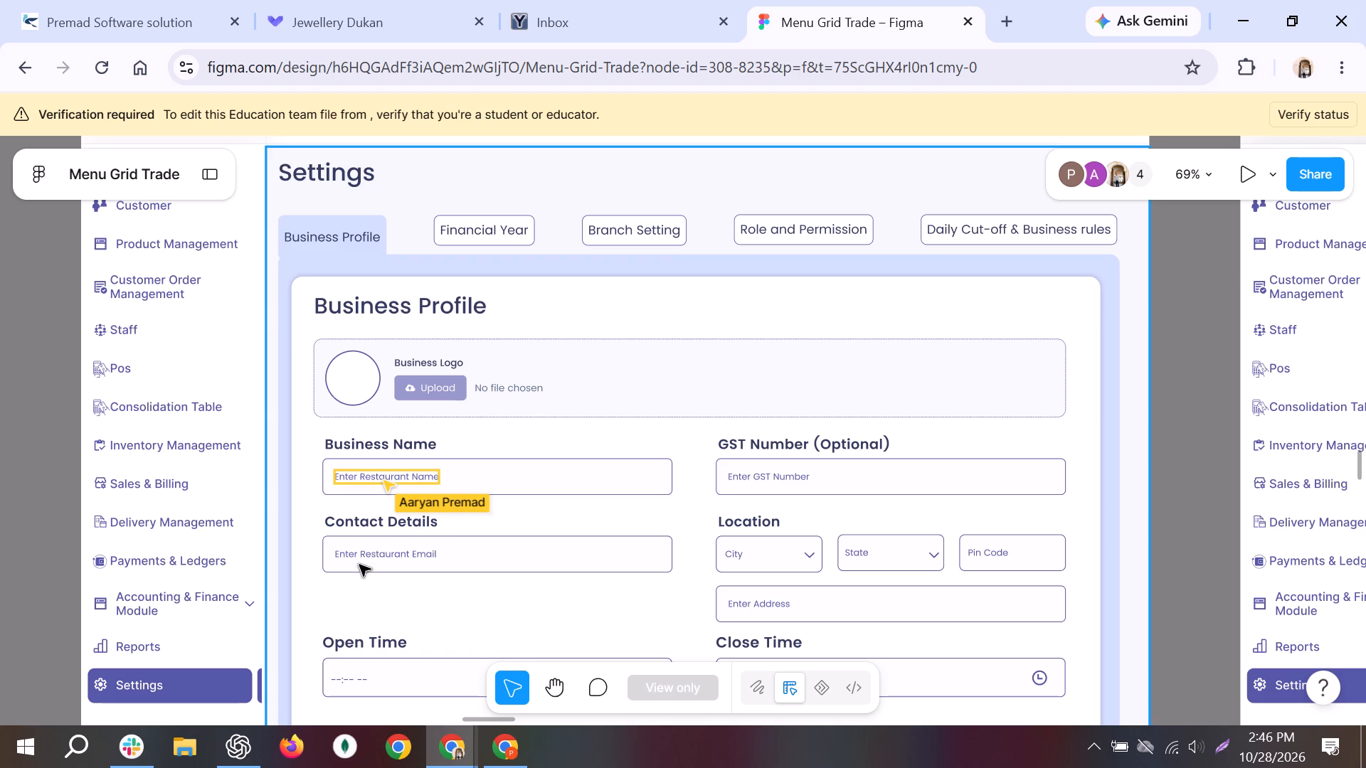
{"action": "scroll", "coordinate": [425, 566], "scroll_direction": "down", "scroll_amount": 1}
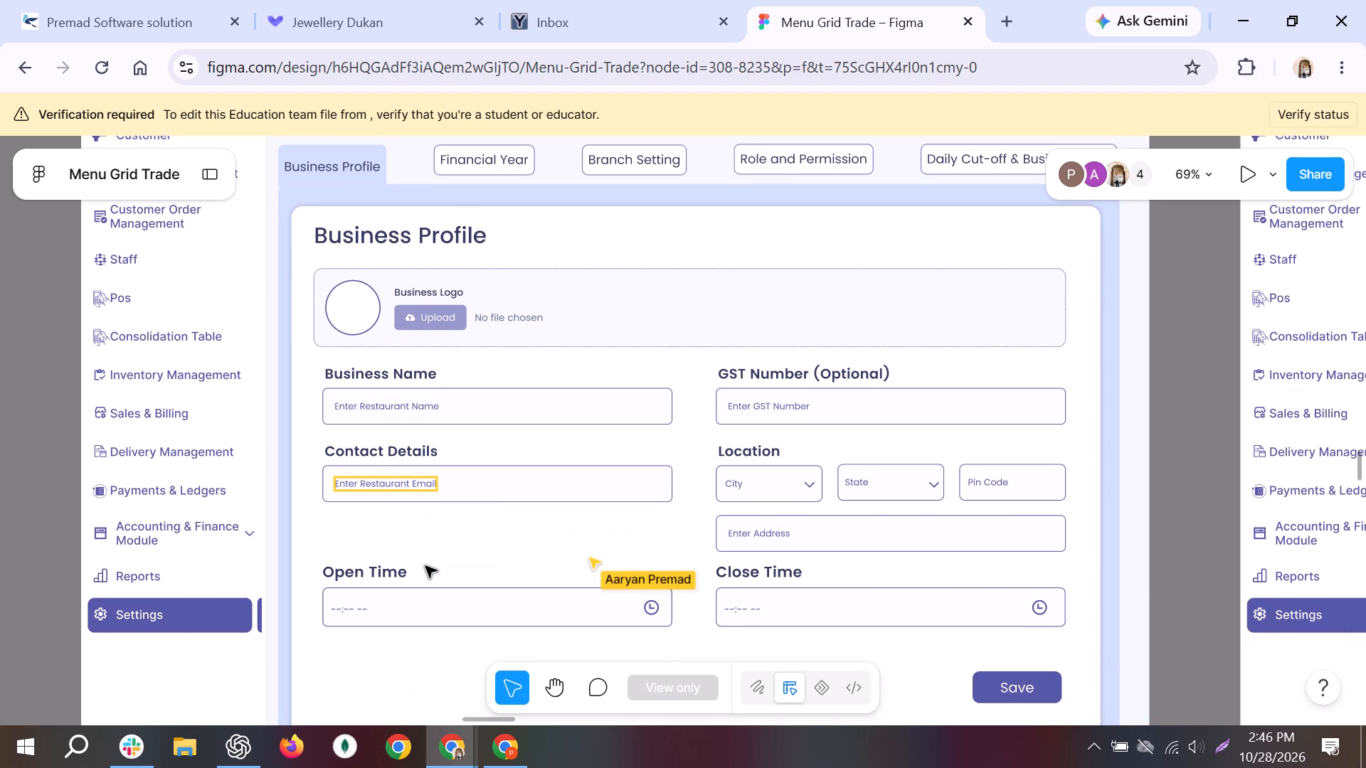
{"action": "scroll", "coordinate": [425, 566], "scroll_direction": "down", "scroll_amount": 4, "text": "ctrl"}
{"action": "scroll", "coordinate": [425, 566], "scroll_direction": "right", "scroll_amount": 1}
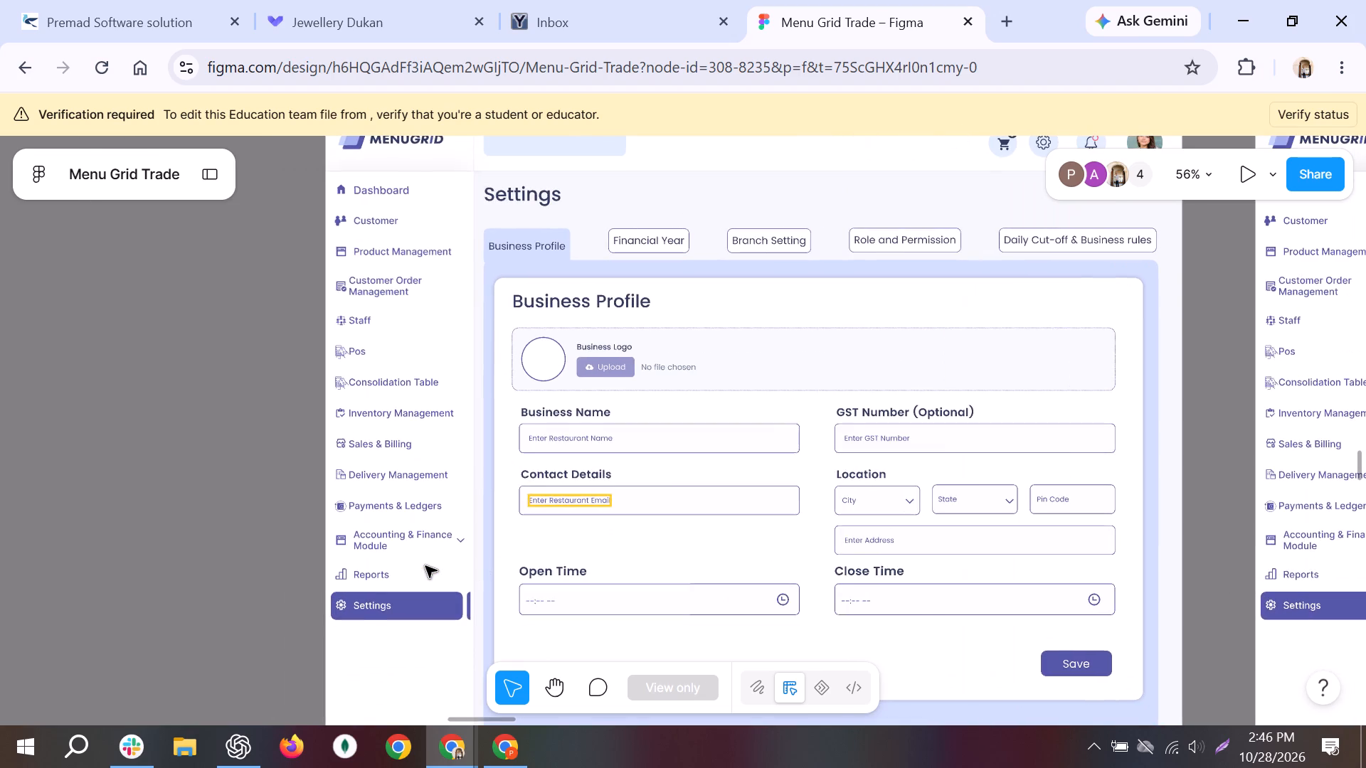
View the Business Profile and Financial Year designs side by side, and inspect the GST number, location and closing time fields.
{"action": "scroll", "coordinate": [425, 566], "scroll_direction": "down", "scroll_amount": 8, "text": "ctrl"}
{"action": "scroll", "coordinate": [425, 566], "scroll_direction": "left", "scroll_amount": 2}
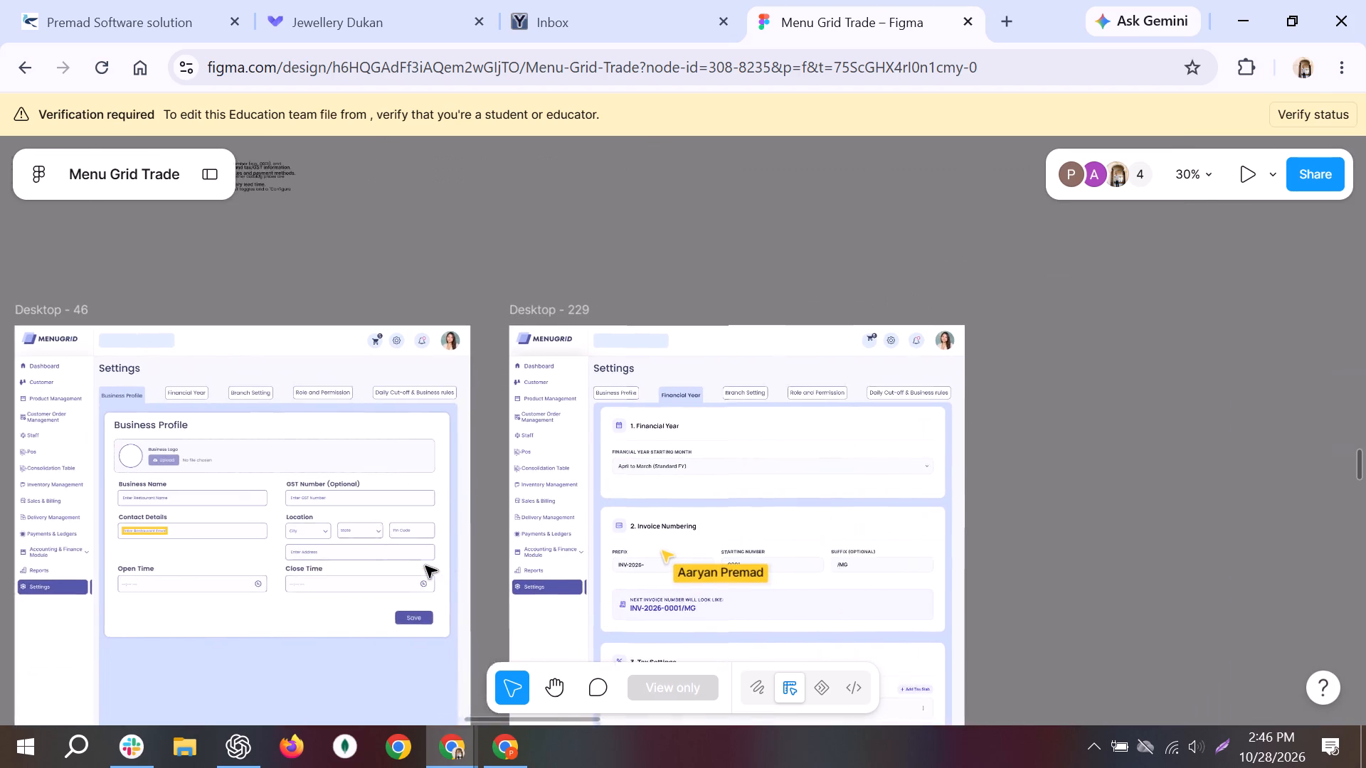
{"action": "scroll", "coordinate": [425, 566], "scroll_direction": "left", "scroll_amount": 2}
{"action": "scroll", "coordinate": [425, 566], "scroll_direction": "right", "scroll_amount": 2}
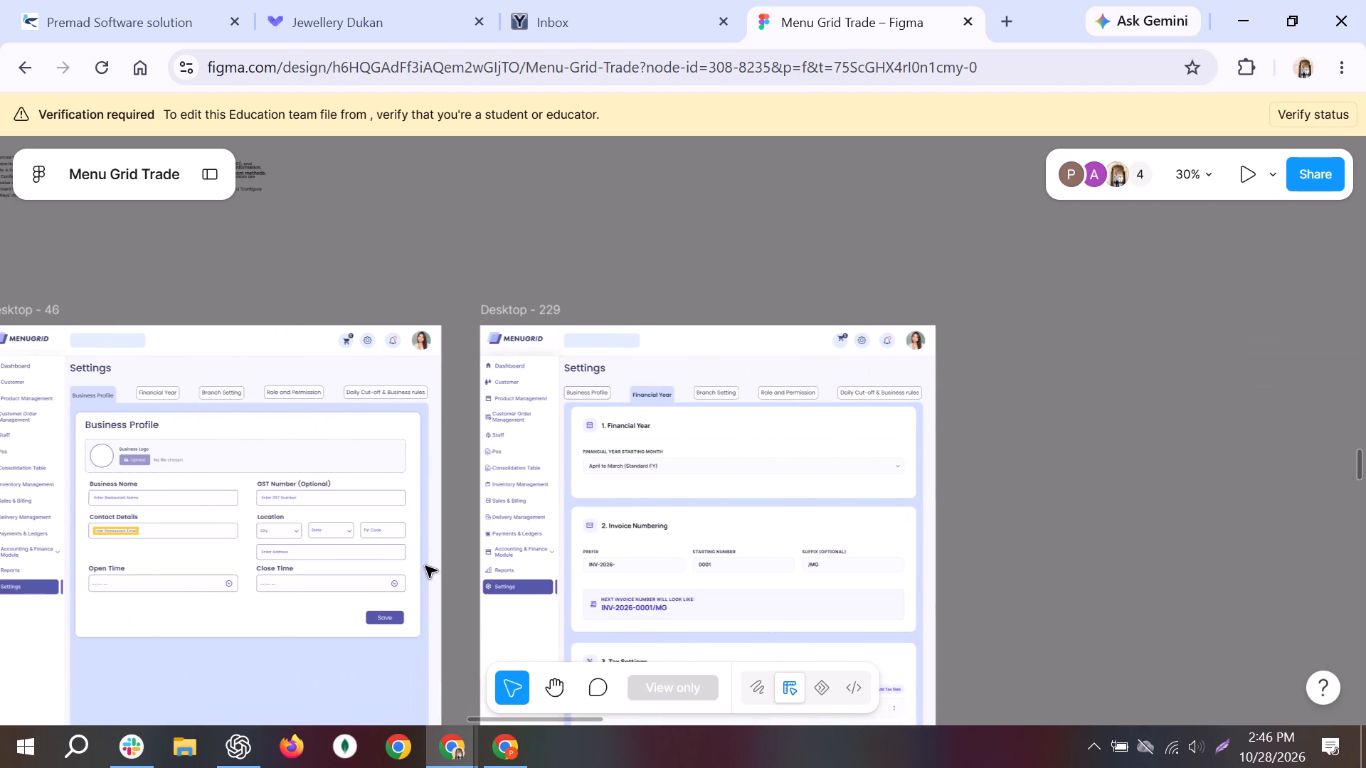
{"action": "scroll", "coordinate": [425, 566], "scroll_direction": "right", "scroll_amount": 2}
{"action": "scroll", "coordinate": [425, 566], "scroll_direction": "left", "scroll_amount": 1}
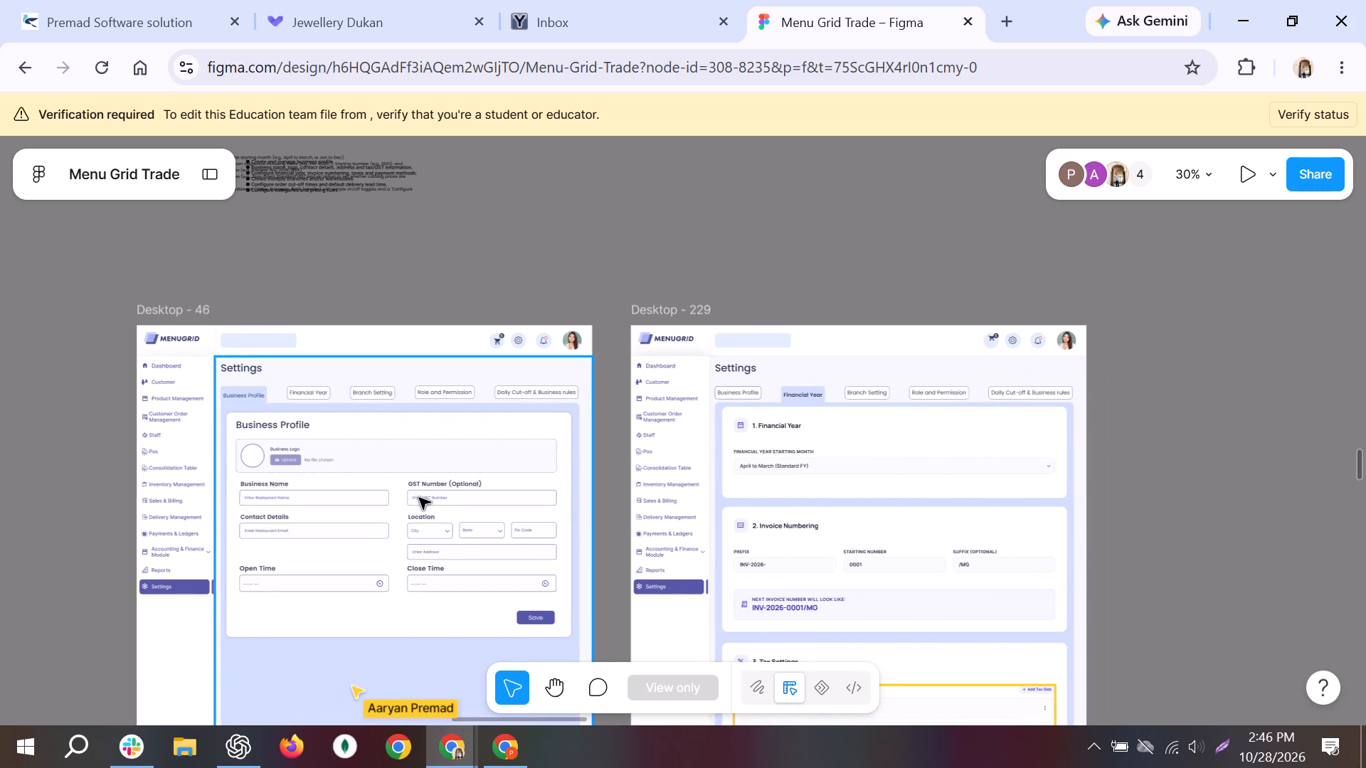
{"action": "scroll", "coordinate": [499, 554], "scroll_direction": "up", "scroll_amount": 1, "text": "ctrl"}
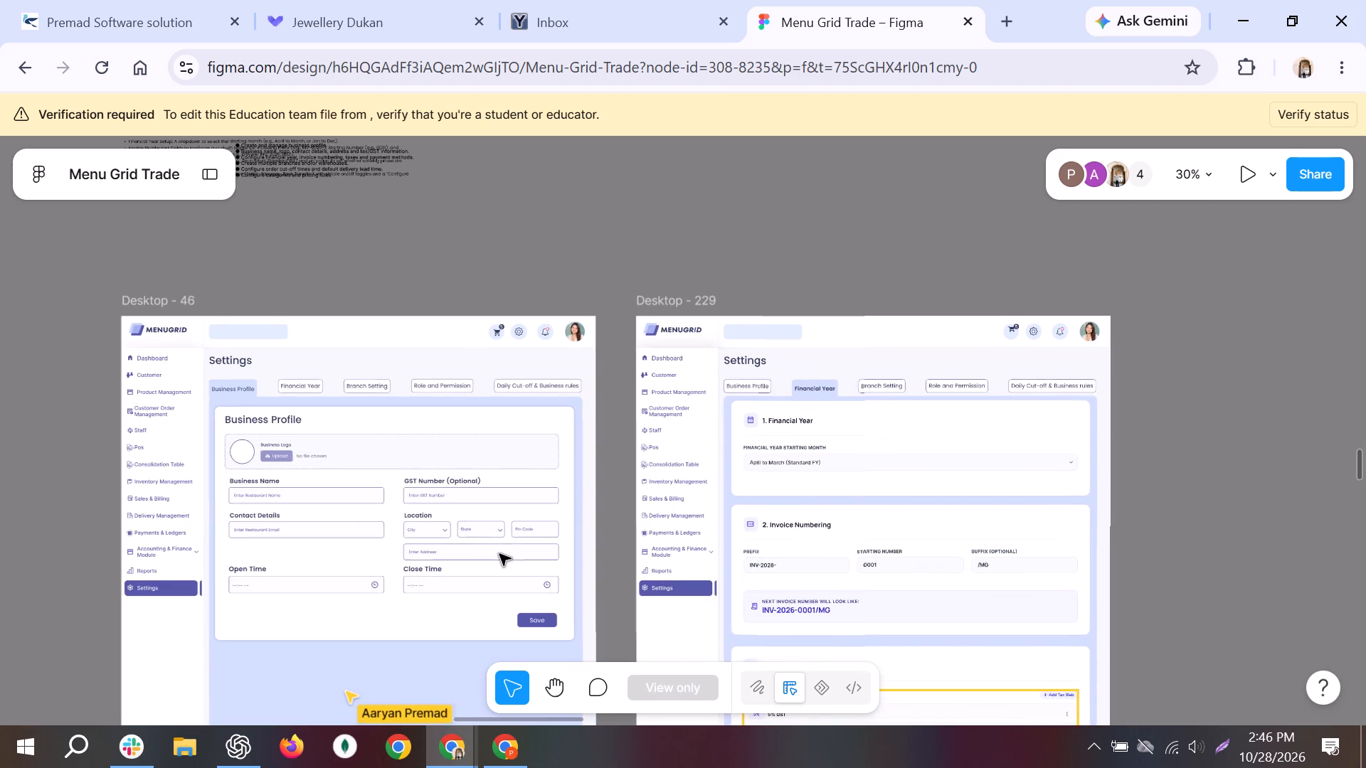
{"action": "scroll", "coordinate": [499, 554], "scroll_direction": "up", "scroll_amount": 8, "text": "ctrl"}
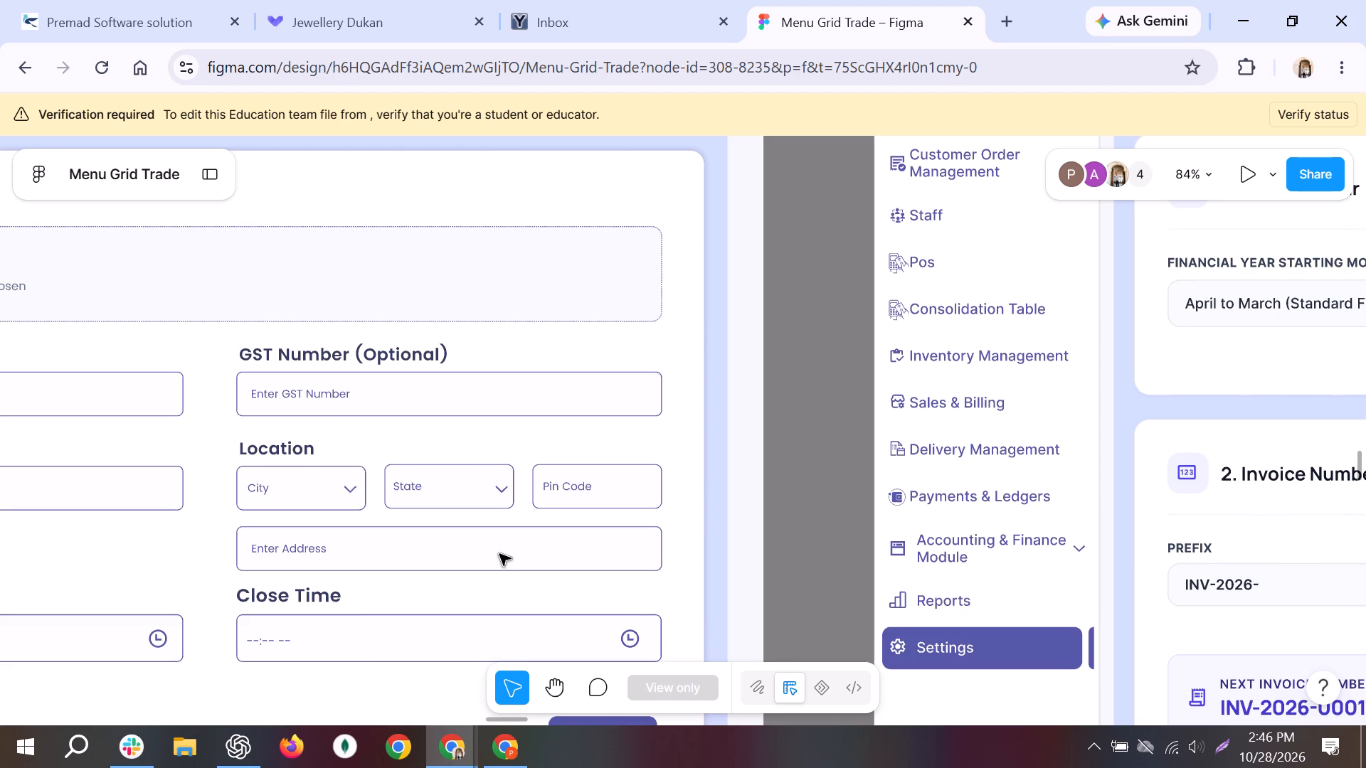
{"action": "scroll", "coordinate": [499, 554], "scroll_direction": "down", "scroll_amount": 3, "text": "ctrl"}
{"action": "scroll", "coordinate": [499, 554], "scroll_direction": "right", "scroll_amount": 1}
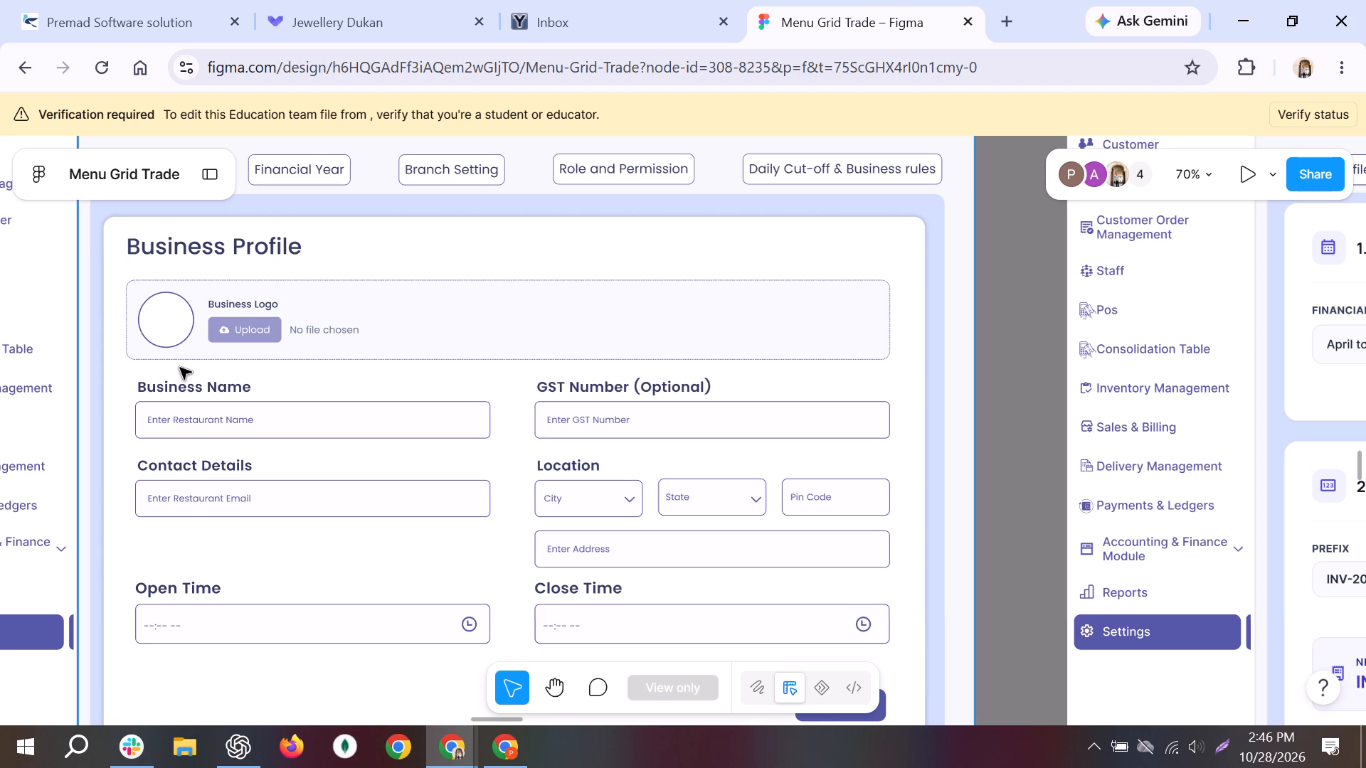
Examine the Financial Year and Invoice Numbering sections of the Figma design, checking the section tabs against the neighbouring Business Profile screen.
{"action": "scroll", "coordinate": [180, 368], "scroll_direction": "right", "scroll_amount": 2}
{"action": "scroll", "coordinate": [180, 368], "scroll_direction": "down", "scroll_amount": 7, "text": "ctrl"}
{"action": "scroll", "coordinate": [180, 368], "scroll_direction": "left", "scroll_amount": 3}
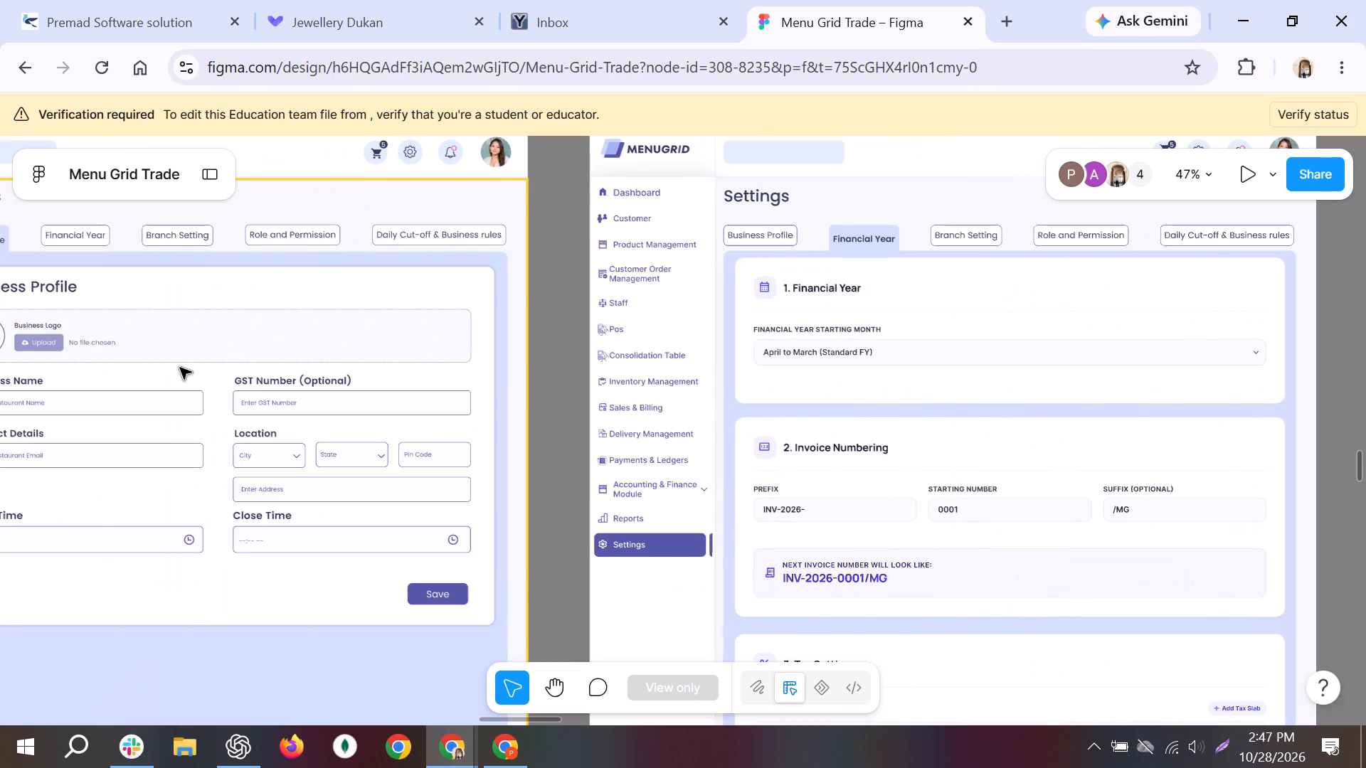
{"action": "scroll", "coordinate": [180, 368], "scroll_direction": "left", "scroll_amount": 1}
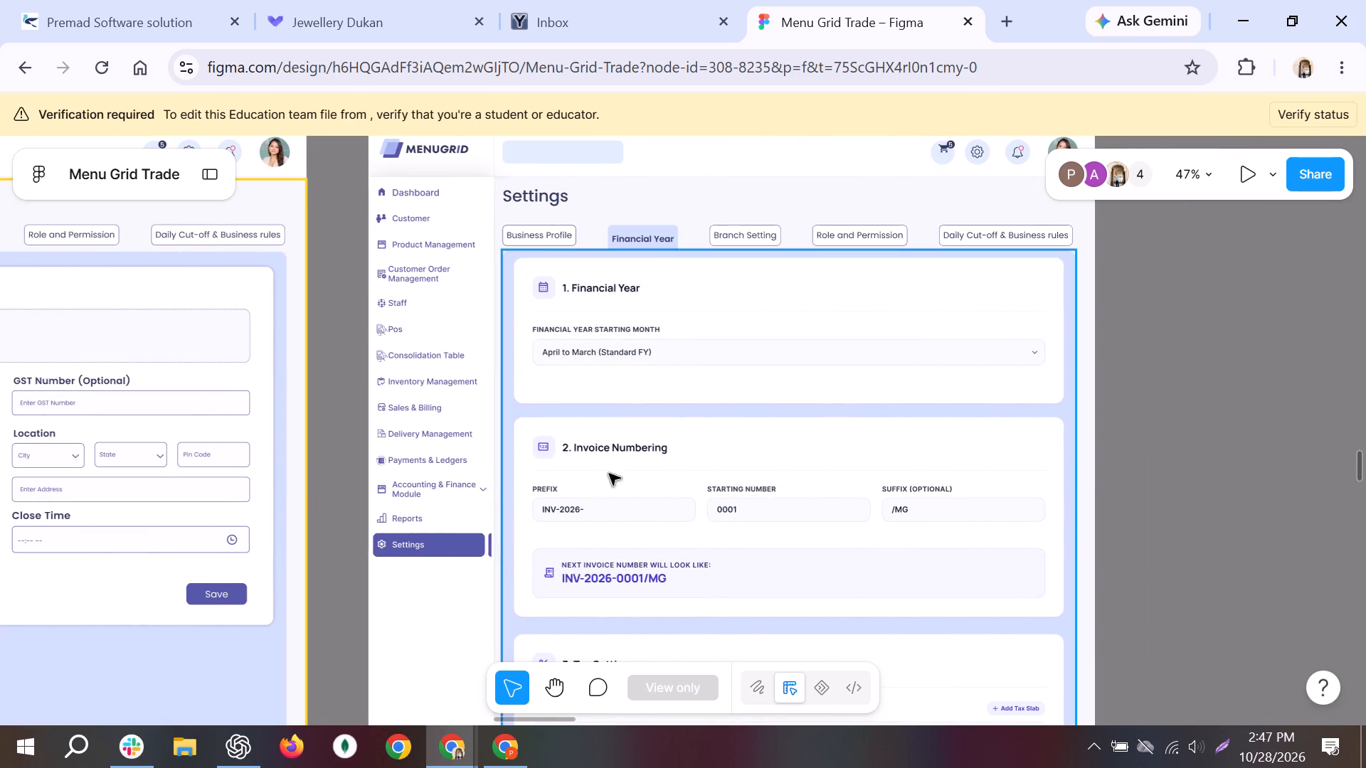
{"action": "scroll", "coordinate": [609, 474], "scroll_direction": "down", "scroll_amount": 3}
{"action": "scroll", "coordinate": [609, 474], "scroll_direction": "up", "scroll_amount": 2}
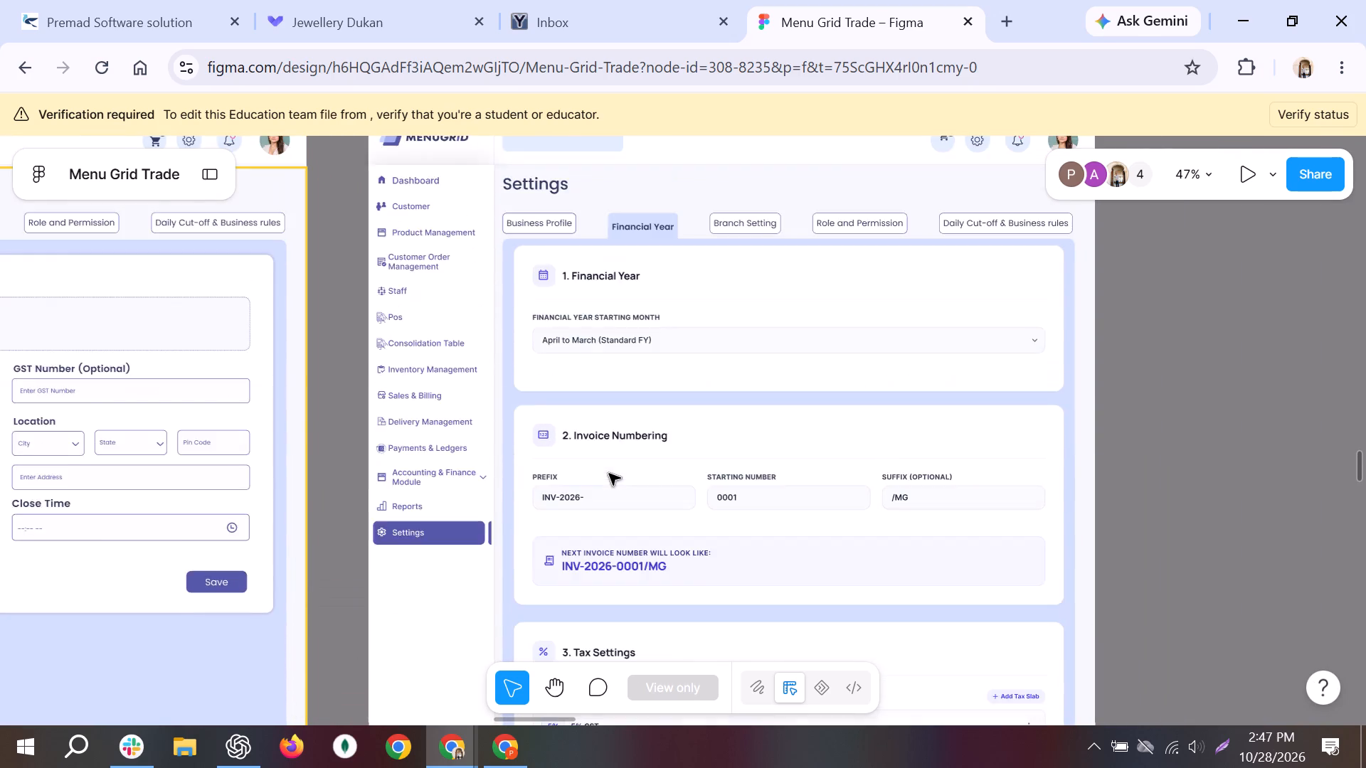
{"action": "scroll", "coordinate": [609, 474], "scroll_direction": "up", "scroll_amount": 1}
{"action": "scroll", "coordinate": [609, 474], "scroll_direction": "down", "scroll_amount": 1}
{"action": "scroll", "coordinate": [609, 474], "scroll_direction": "right", "scroll_amount": 1}
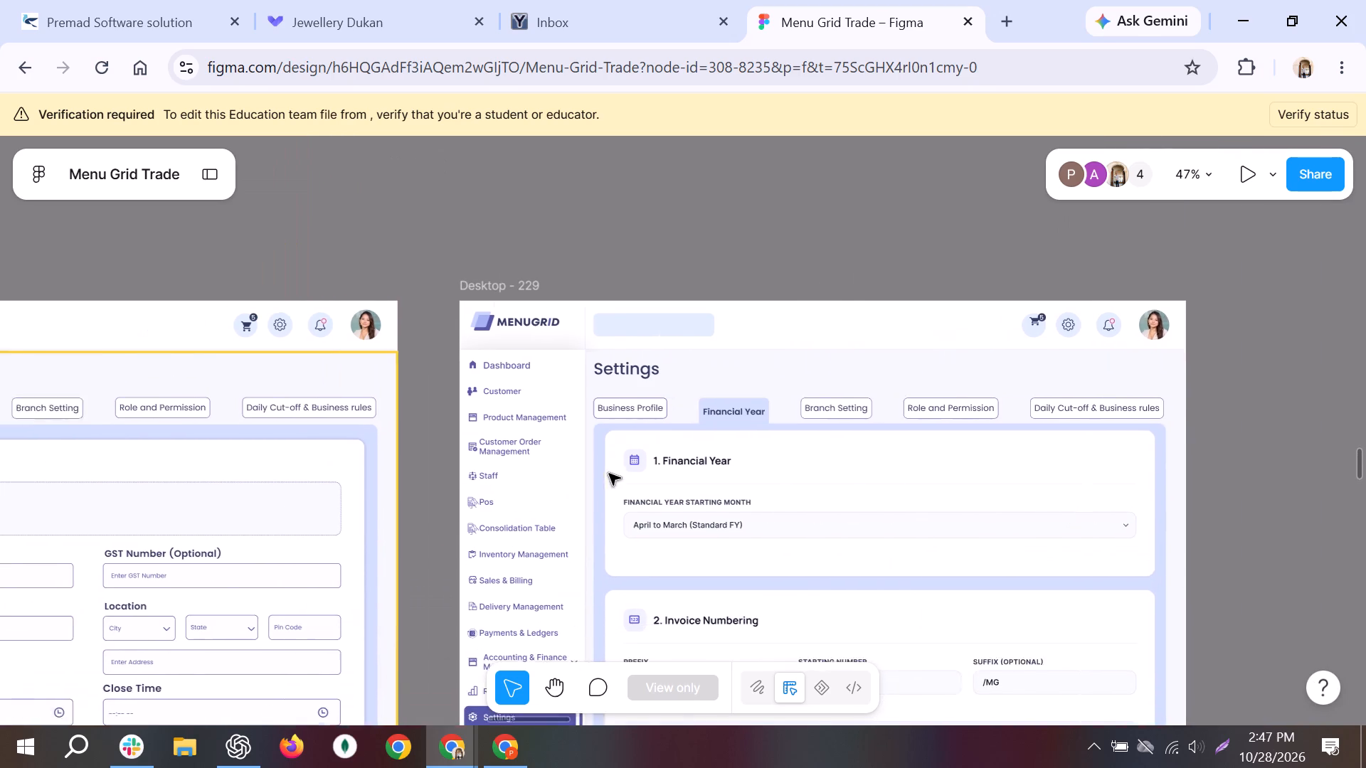
{"action": "scroll", "coordinate": [609, 474], "scroll_direction": "right", "scroll_amount": 2}
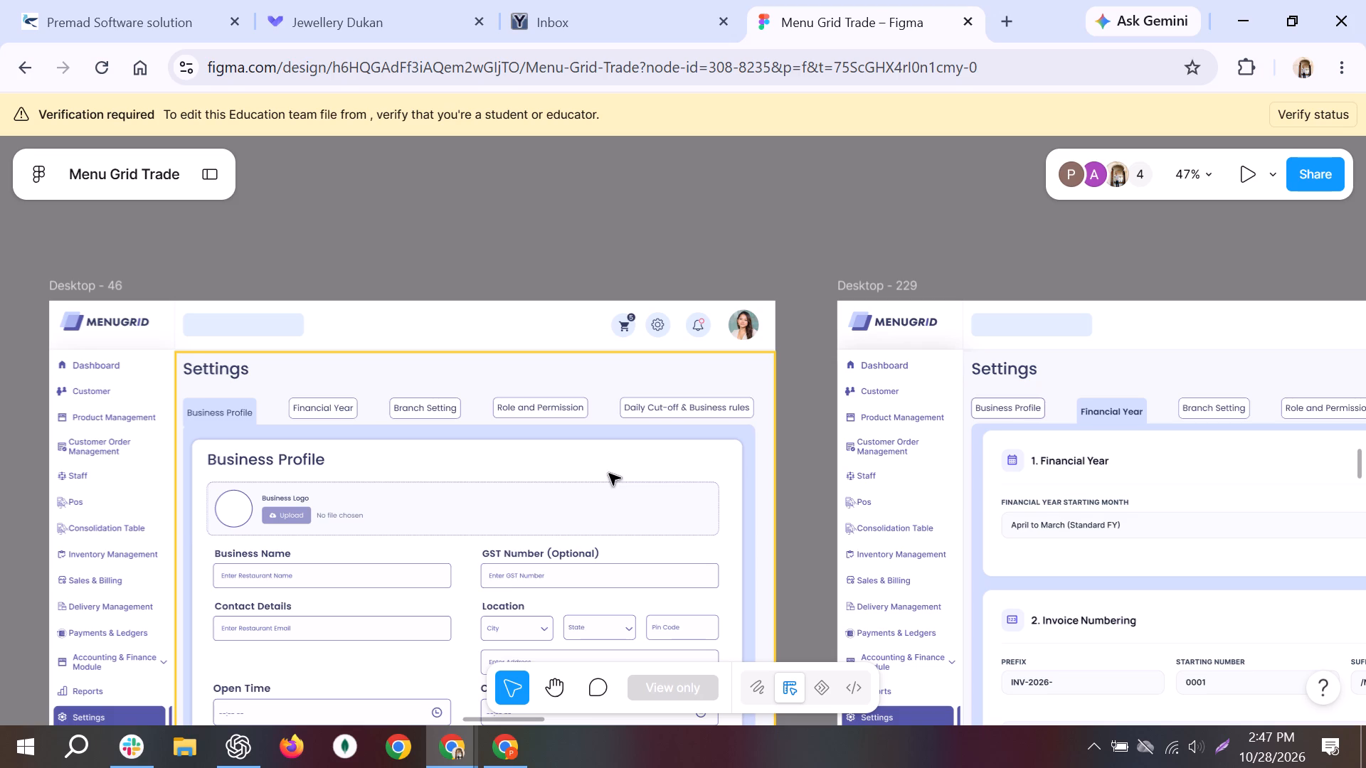
Compare the live Financial Year and Invoice Numbering sections, including the prefix, starting number and suffix fields, with the Figma design.
{"action": "key", "text": "alt+Tab"}
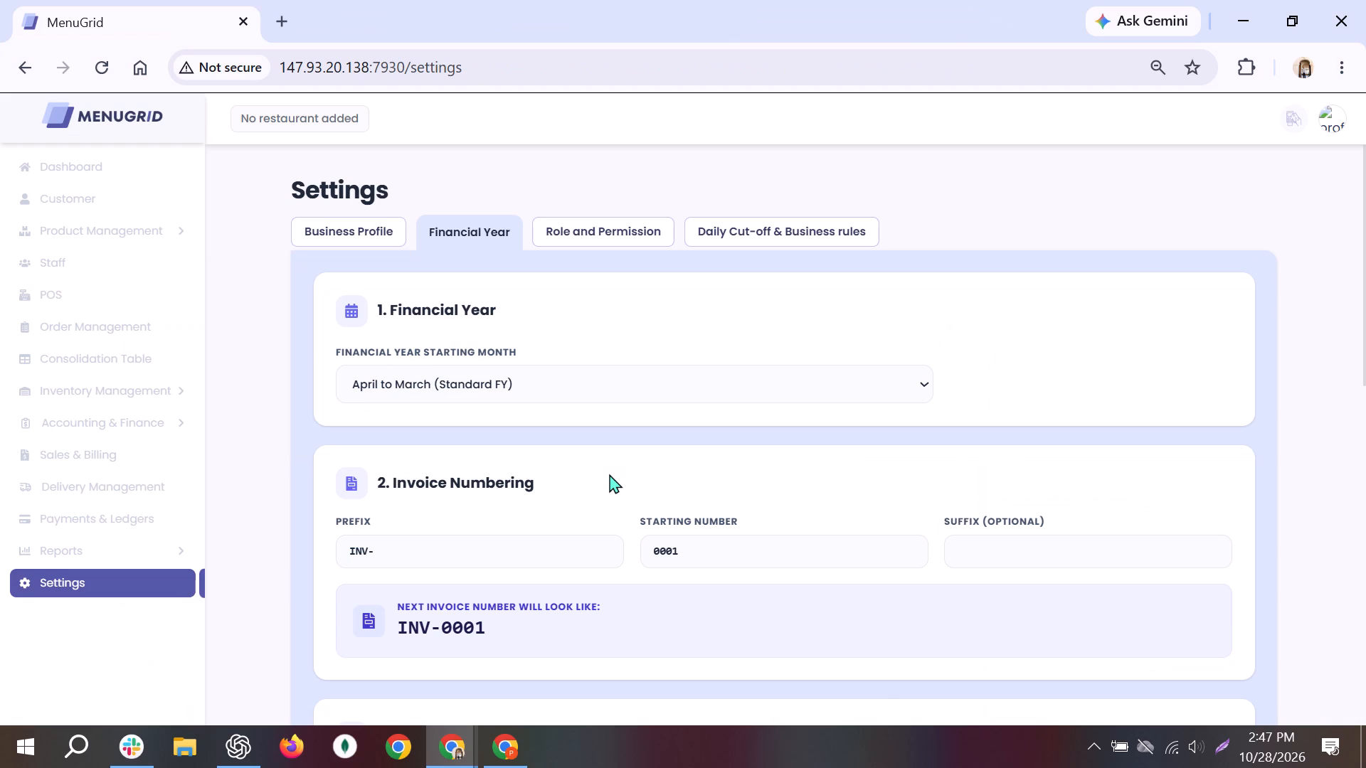
{"action": "key", "text": "alt+Tab"}
{"action": "scroll", "coordinate": [609, 474], "scroll_direction": "left", "scroll_amount": 3}
{"action": "scroll", "coordinate": [609, 474], "scroll_direction": "down", "scroll_amount": 1}
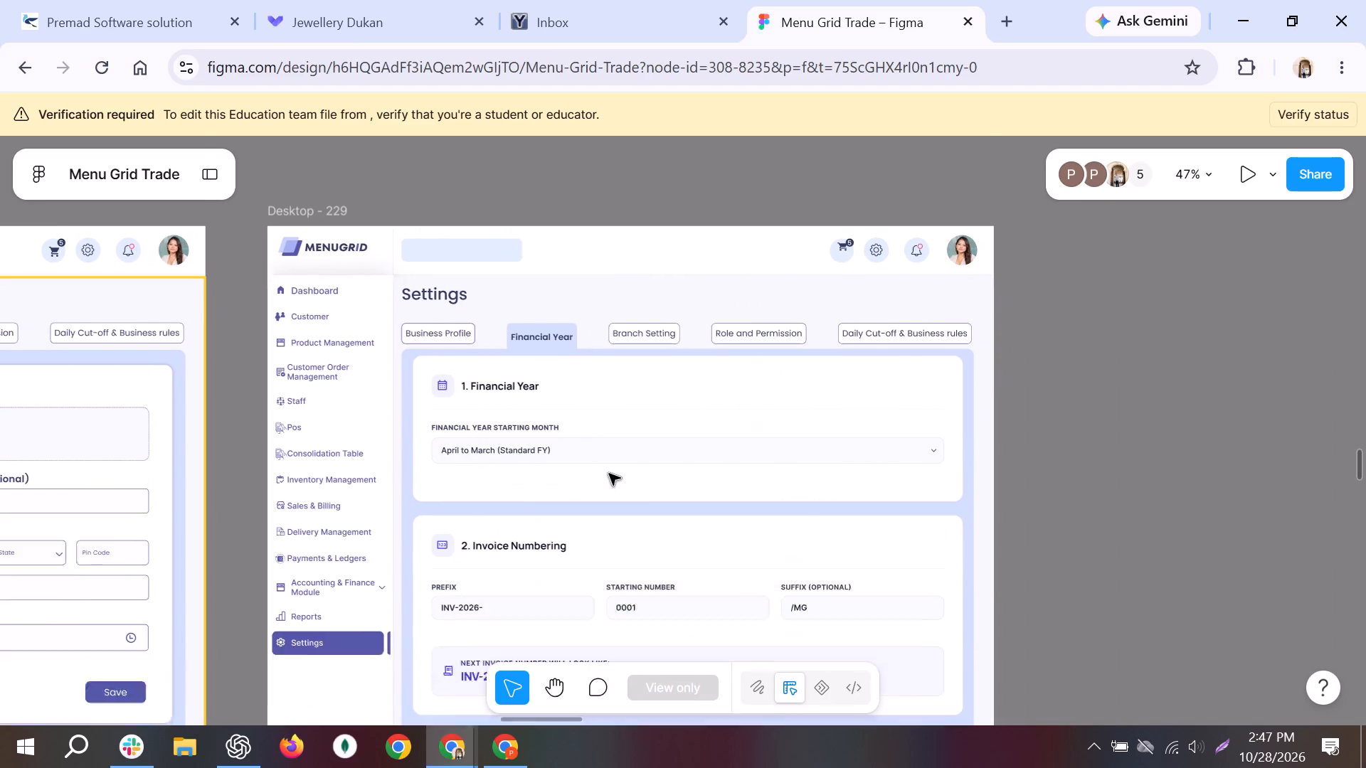
{"action": "scroll", "coordinate": [609, 474], "scroll_direction": "down", "scroll_amount": 1}
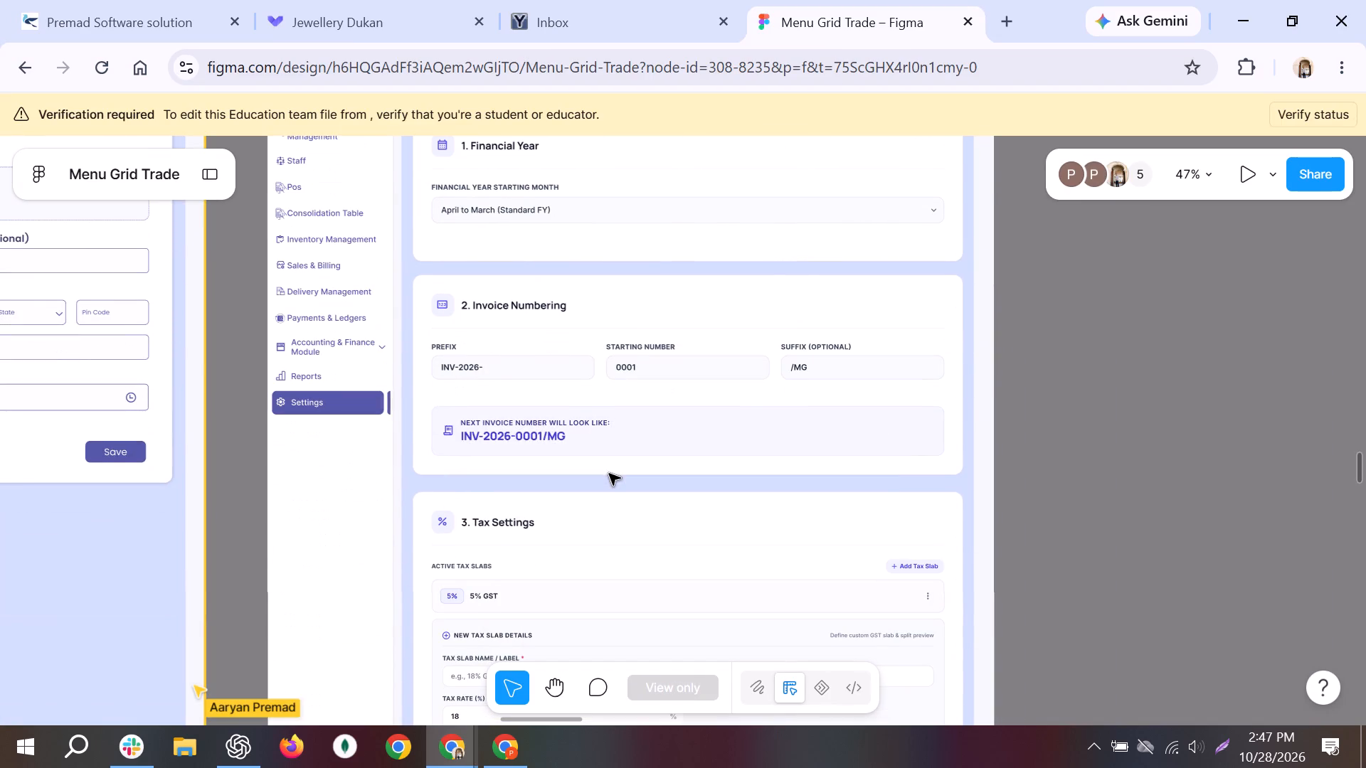
{"action": "key", "text": "alt+Tab"}
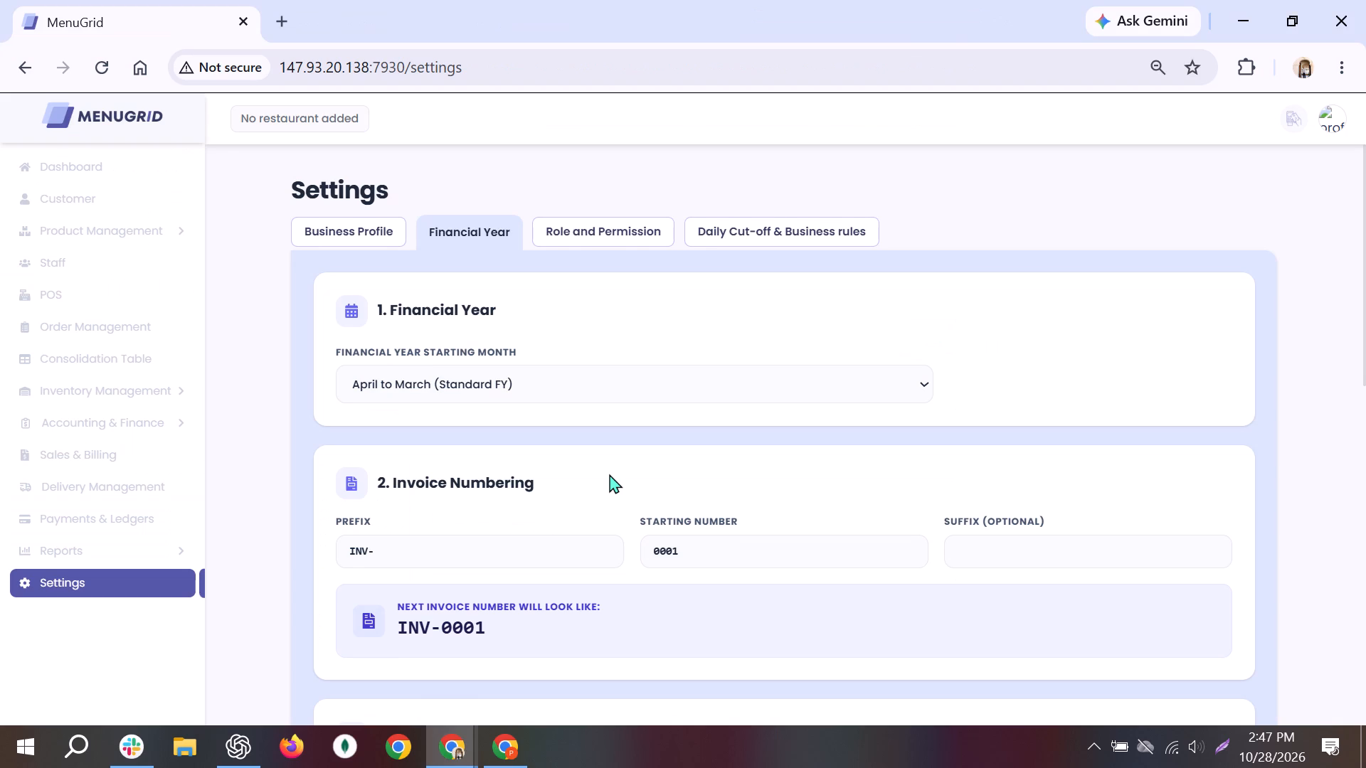
{"action": "scroll", "coordinate": [609, 474], "scroll_direction": "down", "scroll_amount": 2}
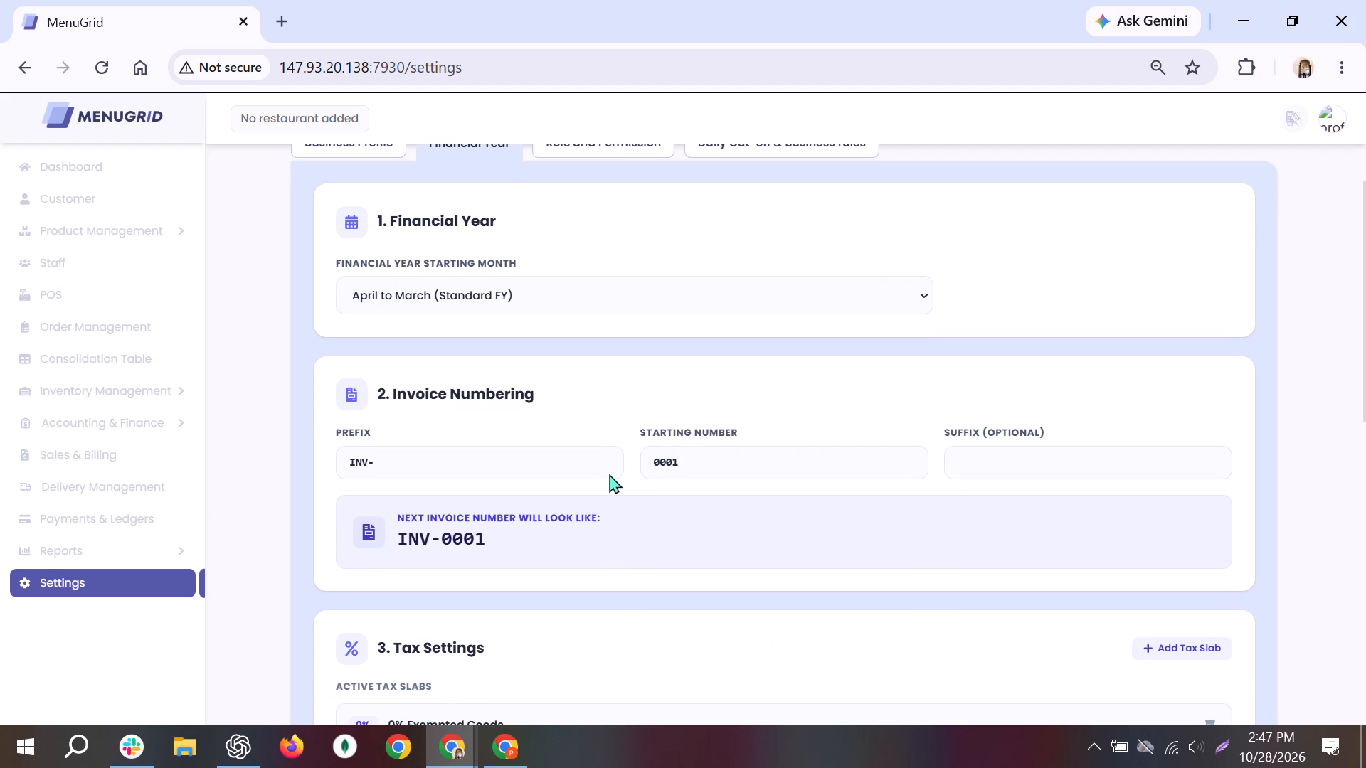
{"action": "scroll", "coordinate": [609, 474], "scroll_direction": "up", "scroll_amount": 1}
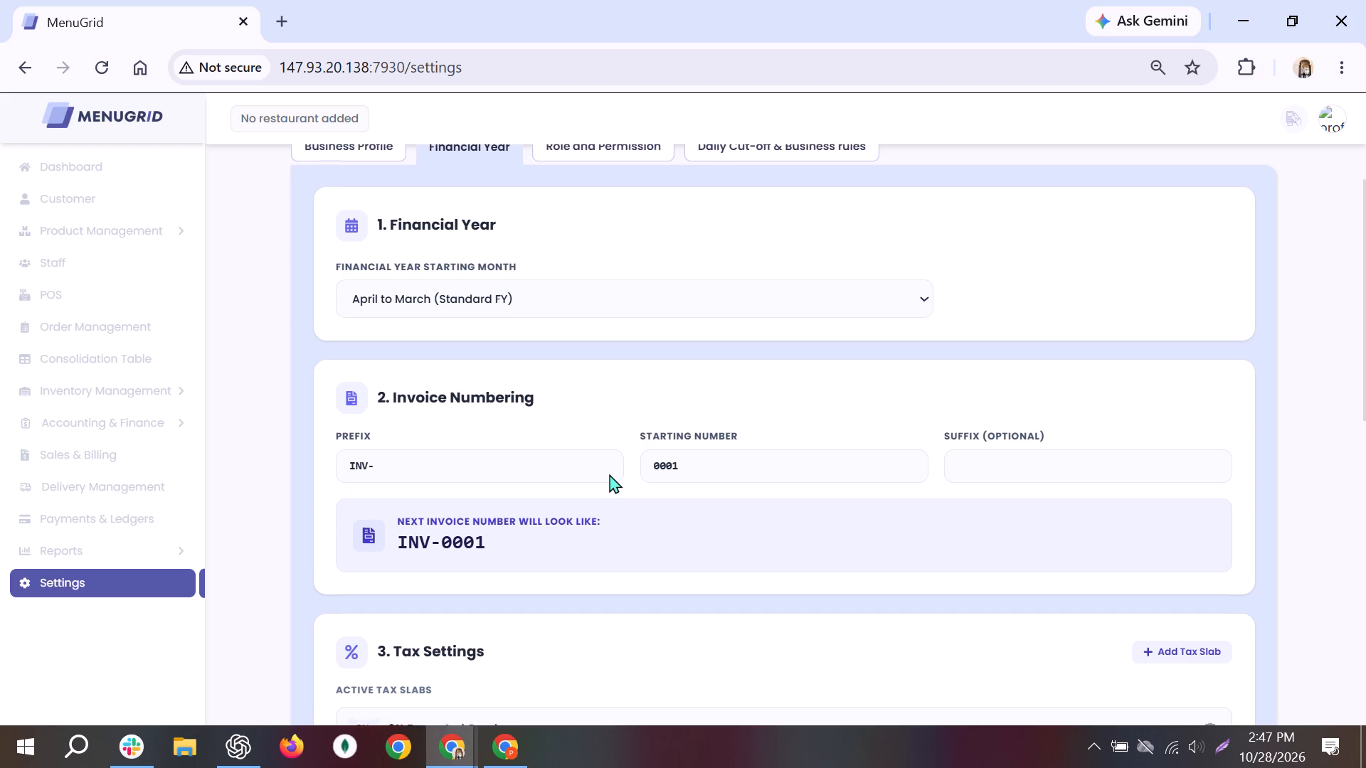
{"action": "scroll", "coordinate": [609, 474], "scroll_direction": "up", "scroll_amount": 1}
{"action": "key", "text": "alt+Tab"}
{"action": "scroll", "coordinate": [609, 474], "scroll_direction": "up", "scroll_amount": 1}
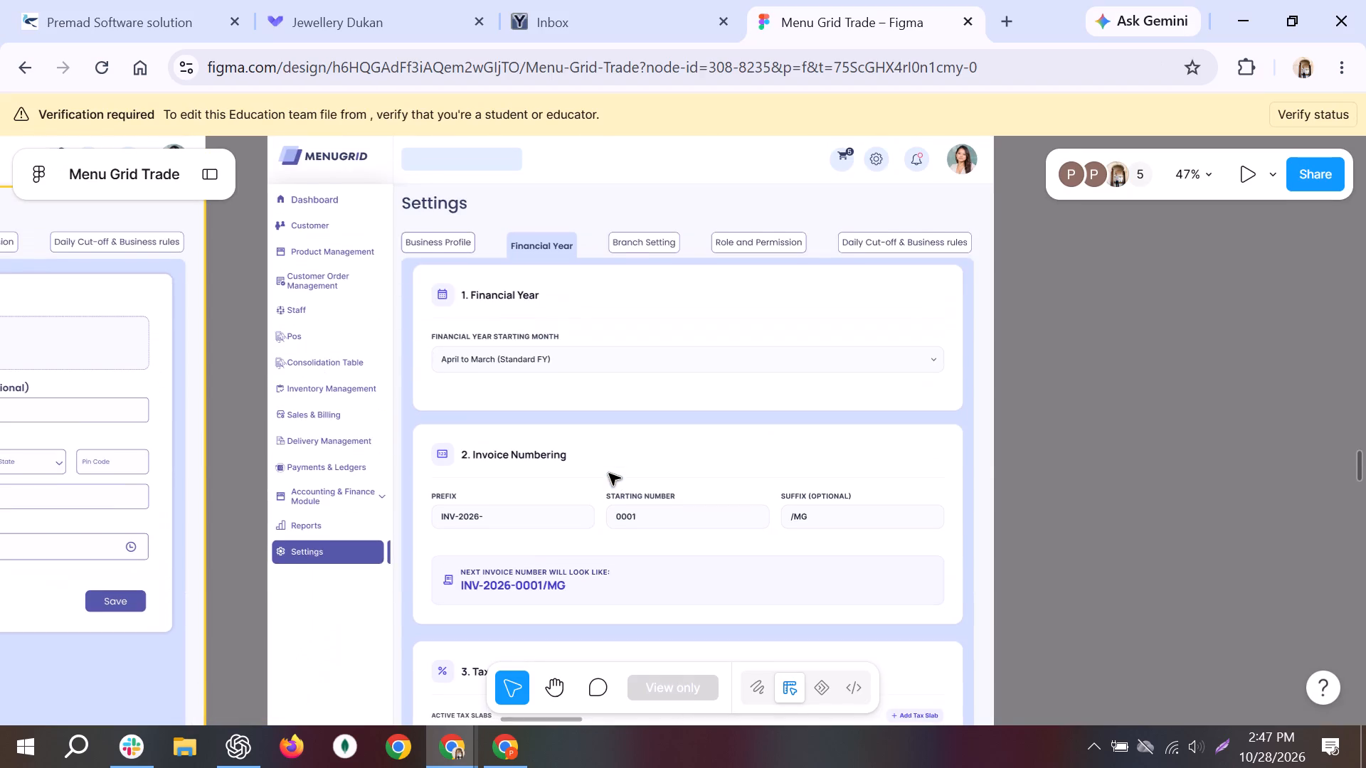
{"action": "key", "text": "alt+Tab"}
{"action": "key", "text": "alt+Tab"}
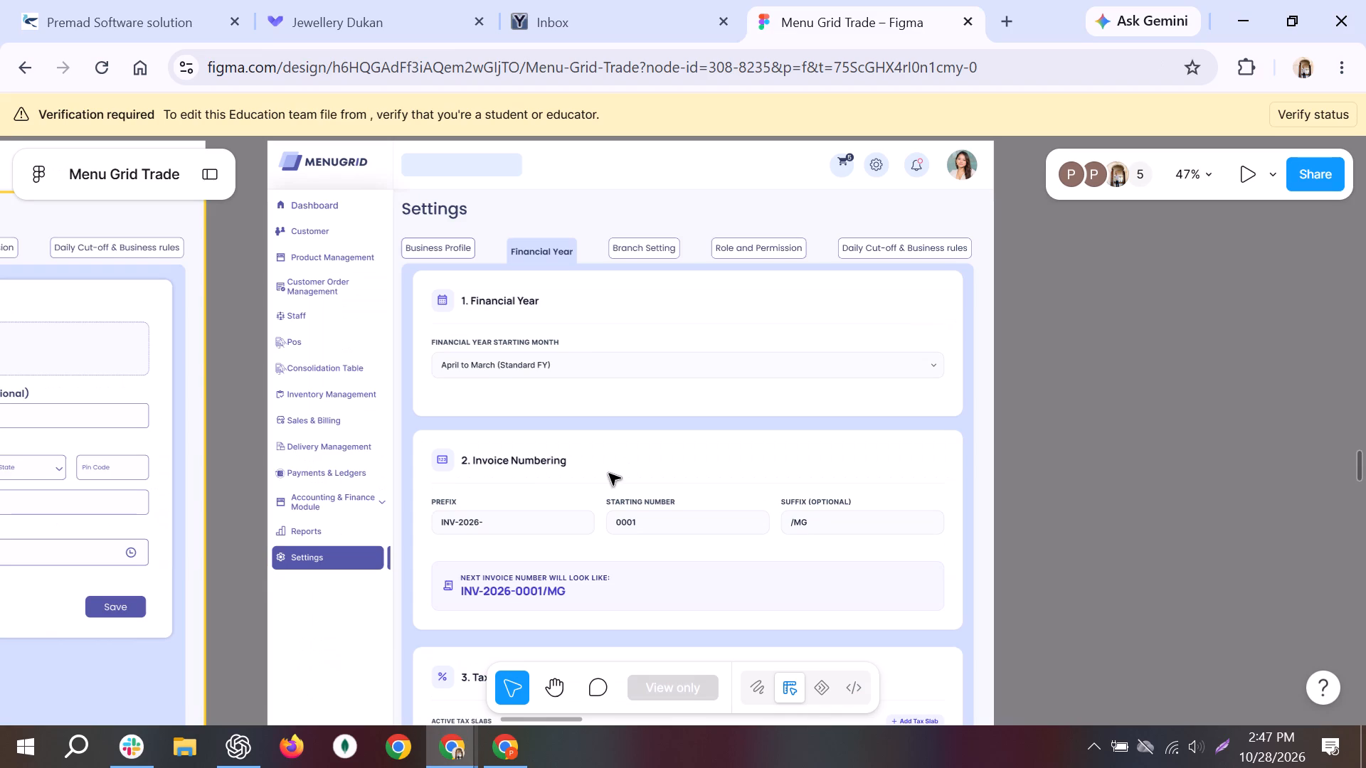
Compare the row of settings section tabs above Financial Year on the live page with the Figma design.
{"action": "key", "text": "alt+Tab"}
{"action": "key", "text": "alt+Tab"}
{"action": "key", "text": "alt+Tab"}
{"action": "scroll", "coordinate": [609, 474], "scroll_direction": "down", "scroll_amount": 1}
{"action": "key", "text": "alt+Tab"}
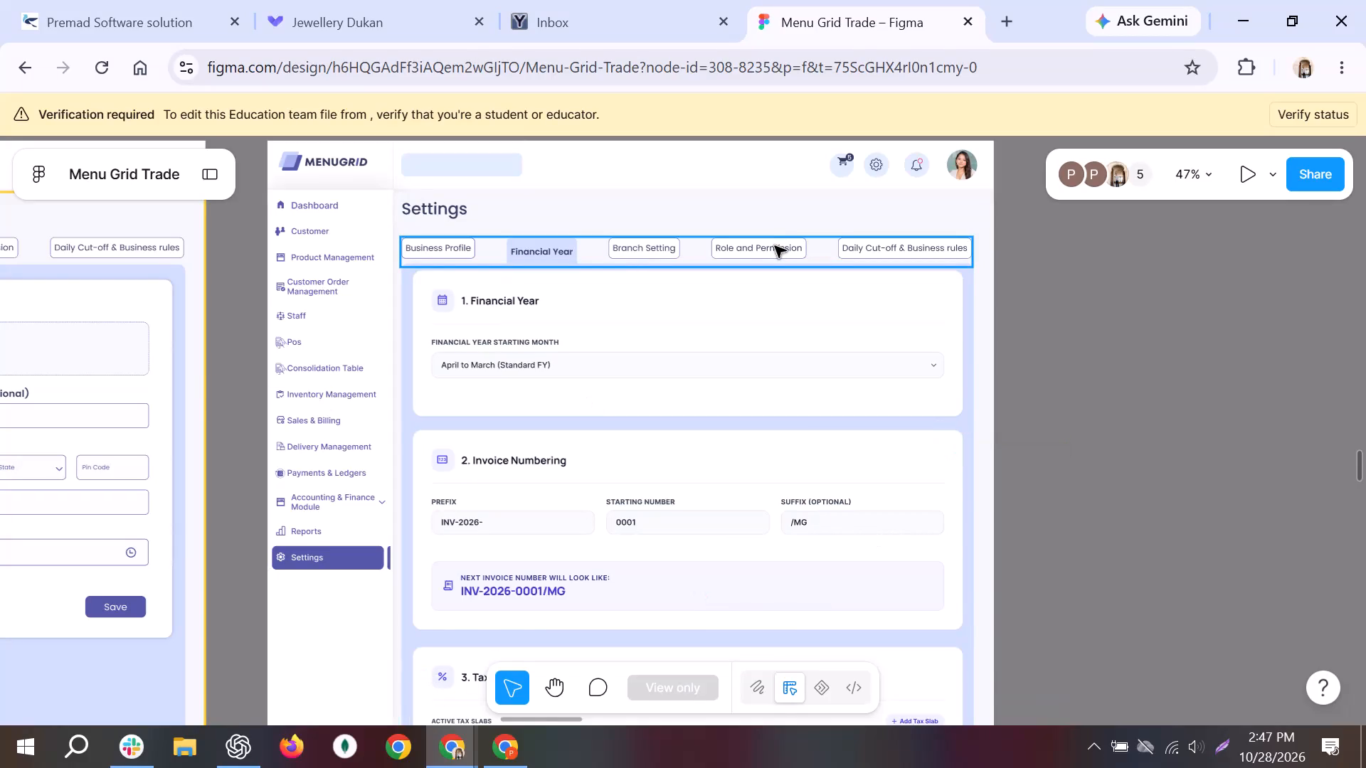
{"action": "key", "text": "alt+Tab"}
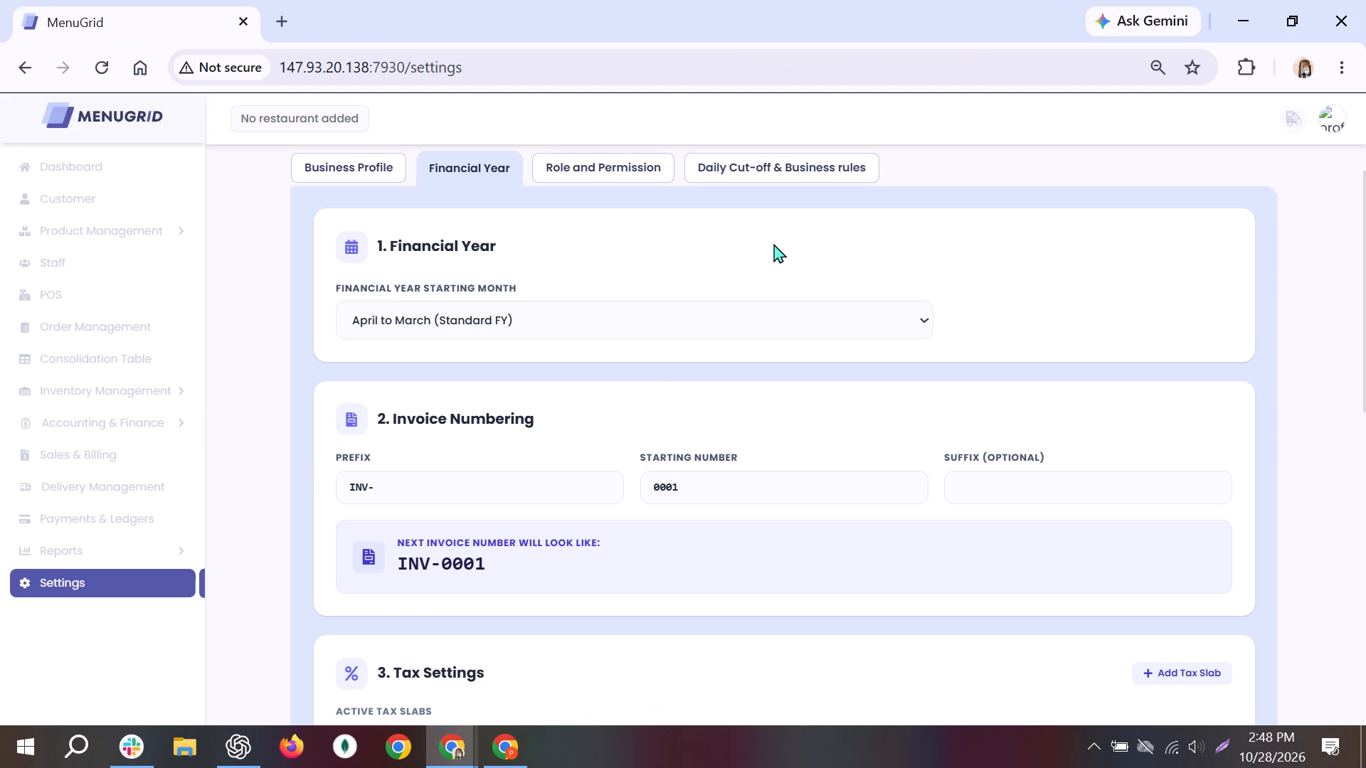
Compare the live Financial Year starting month card and the Invoice Numbering card below it with the Figma design.
{"action": "key", "text": "alt+Tab"}
{"action": "scroll", "coordinate": [773, 243], "scroll_direction": "down", "scroll_amount": 1}
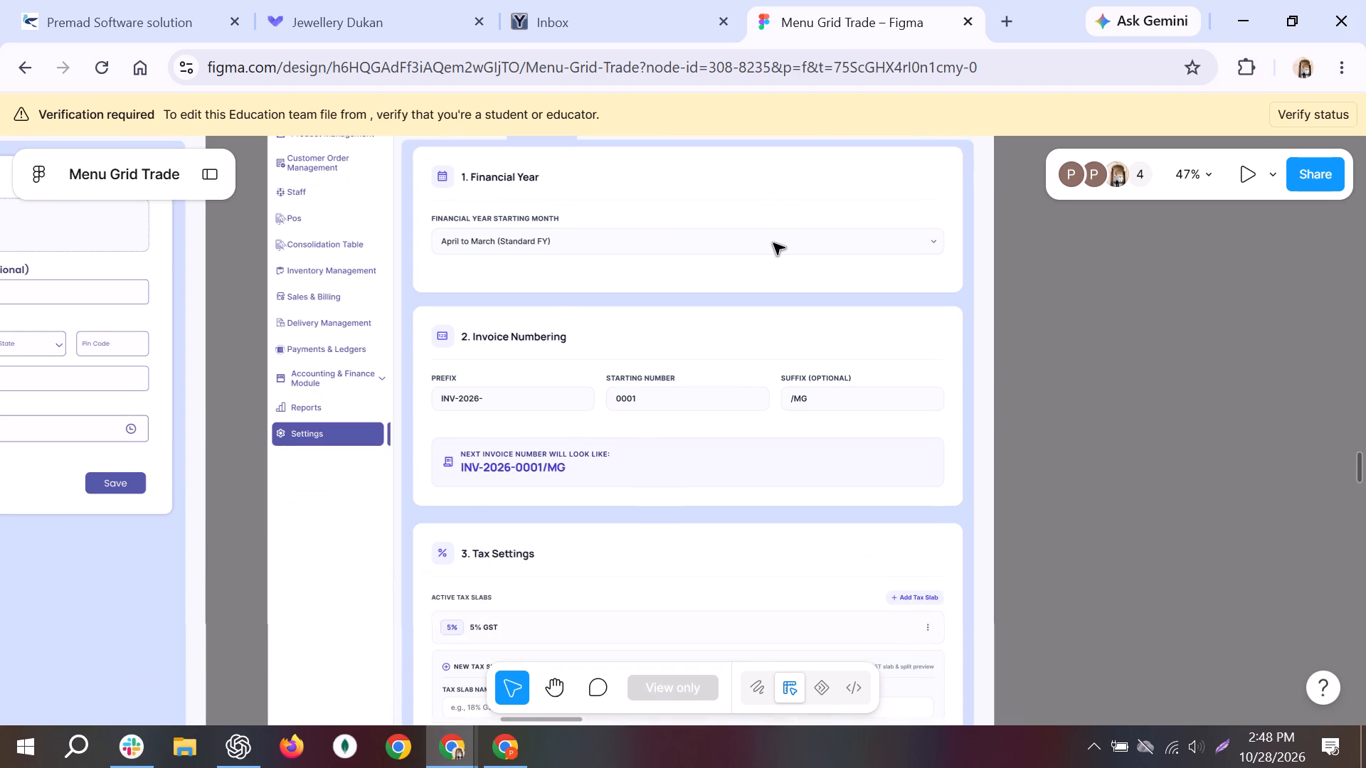
{"action": "key", "text": "alt+Tab"}
{"action": "scroll", "coordinate": [773, 243], "scroll_direction": "down", "scroll_amount": 2}
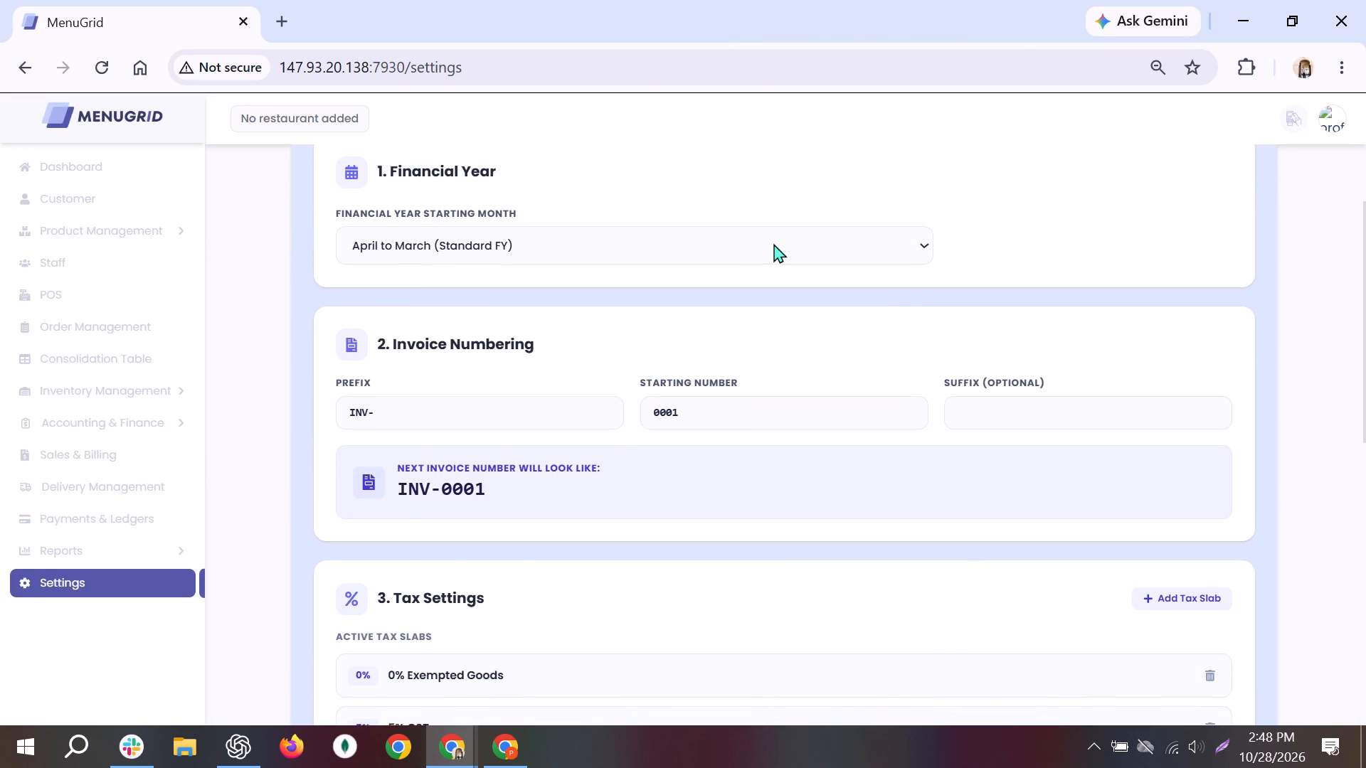
{"action": "key", "text": "alt+Tab"}
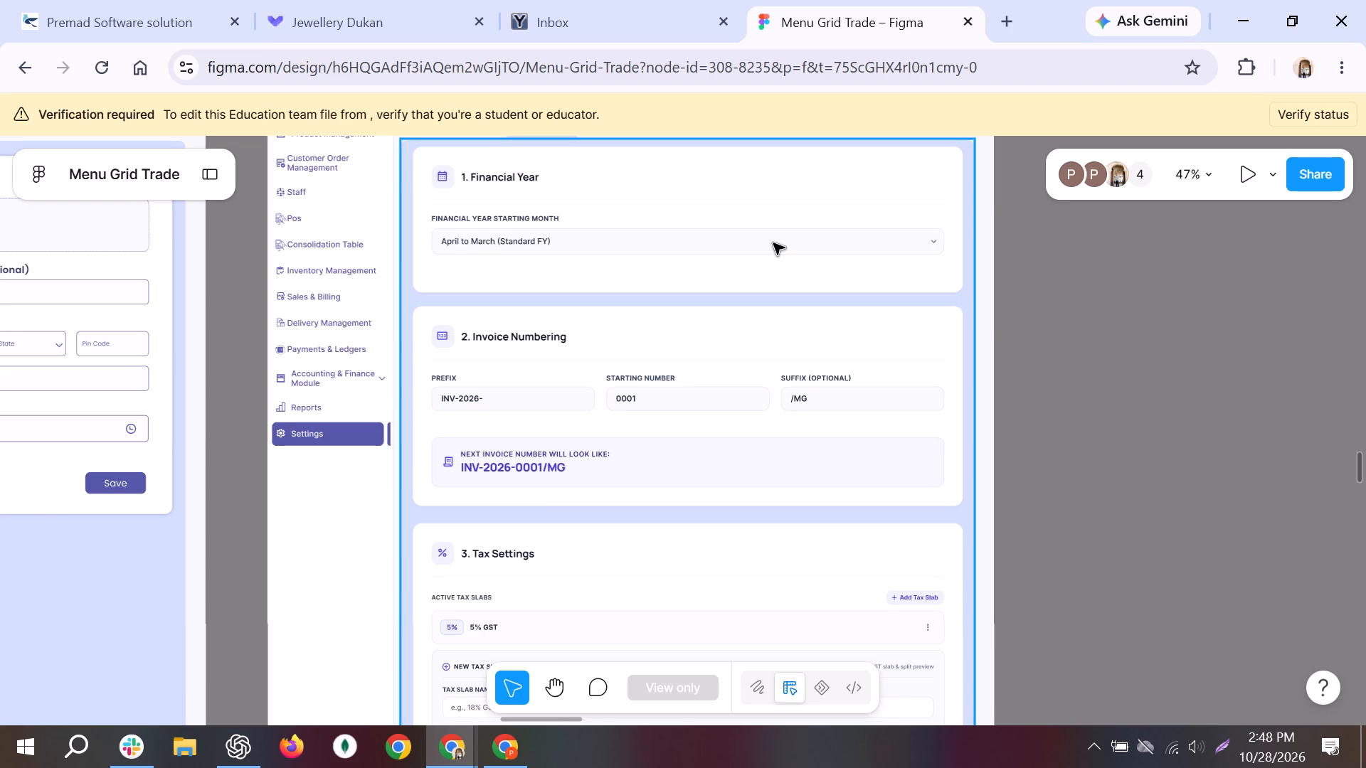
{"action": "key", "text": "alt+Tab"}
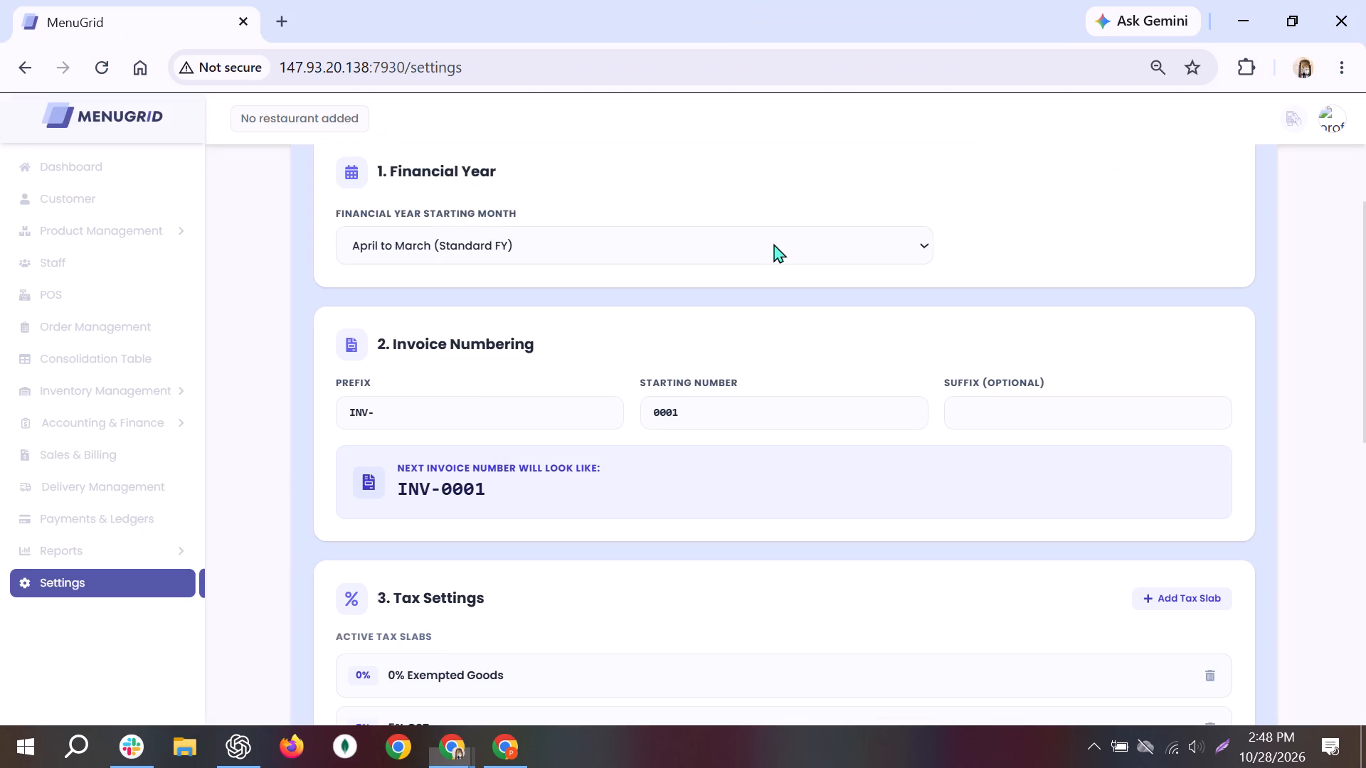
{"action": "key", "text": "alt+Tab"}
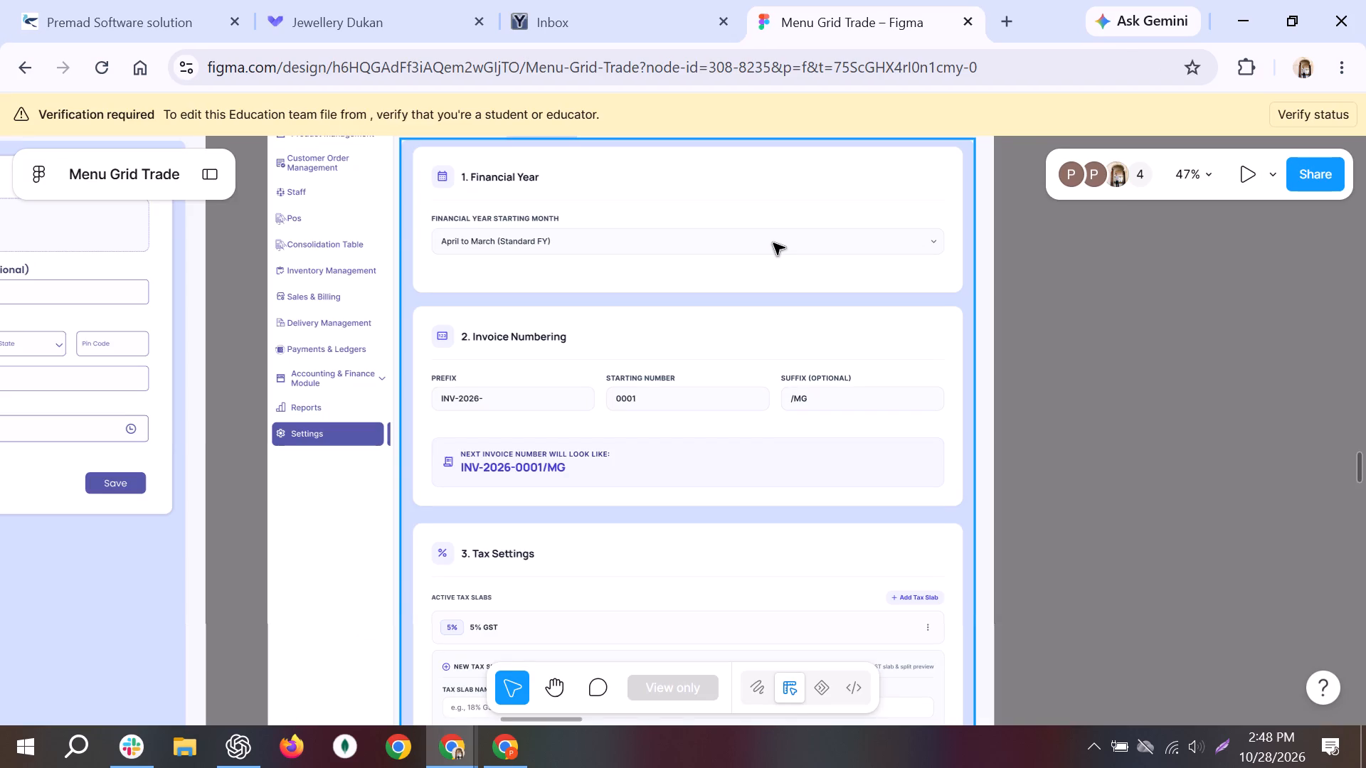
{"action": "key", "text": "alt+Tab"}
{"action": "key", "text": "alt+Tab"}
Recheck the Invoice Numbering fields and next-invoice preview on the live page against the Figma design.
{"action": "scroll", "coordinate": [773, 243], "scroll_direction": "down", "scroll_amount": 1}
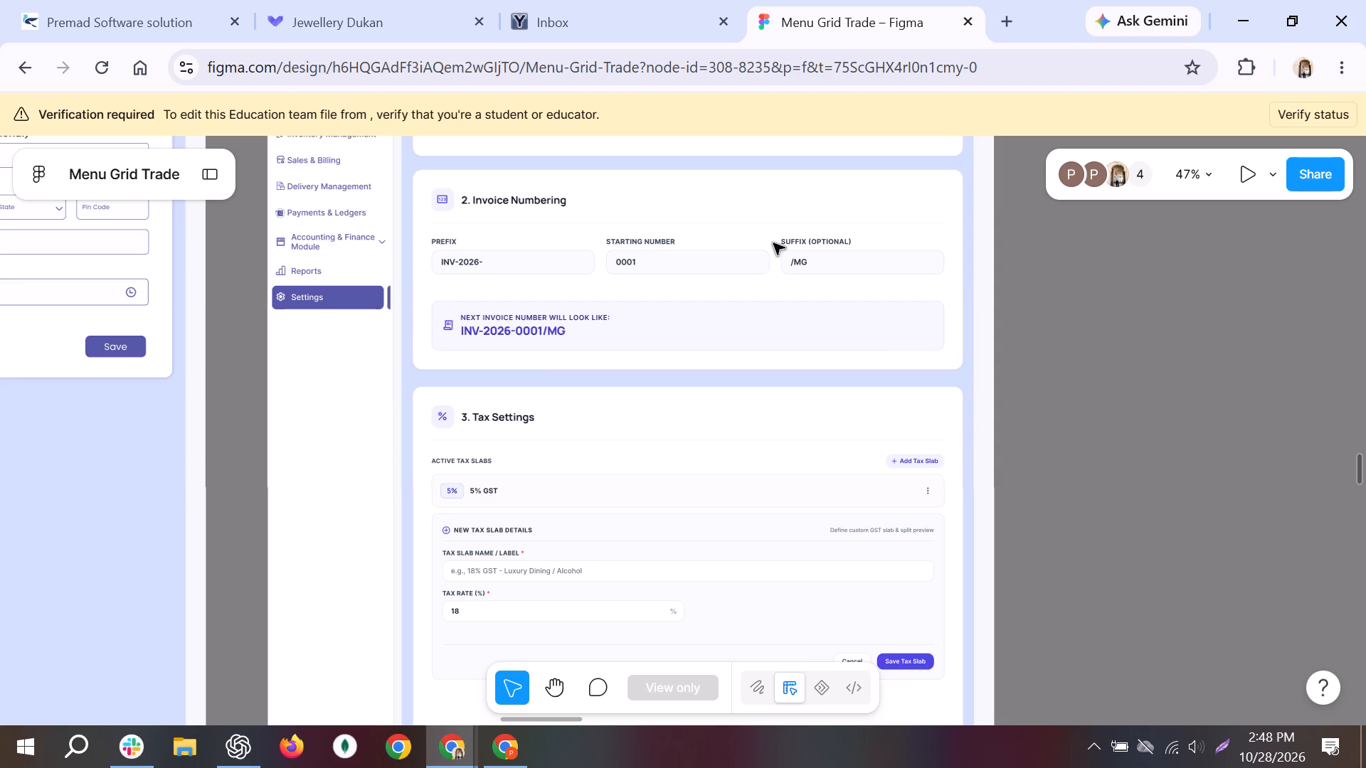
{"action": "key", "text": "alt+Tab"}
{"action": "key", "text": "alt+Tab"}
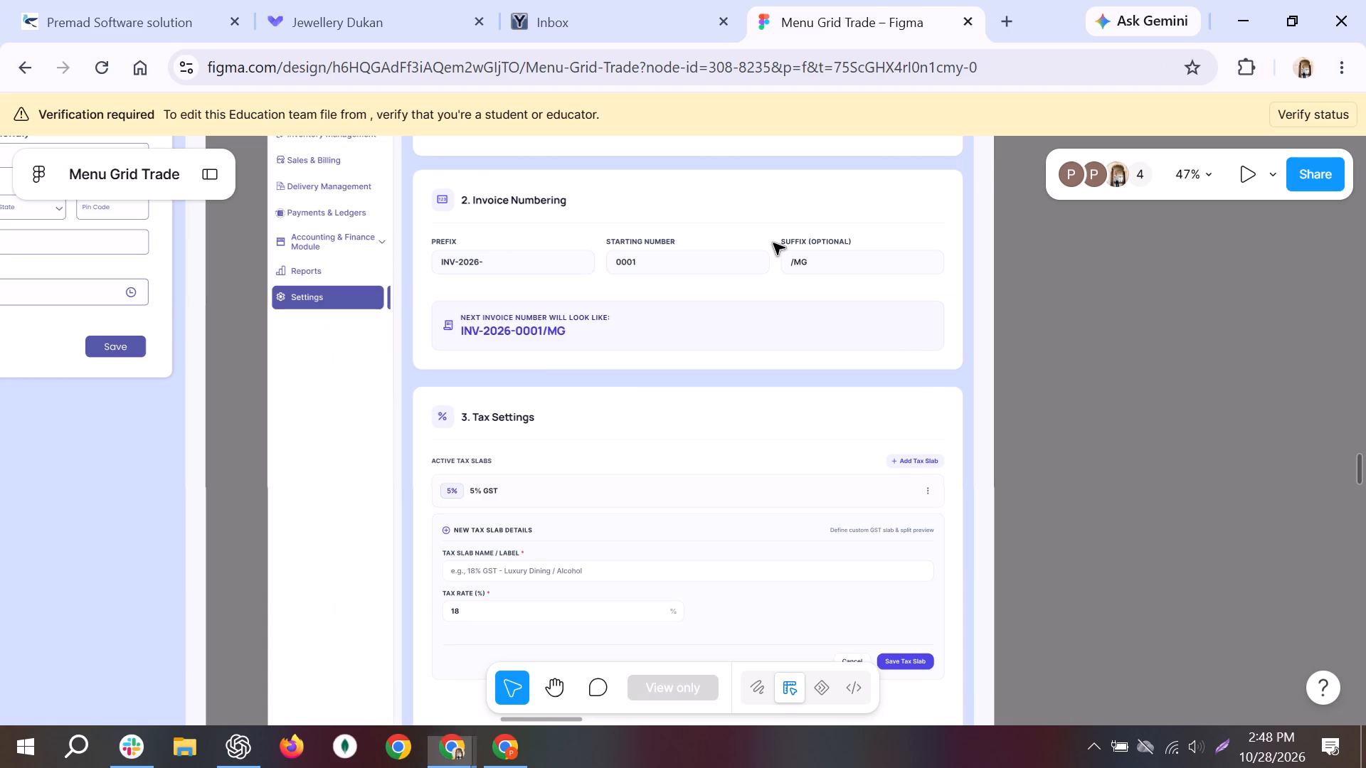
{"action": "key", "text": "alt+Tab"}
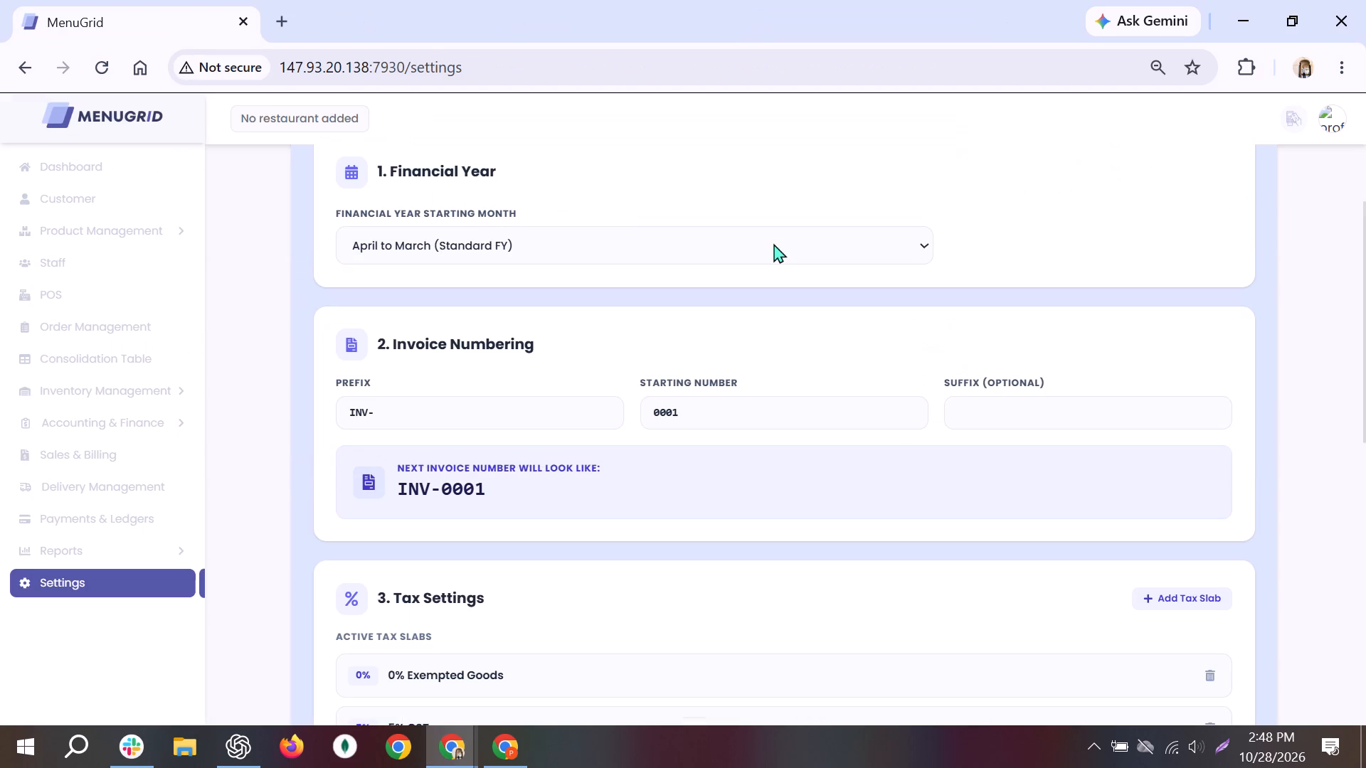
{"action": "key", "text": "alt+Tab"}
{"action": "key", "text": "alt+Tab"}
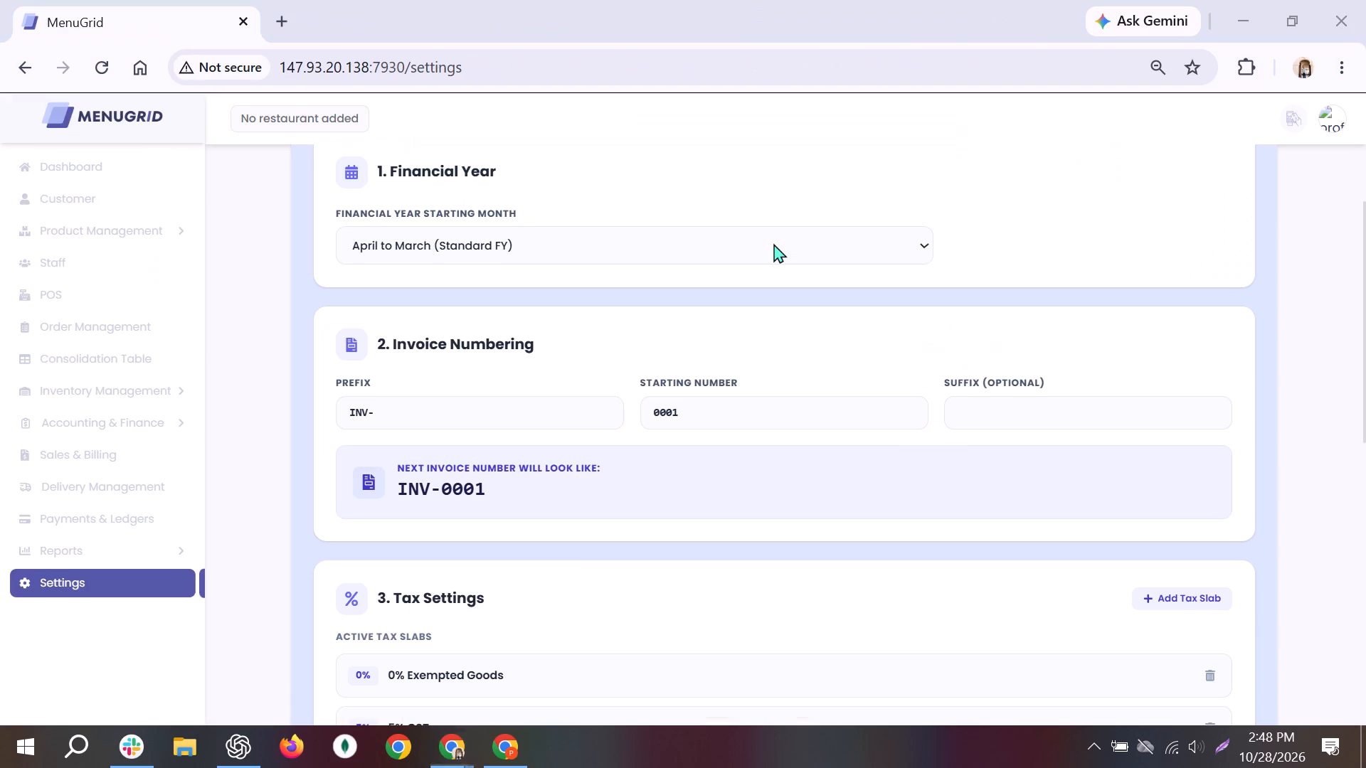
Compare the live Tax Settings section, including the active tax slab rows and their action icons, with the Figma design's new tax slab form.
{"action": "key", "text": "alt+Tab"}
{"action": "scroll", "coordinate": [773, 243], "scroll_direction": "down", "scroll_amount": 1}
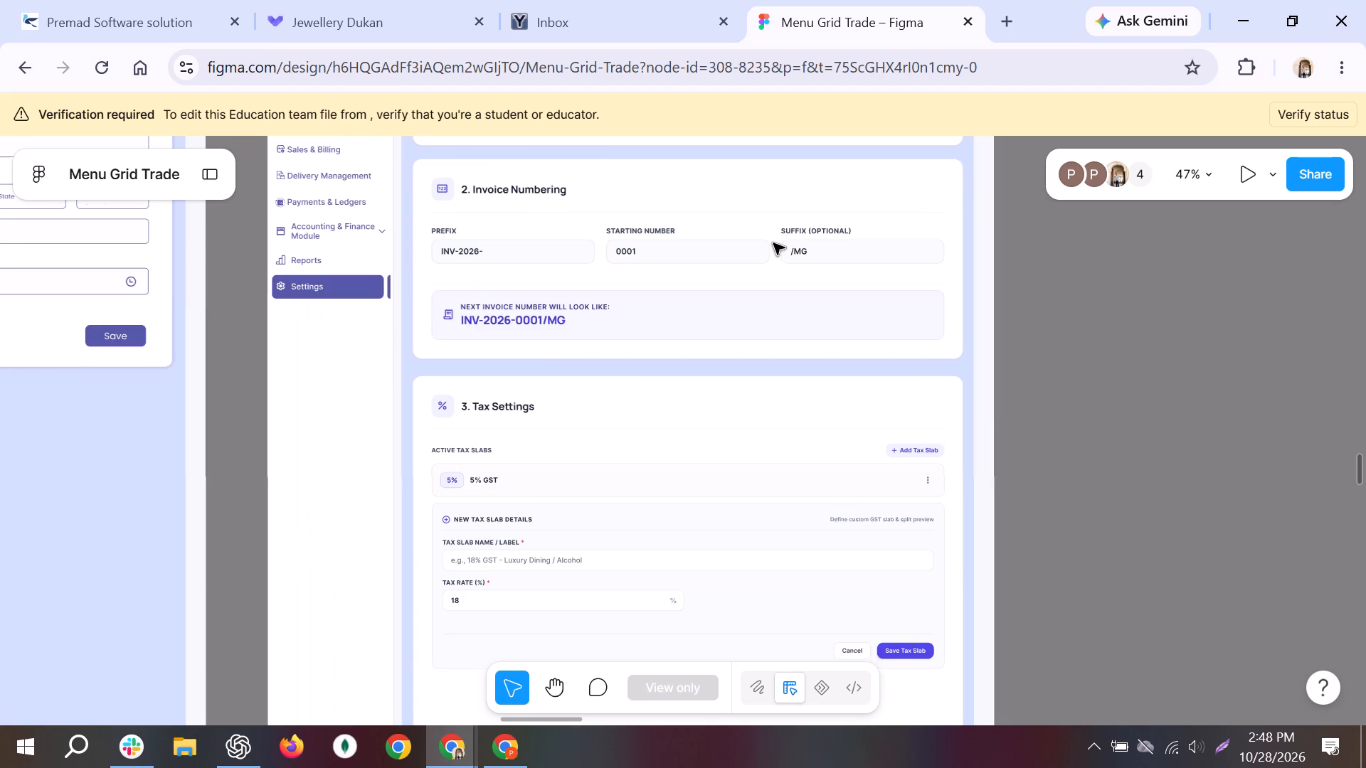
{"action": "scroll", "coordinate": [773, 243], "scroll_direction": "down", "scroll_amount": 1}
{"action": "key", "text": "alt+Tab"}
{"action": "scroll", "coordinate": [773, 243], "scroll_direction": "down", "scroll_amount": 1}
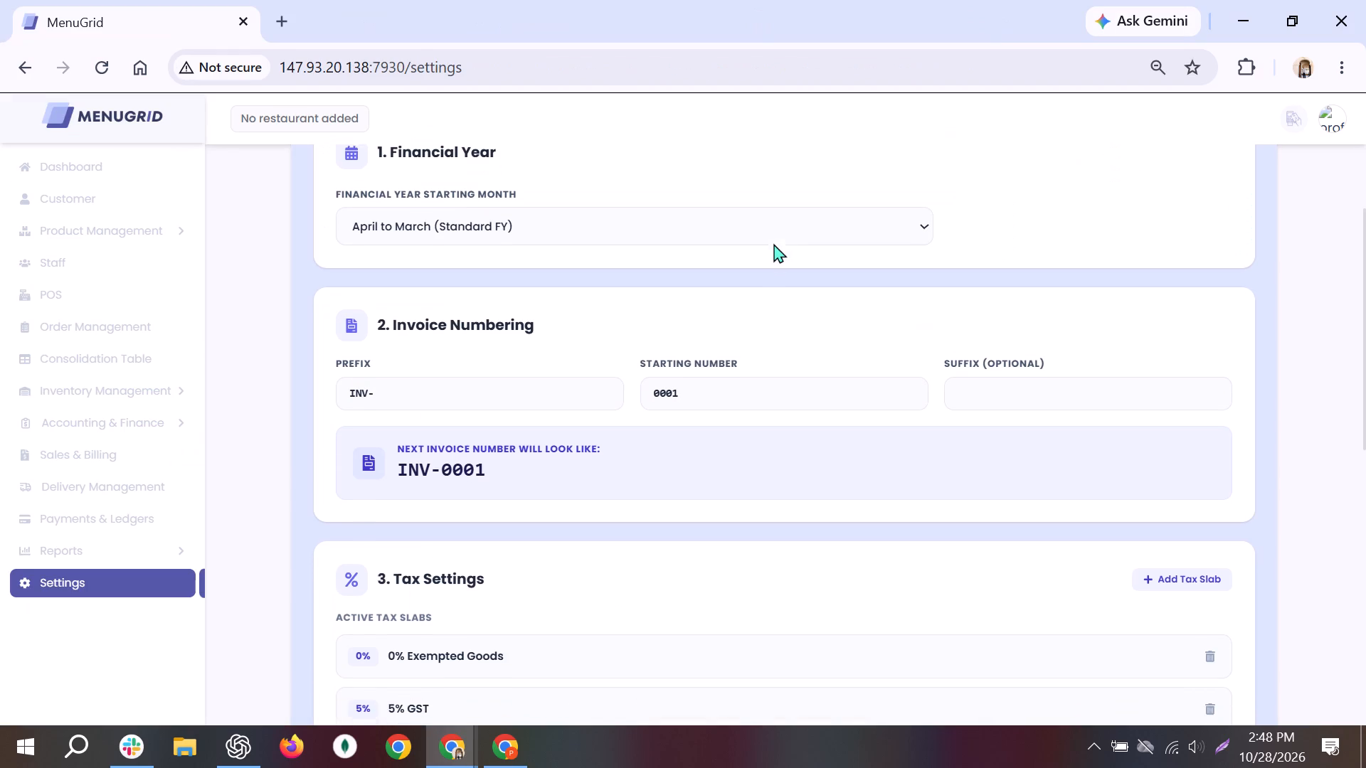
{"action": "scroll", "coordinate": [773, 243], "scroll_direction": "down", "scroll_amount": 2}
{"action": "key", "text": "alt+Tab"}
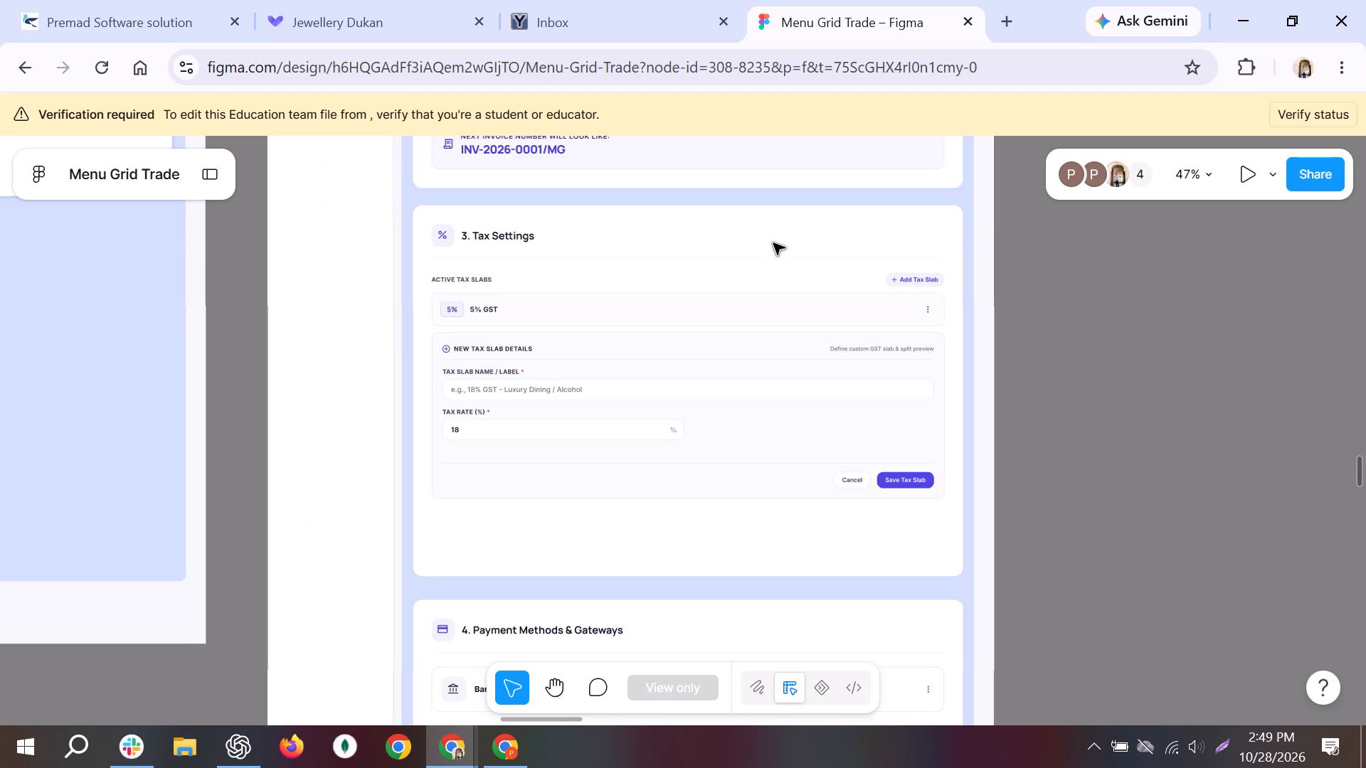
{"action": "scroll", "coordinate": [773, 243], "scroll_direction": "down", "scroll_amount": 1}
{"action": "scroll", "coordinate": [773, 243], "scroll_direction": "up", "scroll_amount": 2}
{"action": "scroll", "coordinate": [773, 243], "scroll_direction": "down", "scroll_amount": 1}
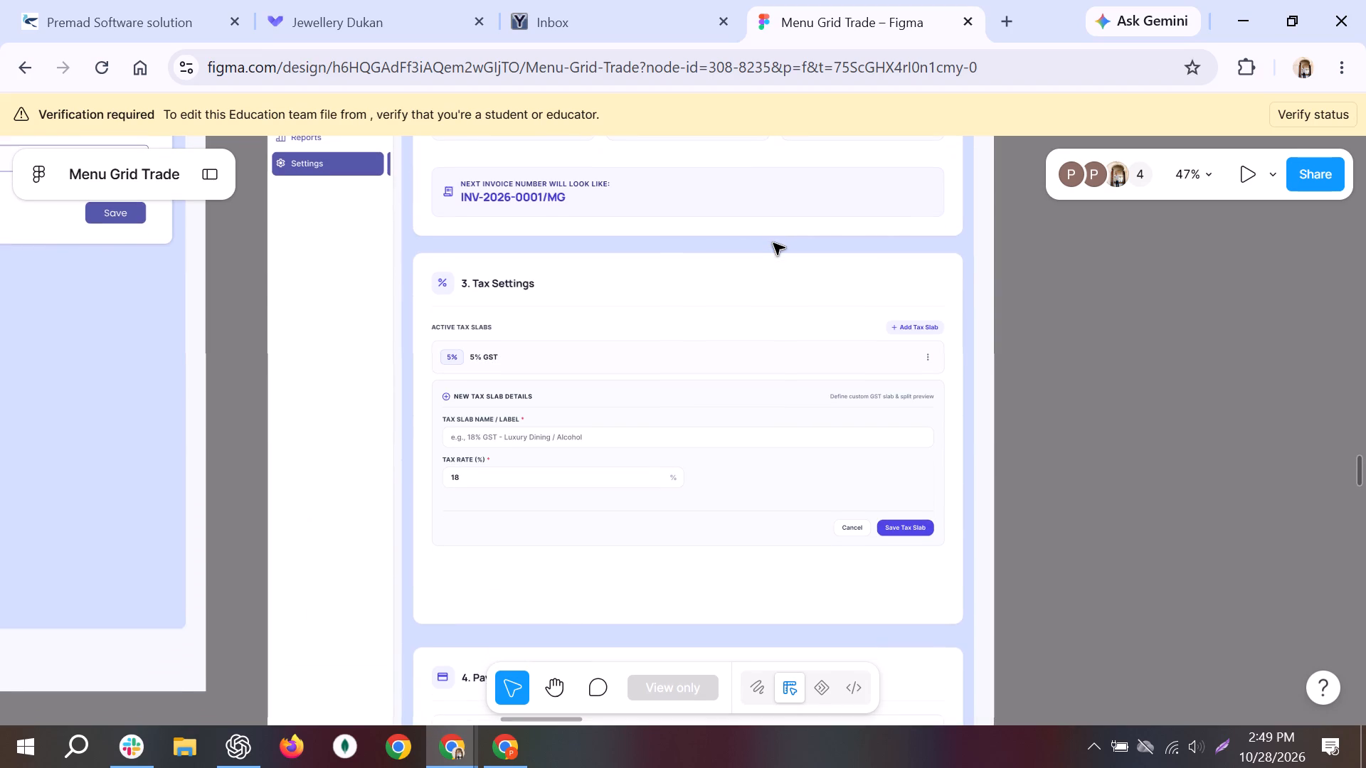
{"action": "key", "text": "alt+Tab"}
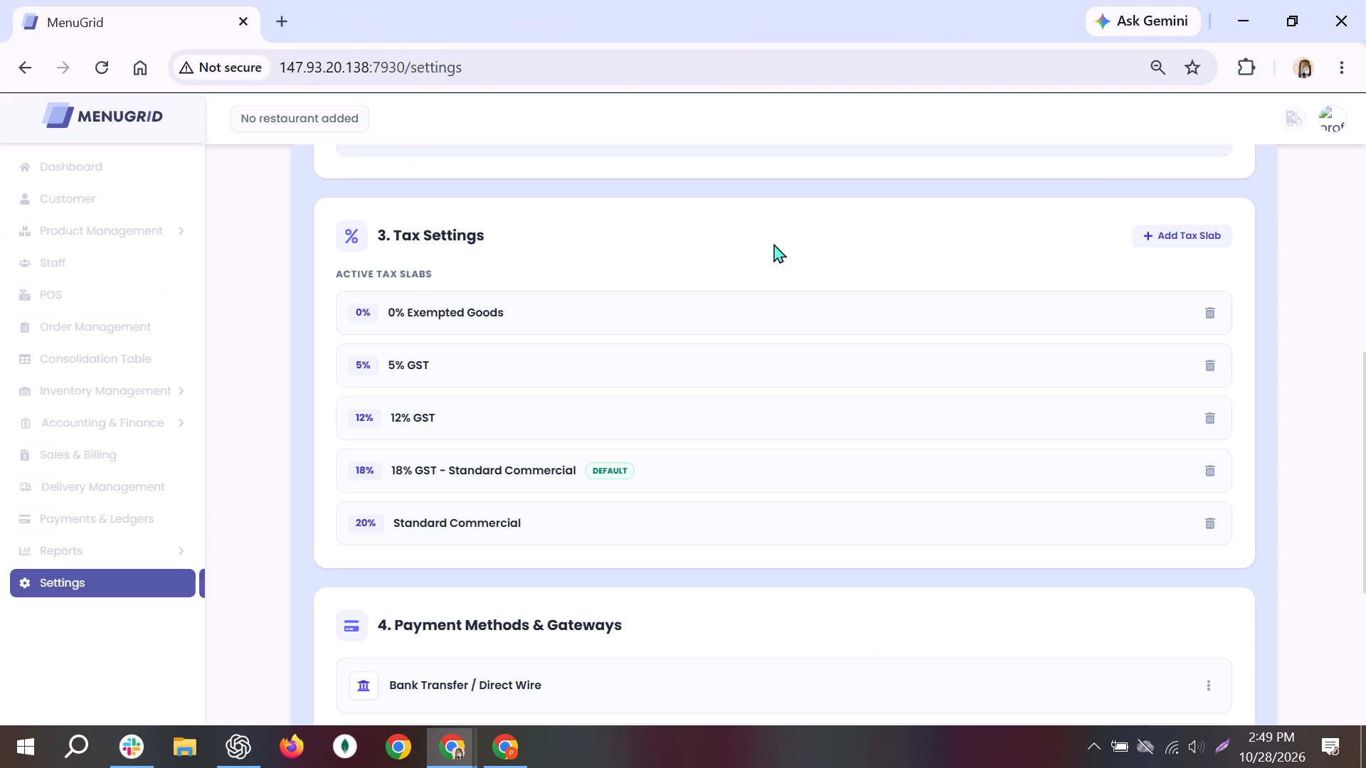
{"action": "key", "text": "alt+Tab"}
{"action": "key", "text": "alt+Tab"}
{"action": "key", "text": "alt+Tab"}
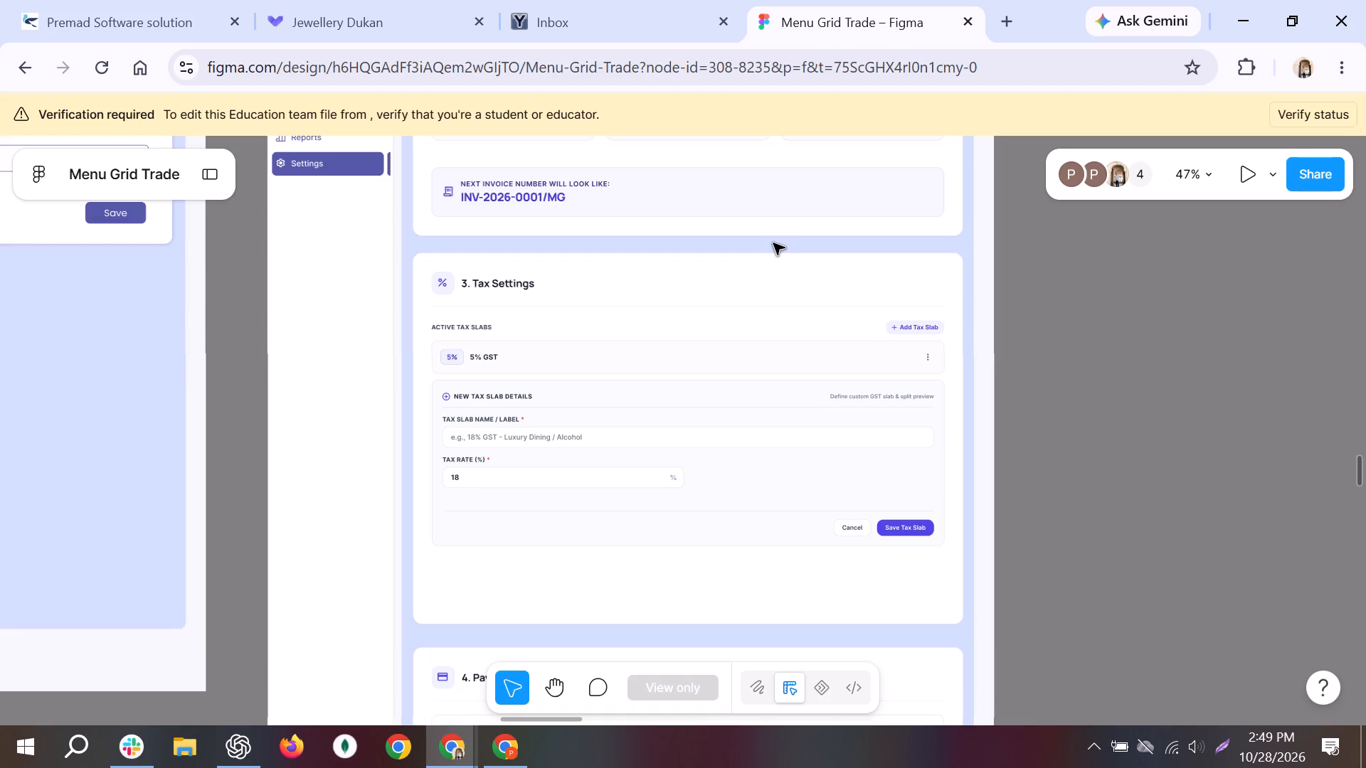
{"action": "key", "text": "alt+Tab"}
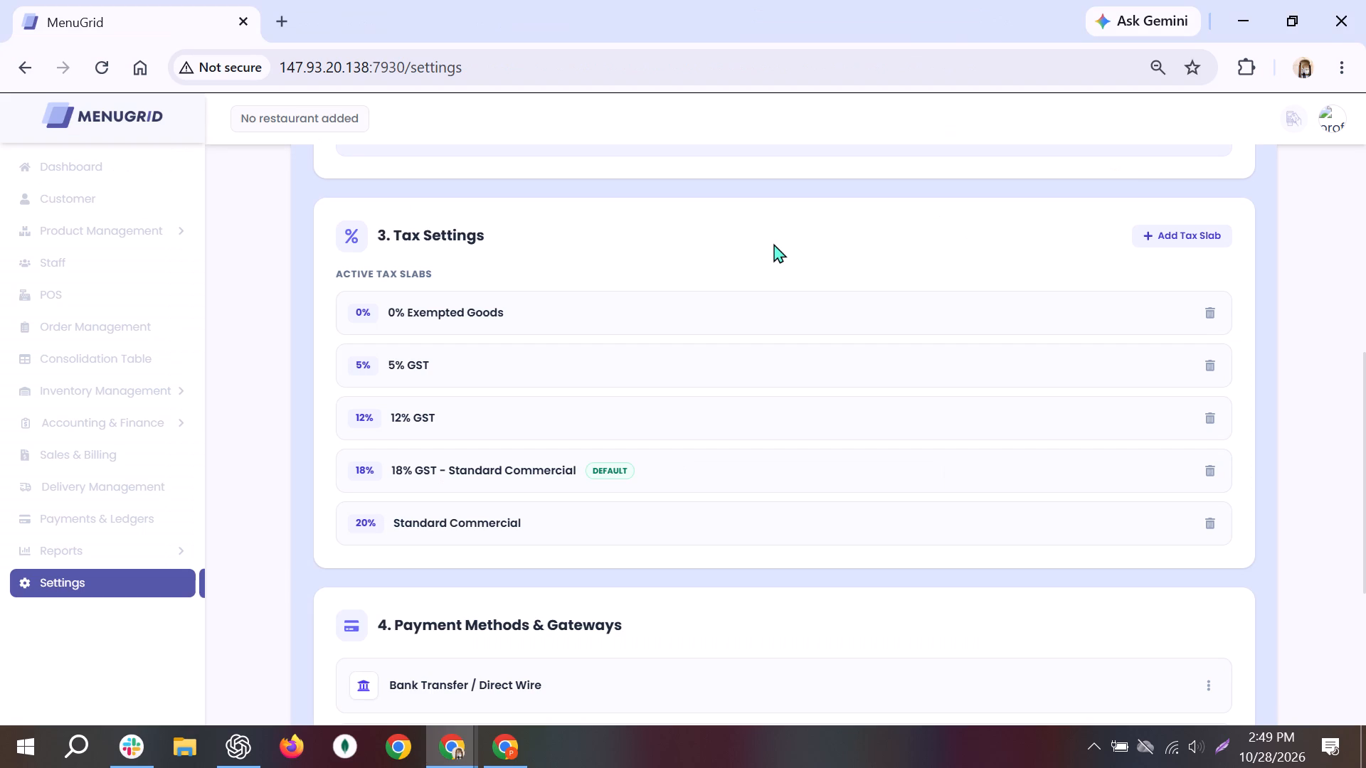
{"action": "key", "text": "alt+Tab"}
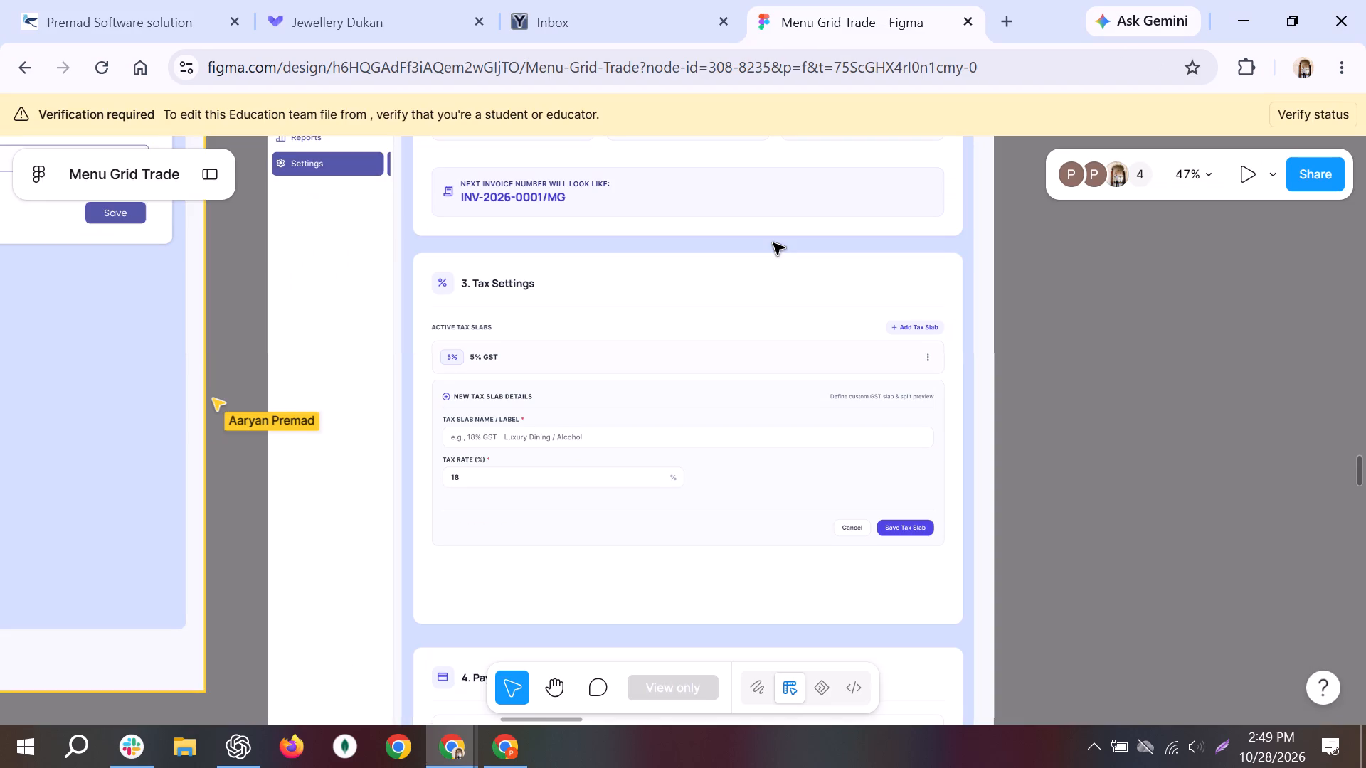
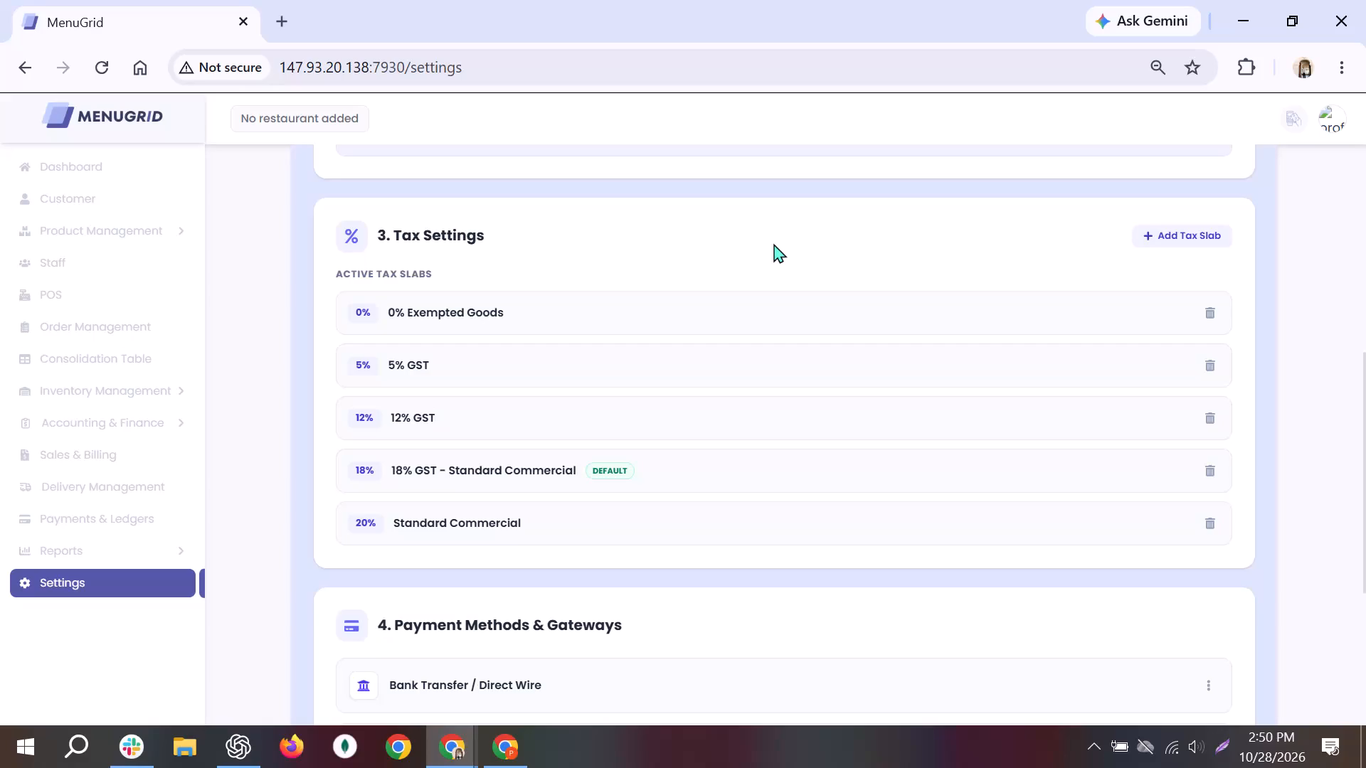
Open the new tax slab form on the live Tax Settings section and compare its layout and fields with the Figma design.
{"action": "left_click", "coordinate": [1165, 238]}
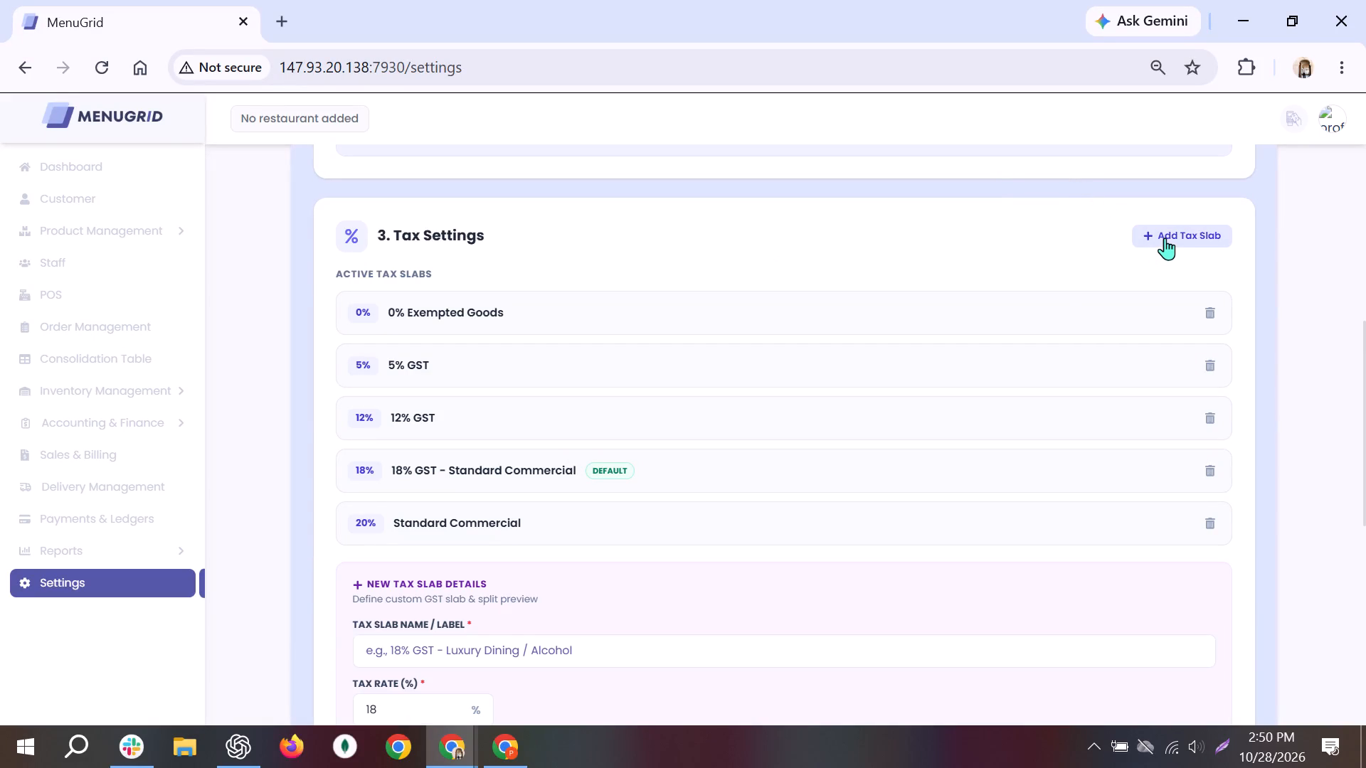
{"action": "scroll", "coordinate": [1165, 238], "scroll_direction": "down", "scroll_amount": 3}
{"action": "key", "text": "alt+Tab"}
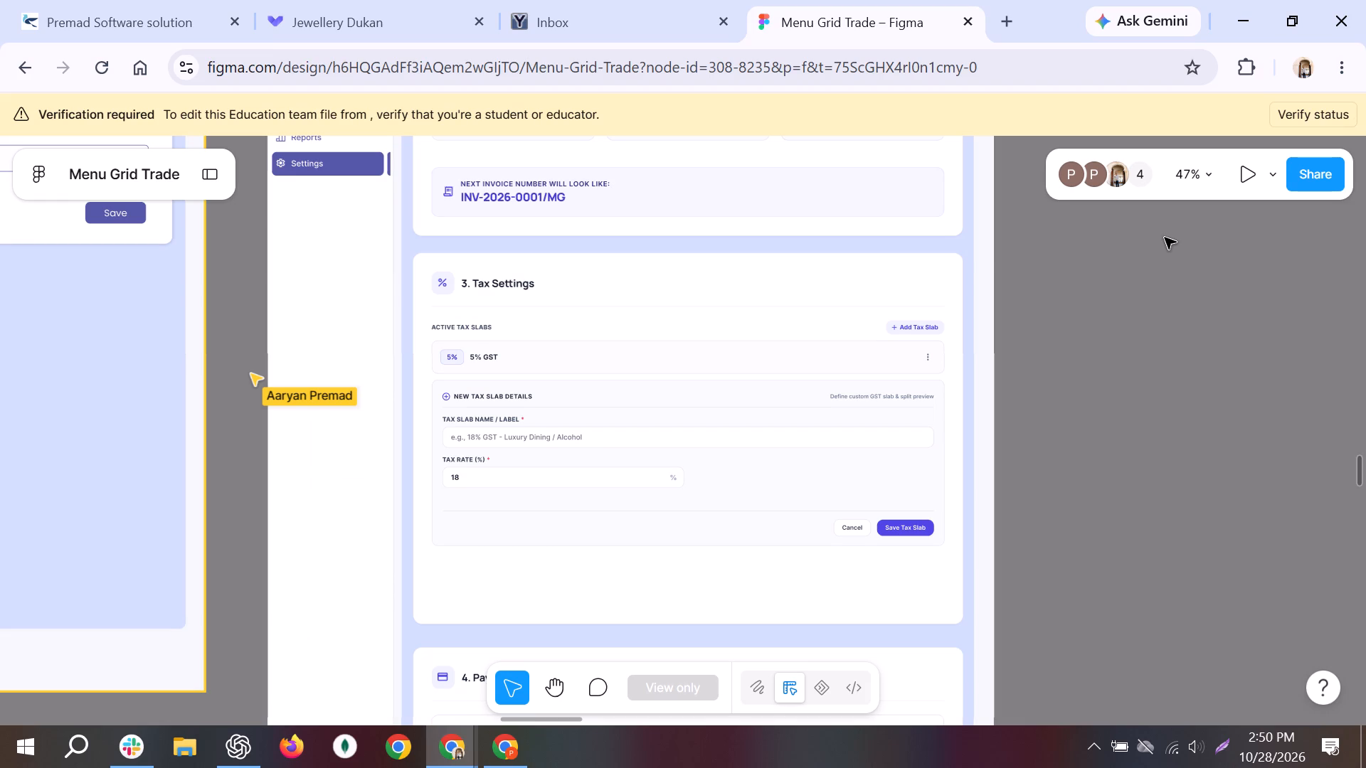
{"action": "key", "text": "alt+Tab"}
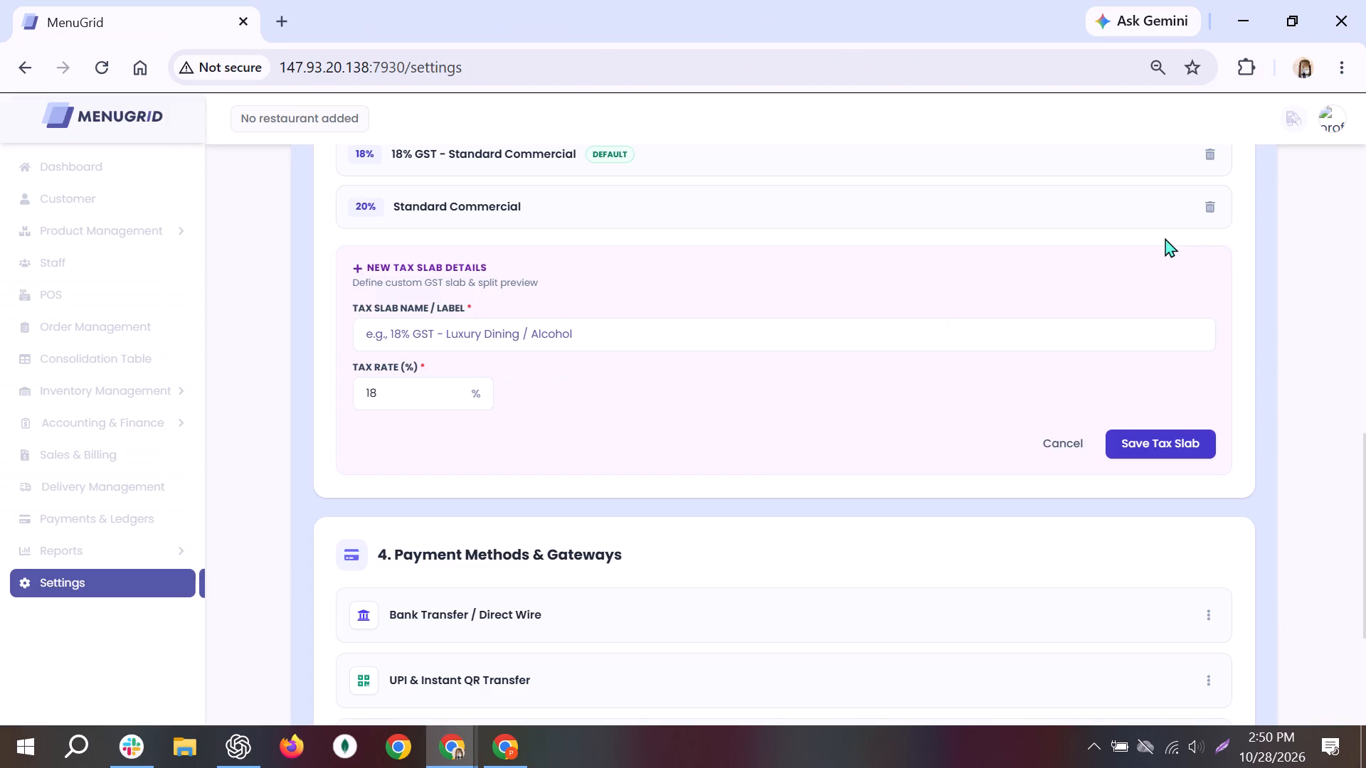
{"action": "key", "text": "alt+Tab"}
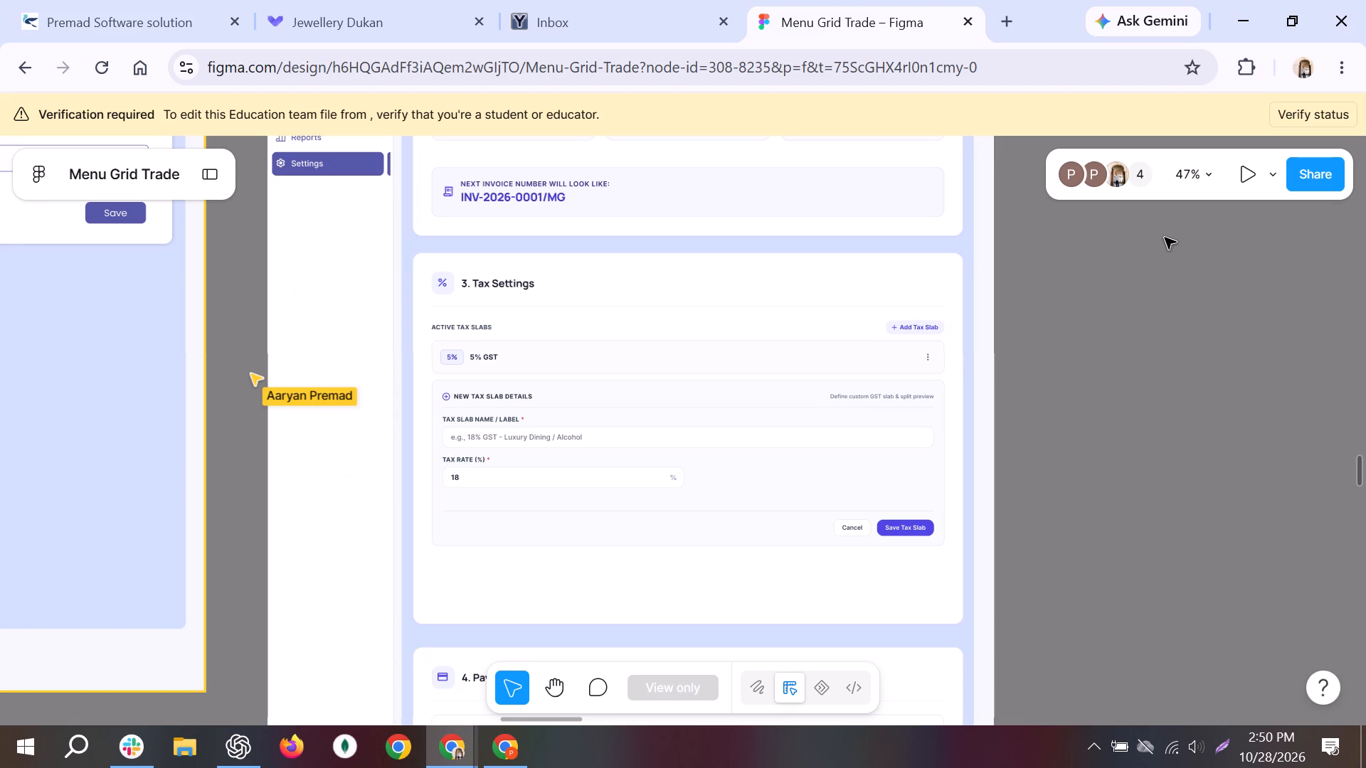
{"action": "key", "text": "alt+Tab"}
{"action": "key", "text": "alt+Tab"}
{"action": "key", "text": "alt+Tab"}
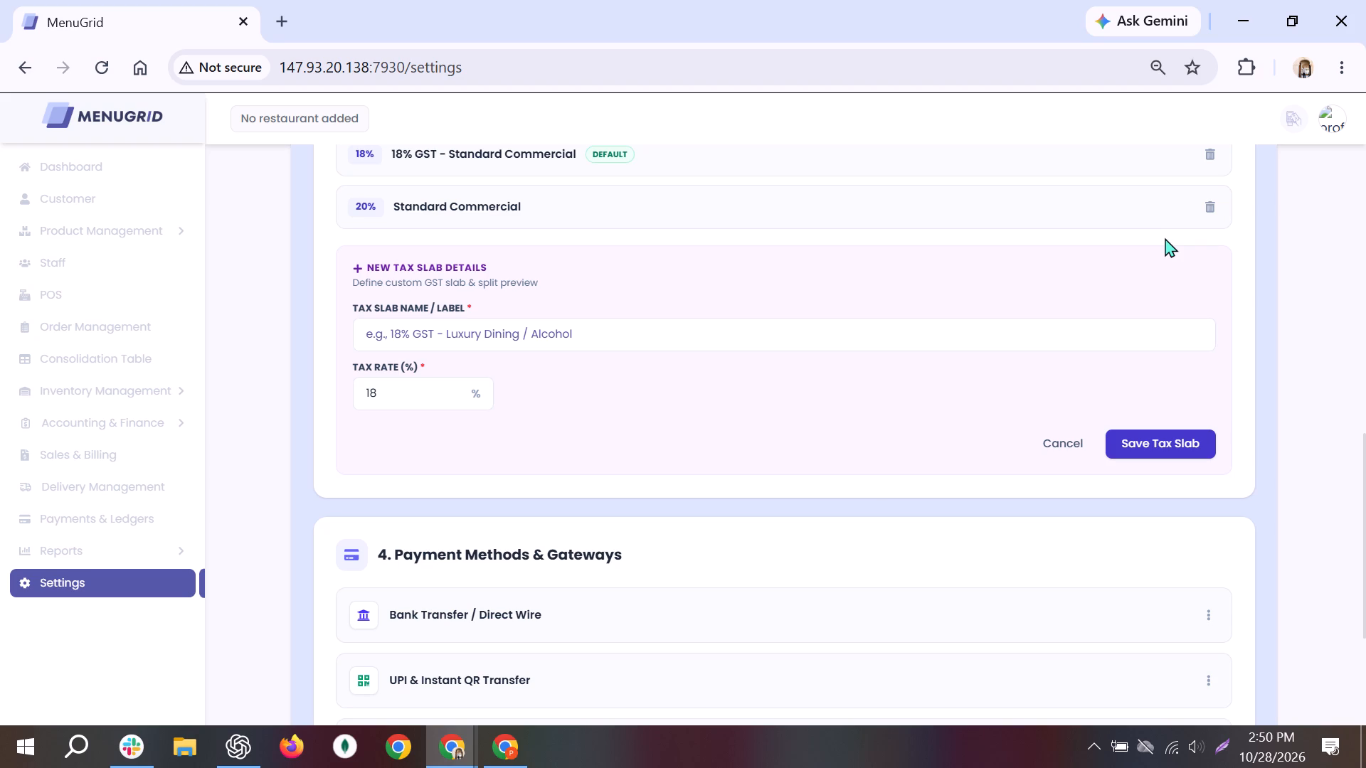
{"action": "key", "text": "alt+Tab"}
{"action": "key", "text": "alt+Tab"}
{"action": "key", "text": "alt+Tab"}
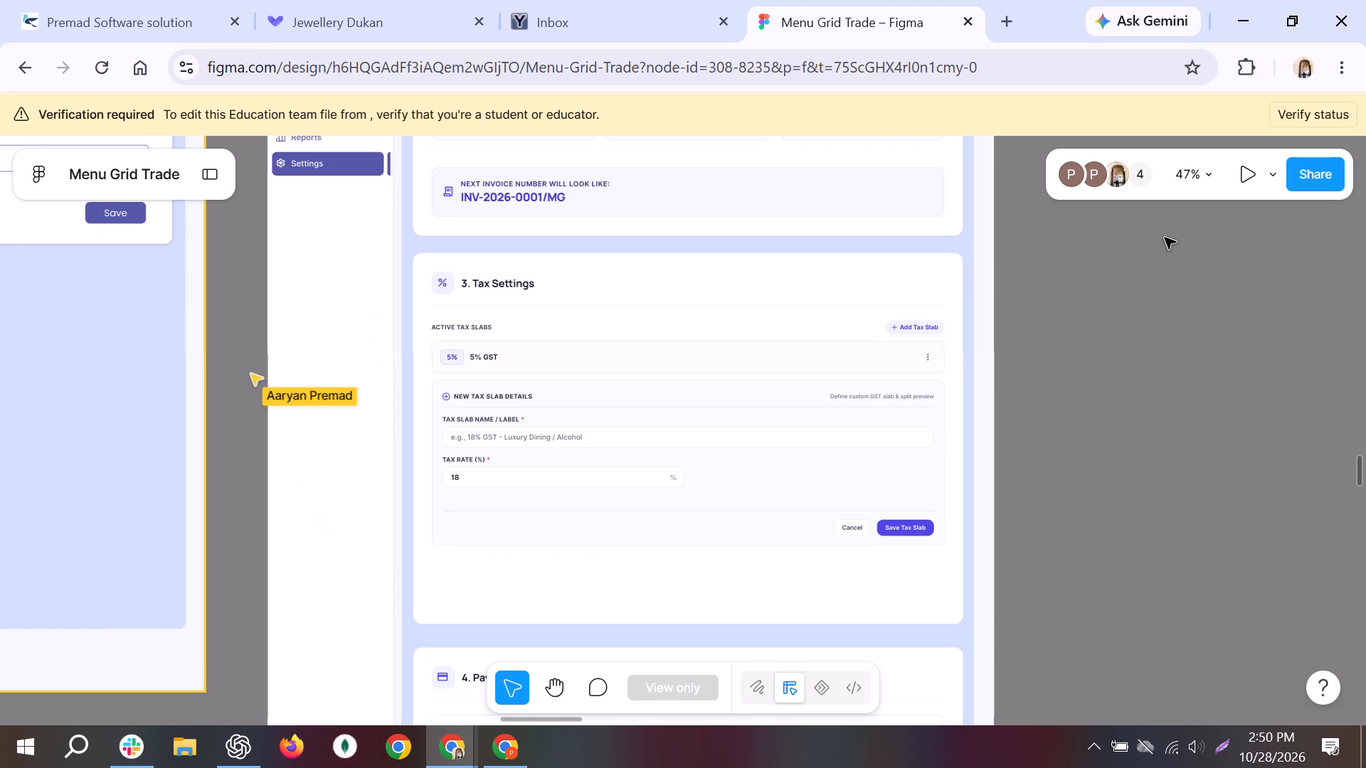
{"action": "key", "text": "alt+Tab"}
{"action": "key", "text": "alt+Tab"}
{"action": "key", "text": "alt+Tab"}
Compare the live Payment Methods & Gateways section below Tax Settings with the Figma design.
{"action": "scroll", "coordinate": [1165, 238], "scroll_direction": "down", "scroll_amount": 1}
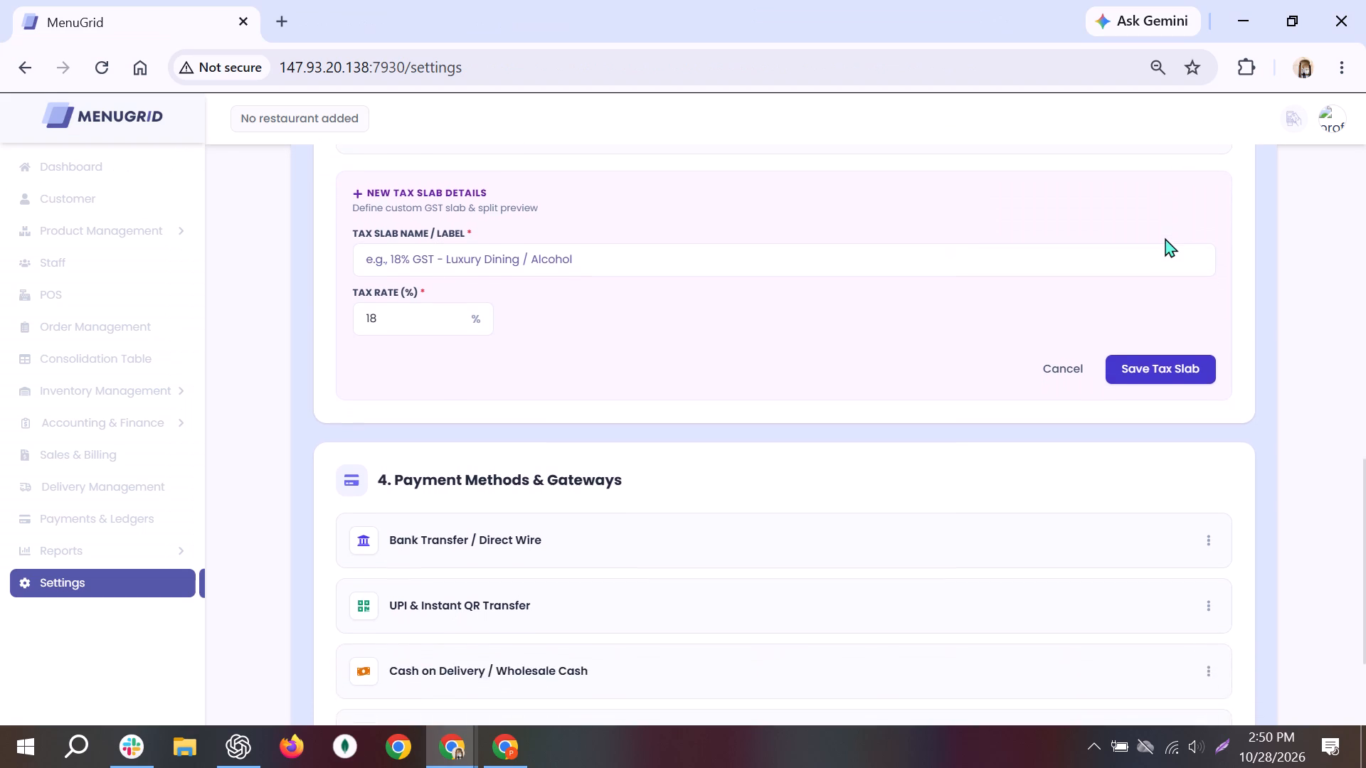
{"action": "scroll", "coordinate": [1165, 238], "scroll_direction": "down", "scroll_amount": 3}
{"action": "key", "text": "alt+Tab"}
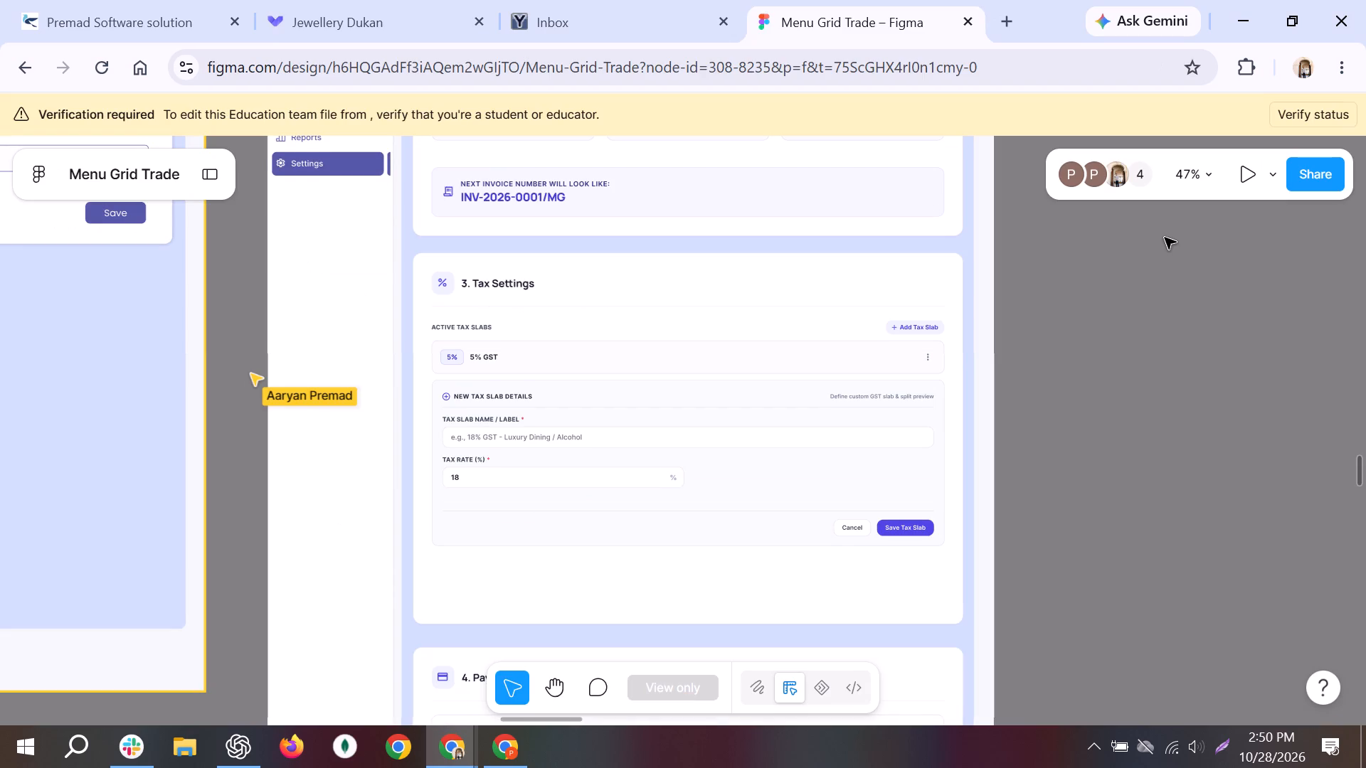
{"action": "scroll", "coordinate": [1165, 238], "scroll_direction": "down", "scroll_amount": 4}
{"action": "scroll", "coordinate": [1165, 238], "scroll_direction": "up", "scroll_amount": 1}
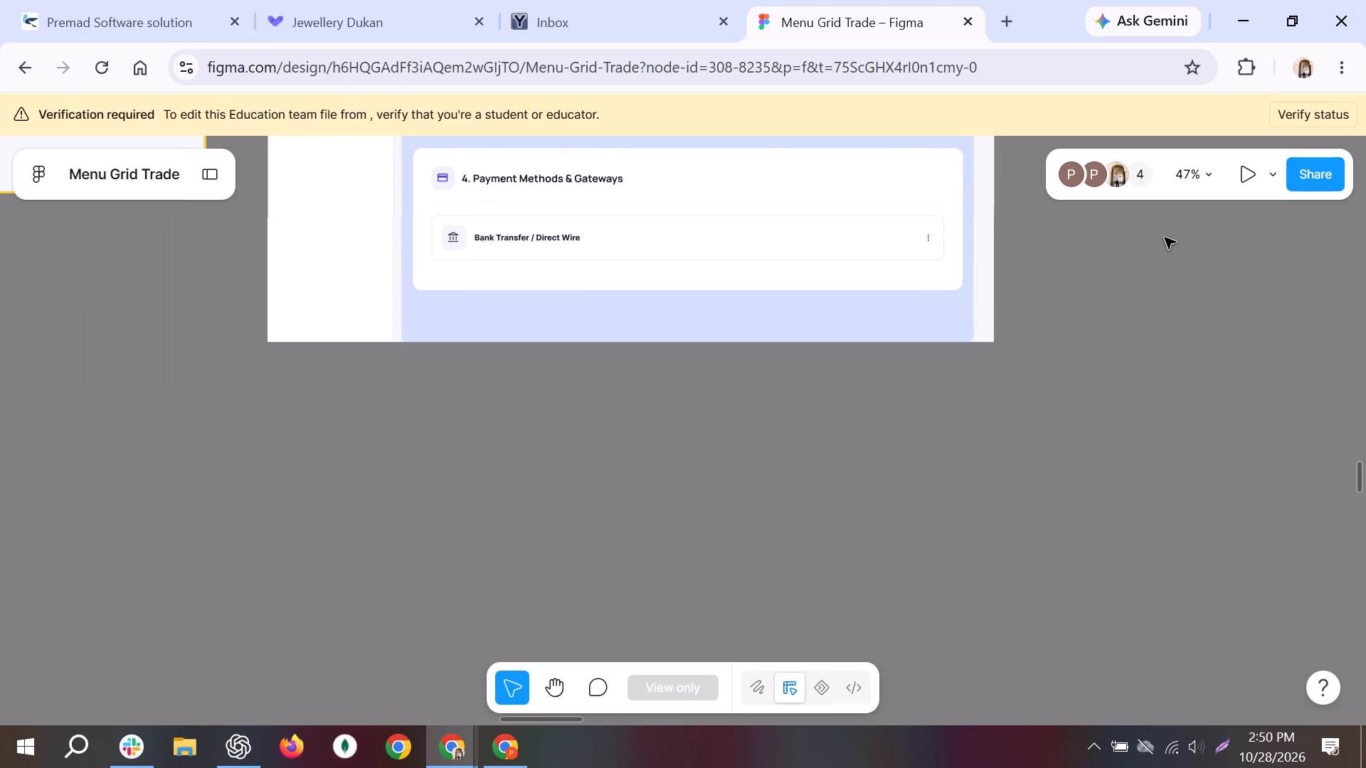
{"action": "key", "text": "alt+Tab"}
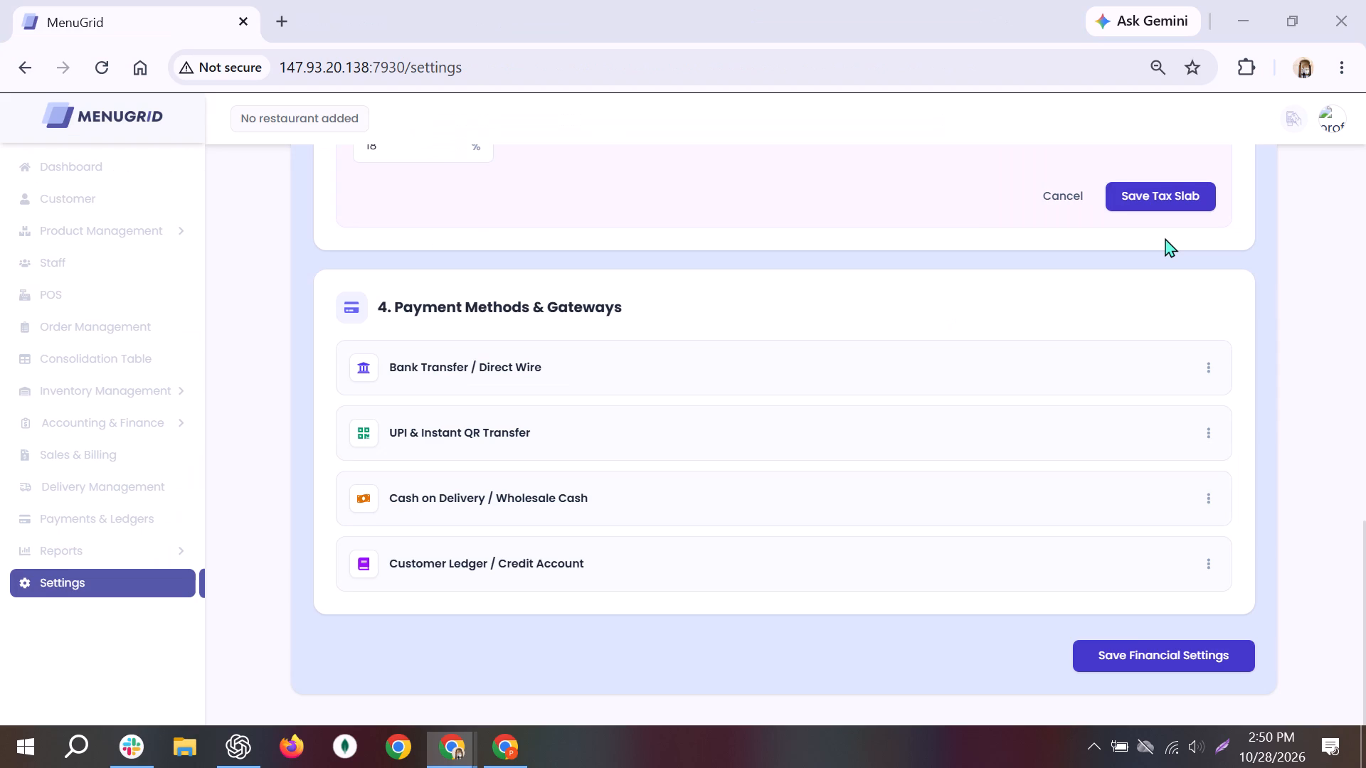
{"action": "key", "text": "alt+Tab"}
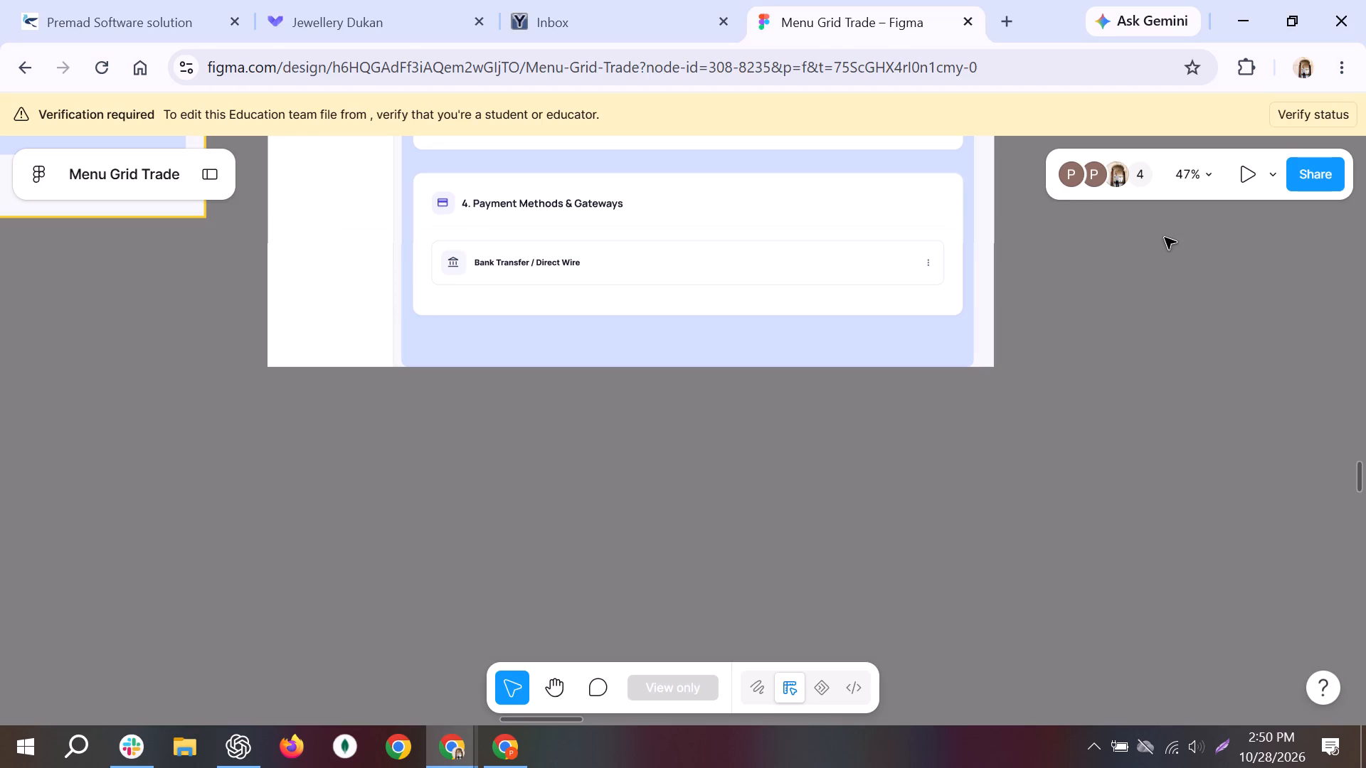
{"action": "key", "text": "alt+Tab"}
{"action": "scroll", "coordinate": [1165, 238], "scroll_direction": "left", "scroll_amount": 3}
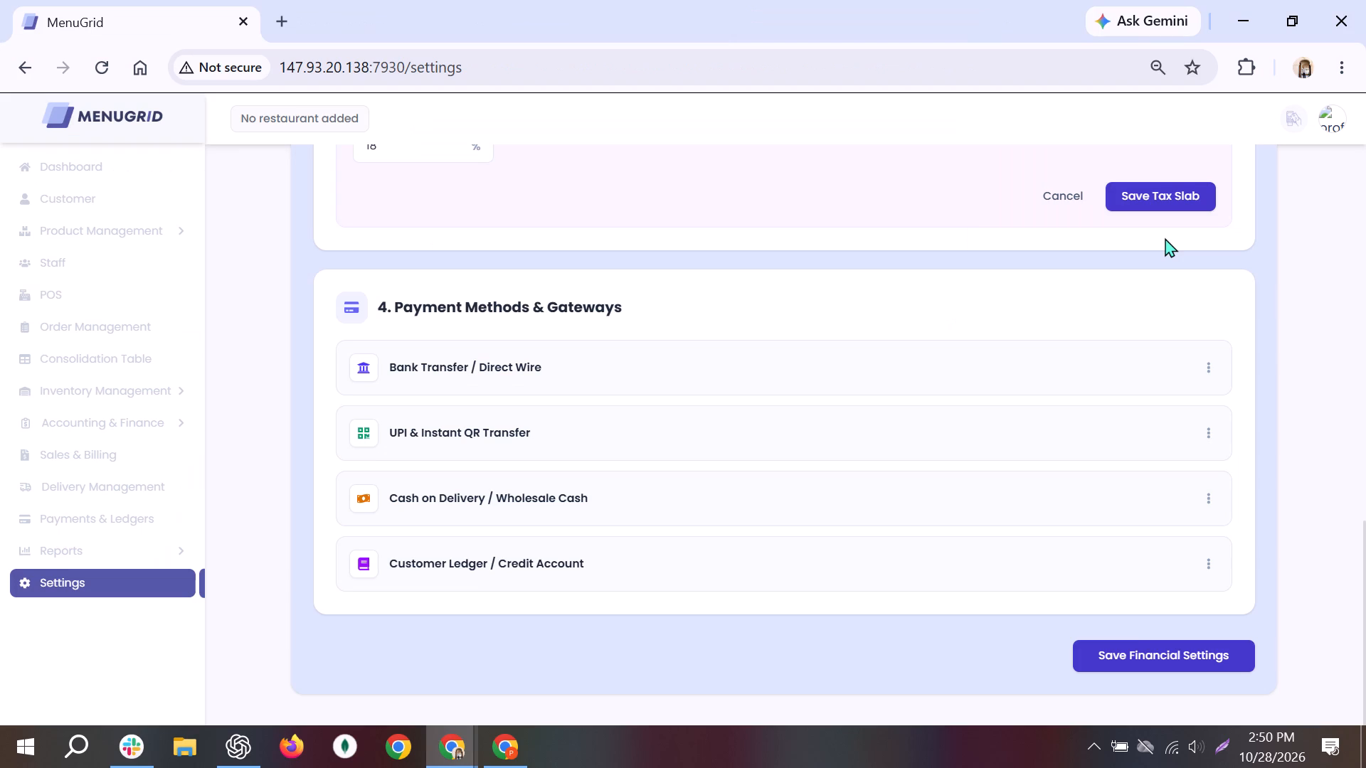
Open the live Role and Permission settings and locate the matching Role and Permission frame in the Figma design for comparison.
{"action": "scroll", "coordinate": [997, 243], "scroll_direction": "up", "scroll_amount": 4}
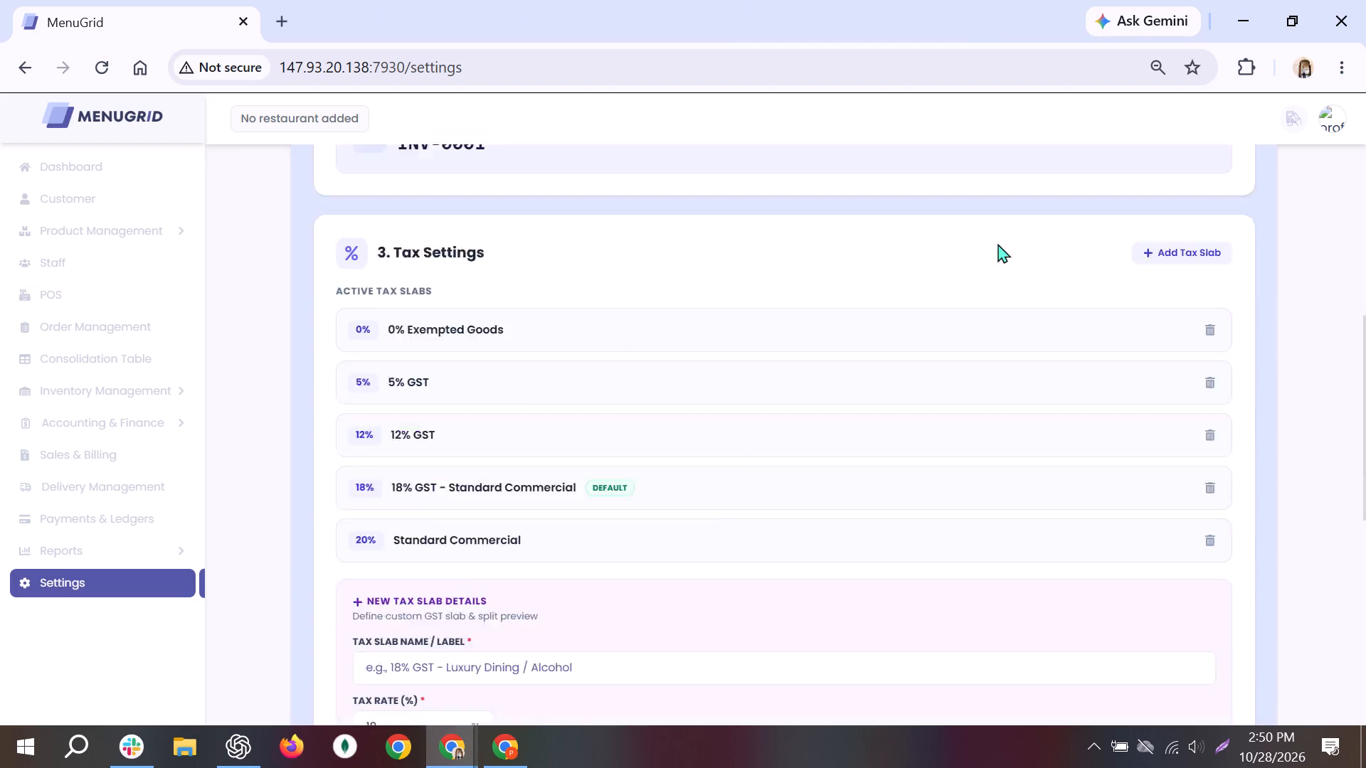
{"action": "scroll", "coordinate": [997, 243], "scroll_direction": "up", "scroll_amount": 12}
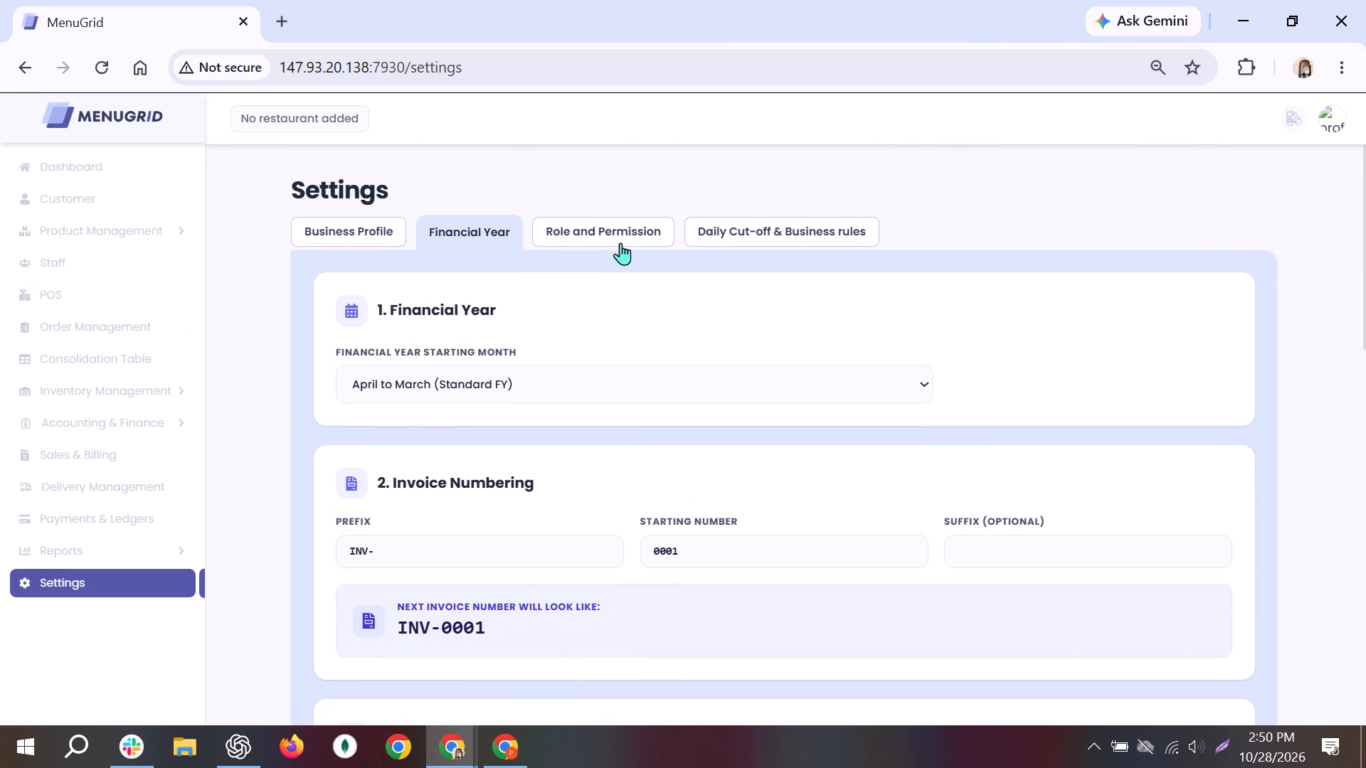
{"action": "double_click", "coordinate": [620, 242]}
{"action": "scroll", "coordinate": [620, 242], "scroll_direction": "down", "scroll_amount": 1}
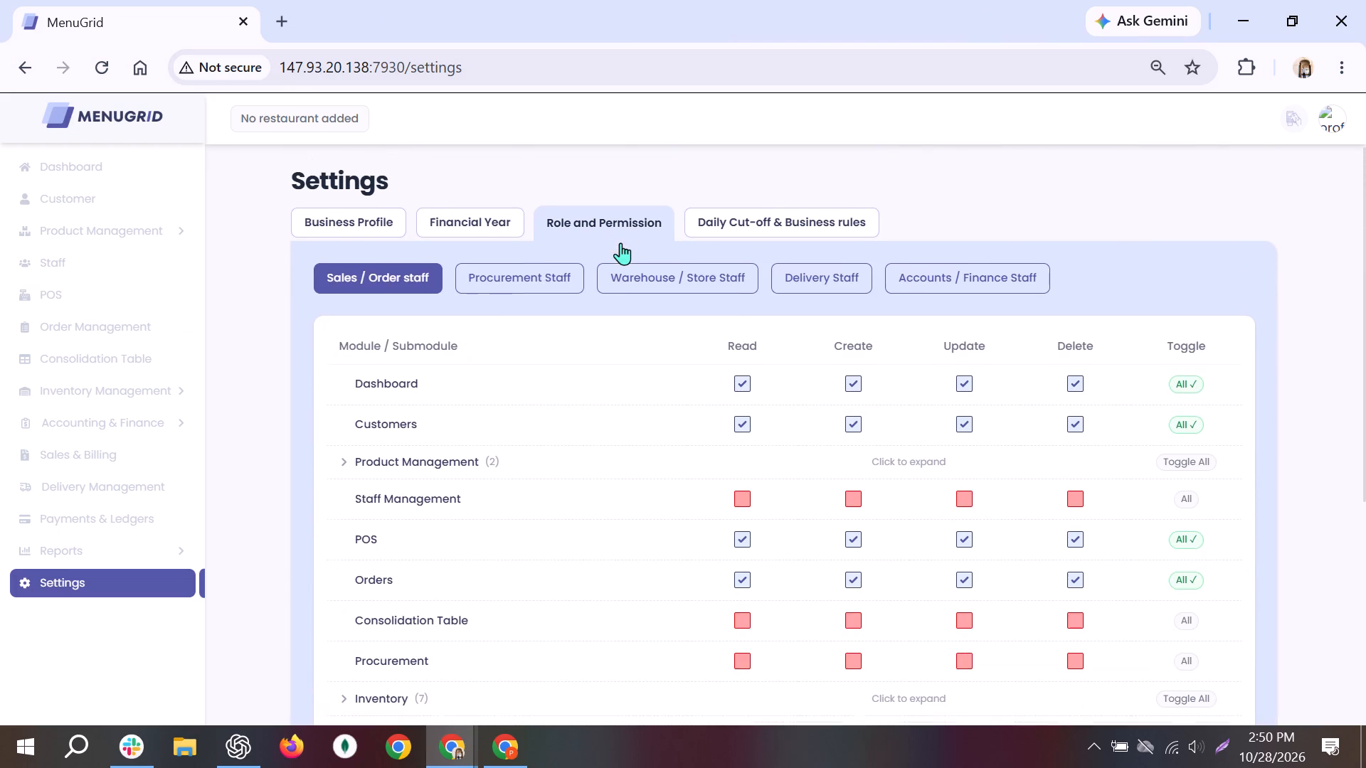
{"action": "key", "text": "alt+Tab"}
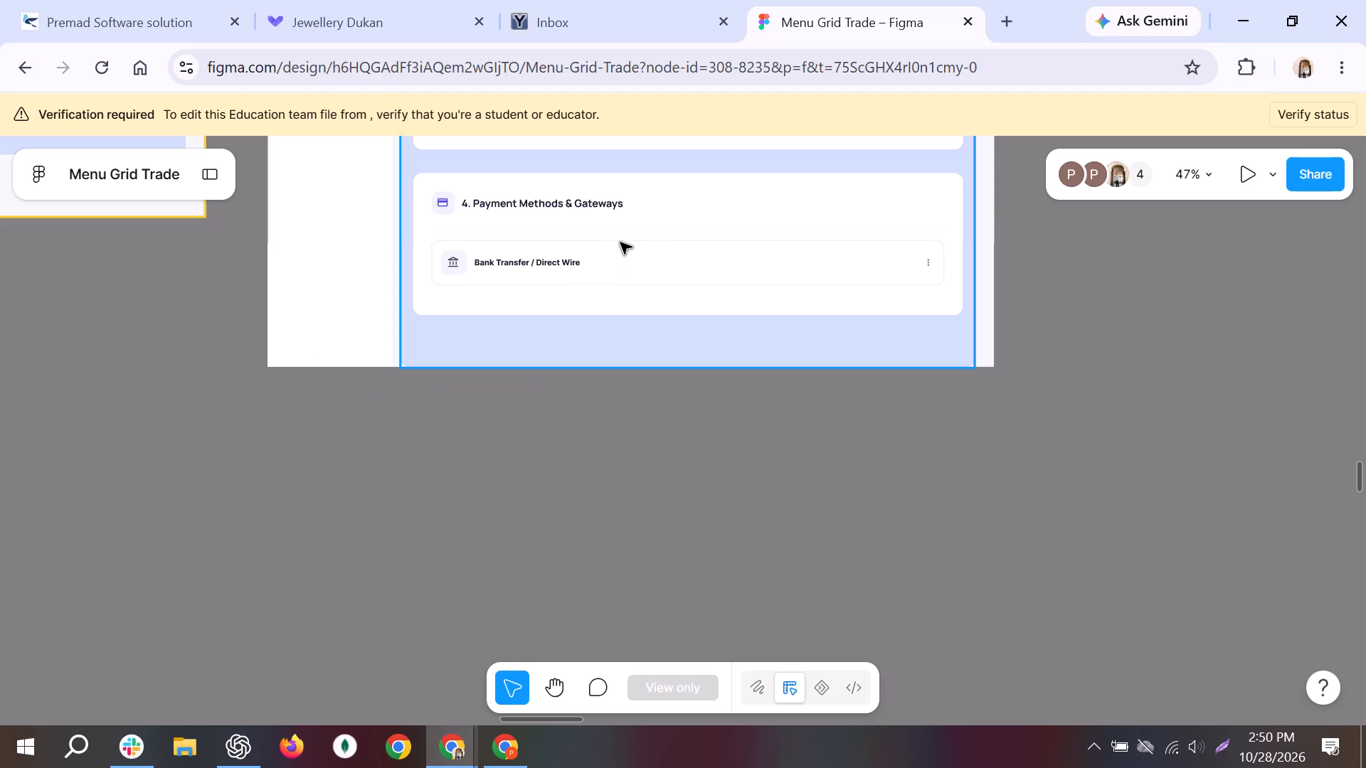
{"action": "scroll", "coordinate": [620, 242], "scroll_direction": "up", "scroll_amount": 5}
{"action": "scroll", "coordinate": [620, 242], "scroll_direction": "left", "scroll_amount": 7}
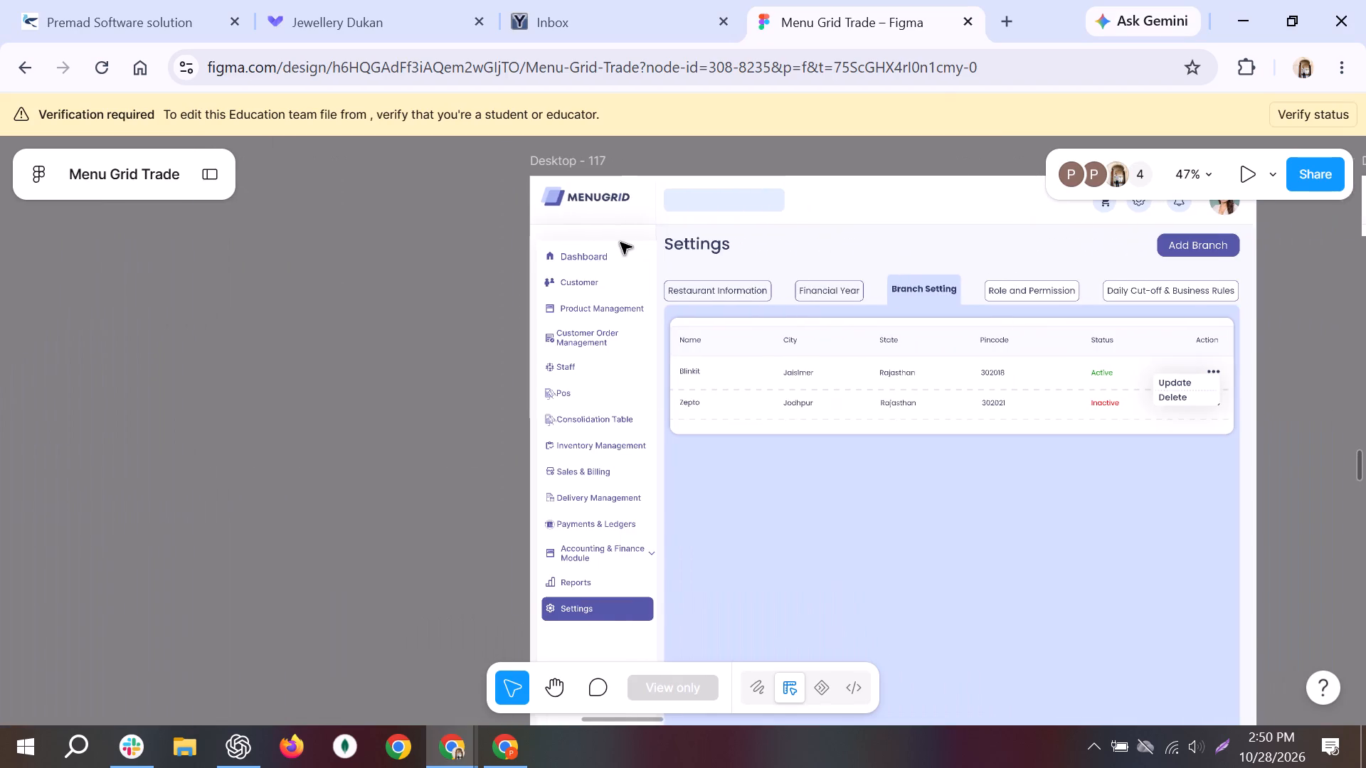
{"action": "scroll", "coordinate": [620, 242], "scroll_direction": "left", "scroll_amount": 5}
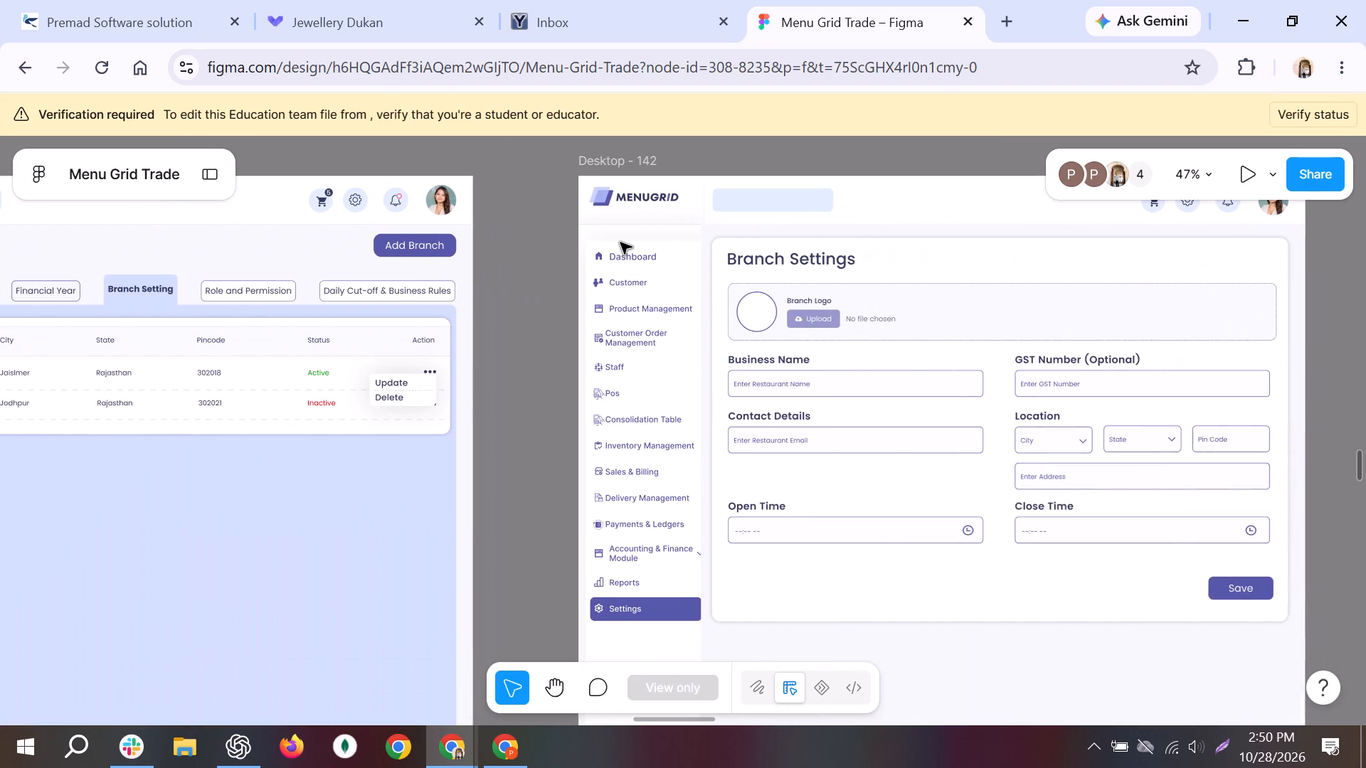
{"action": "scroll", "coordinate": [620, 242], "scroll_direction": "left", "scroll_amount": 3}
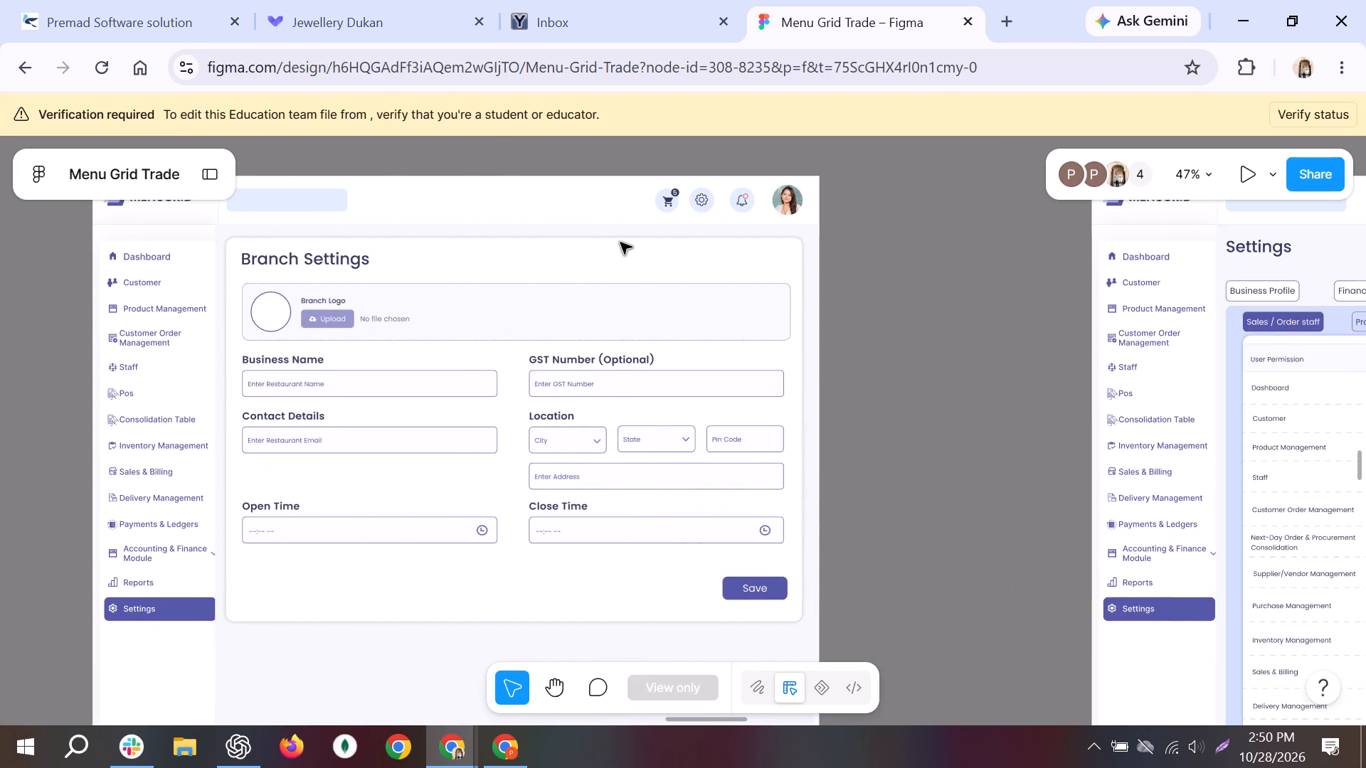
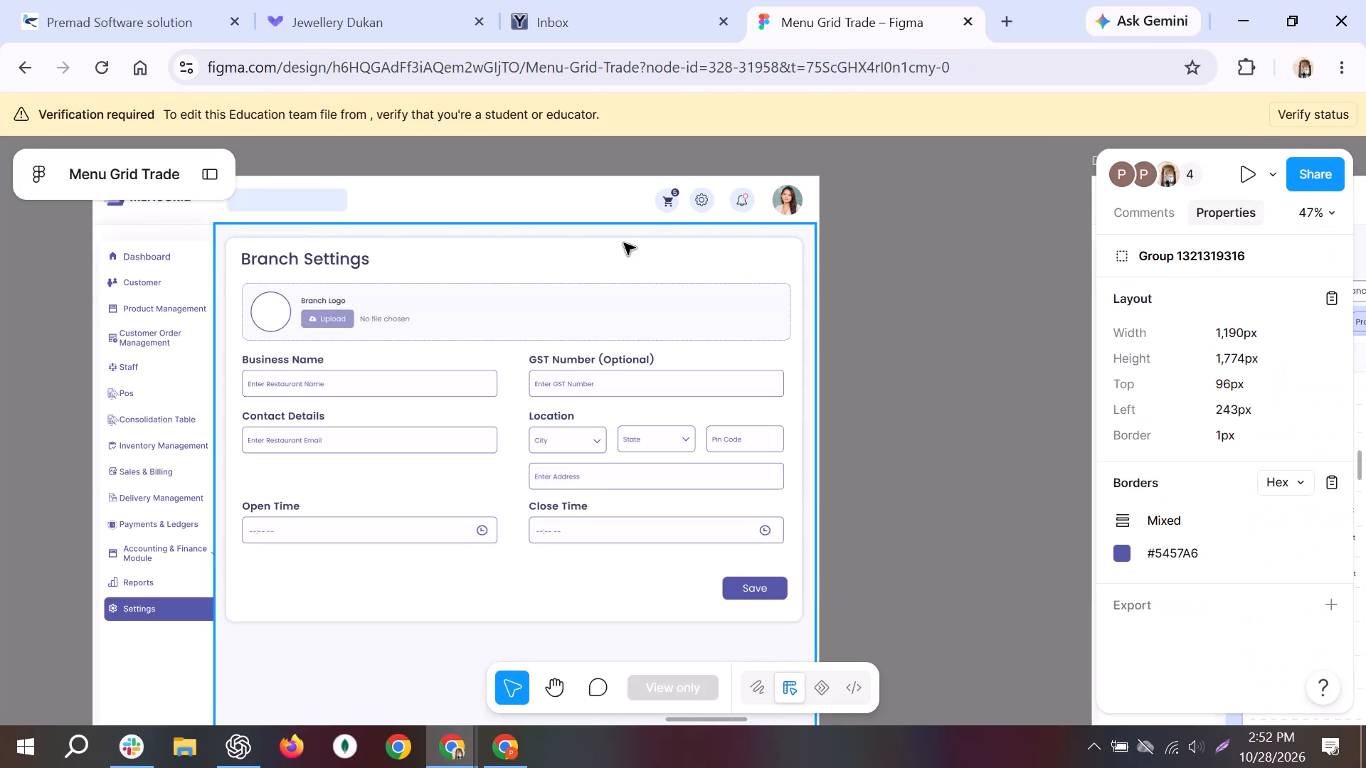
Compare the live Role and Permission staff roles and permission table with the matching Figma frame.
{"action": "scroll", "coordinate": [624, 243], "scroll_direction": "left", "scroll_amount": 4}
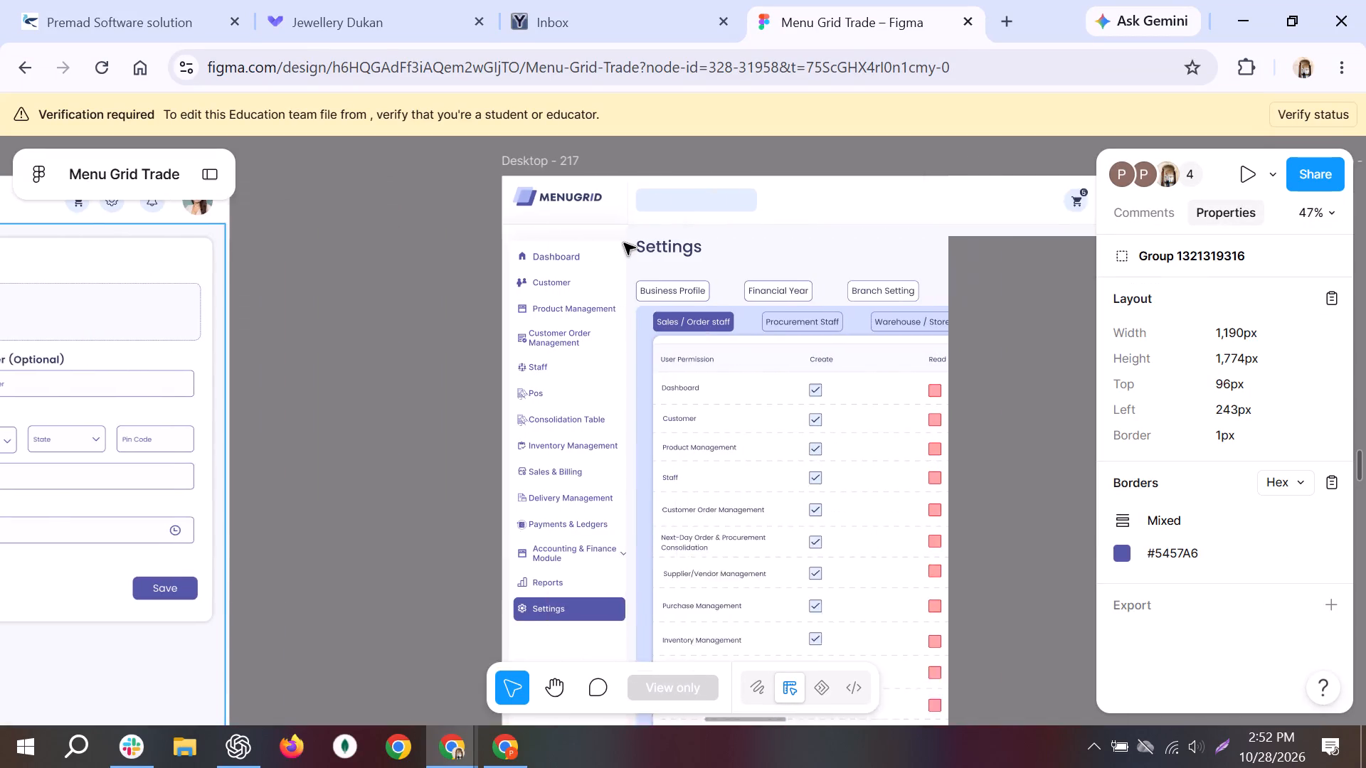
{"action": "scroll", "coordinate": [624, 243], "scroll_direction": "left", "scroll_amount": 3}
{"action": "scroll", "coordinate": [624, 243], "scroll_direction": "down", "scroll_amount": 1}
{"action": "scroll", "coordinate": [624, 243], "scroll_direction": "up", "scroll_amount": 1}
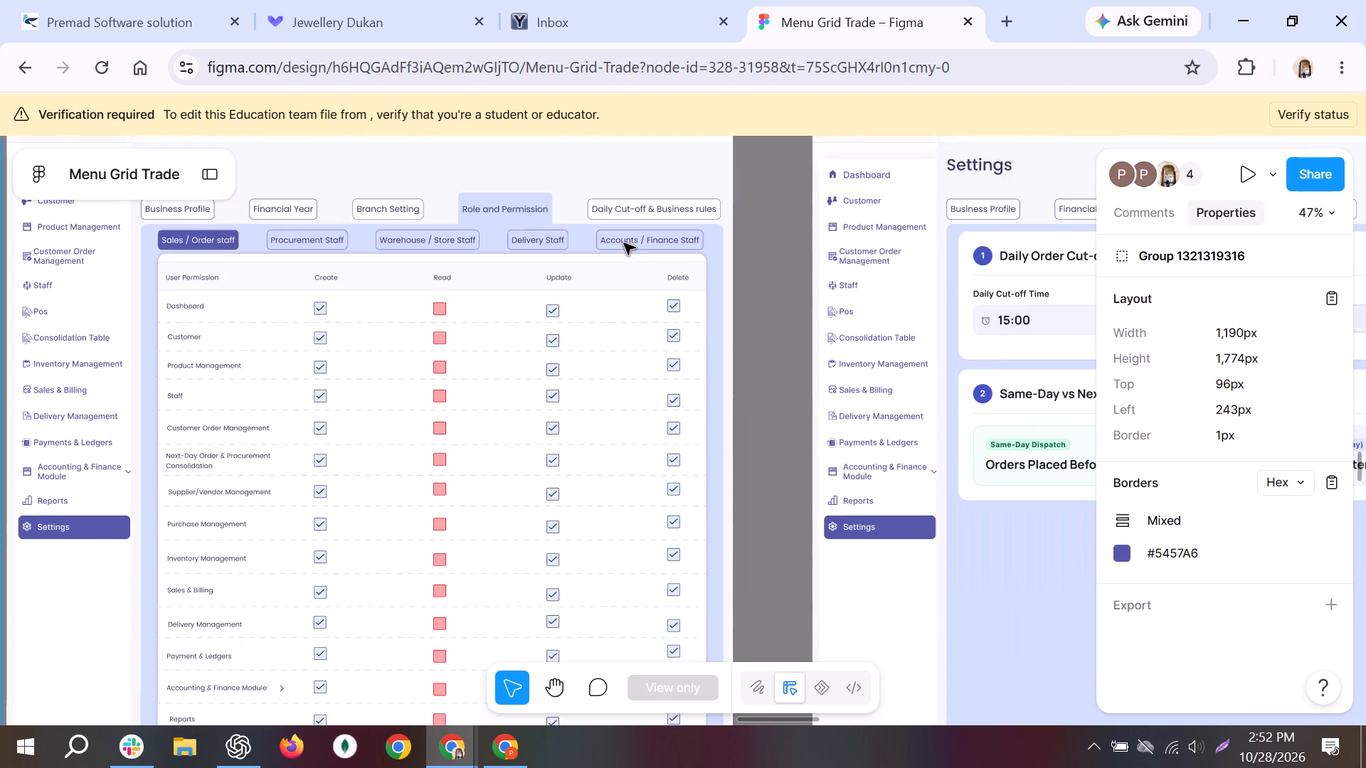
{"action": "key", "text": "alt+Tab"}
{"action": "key", "text": "alt+Tab"}
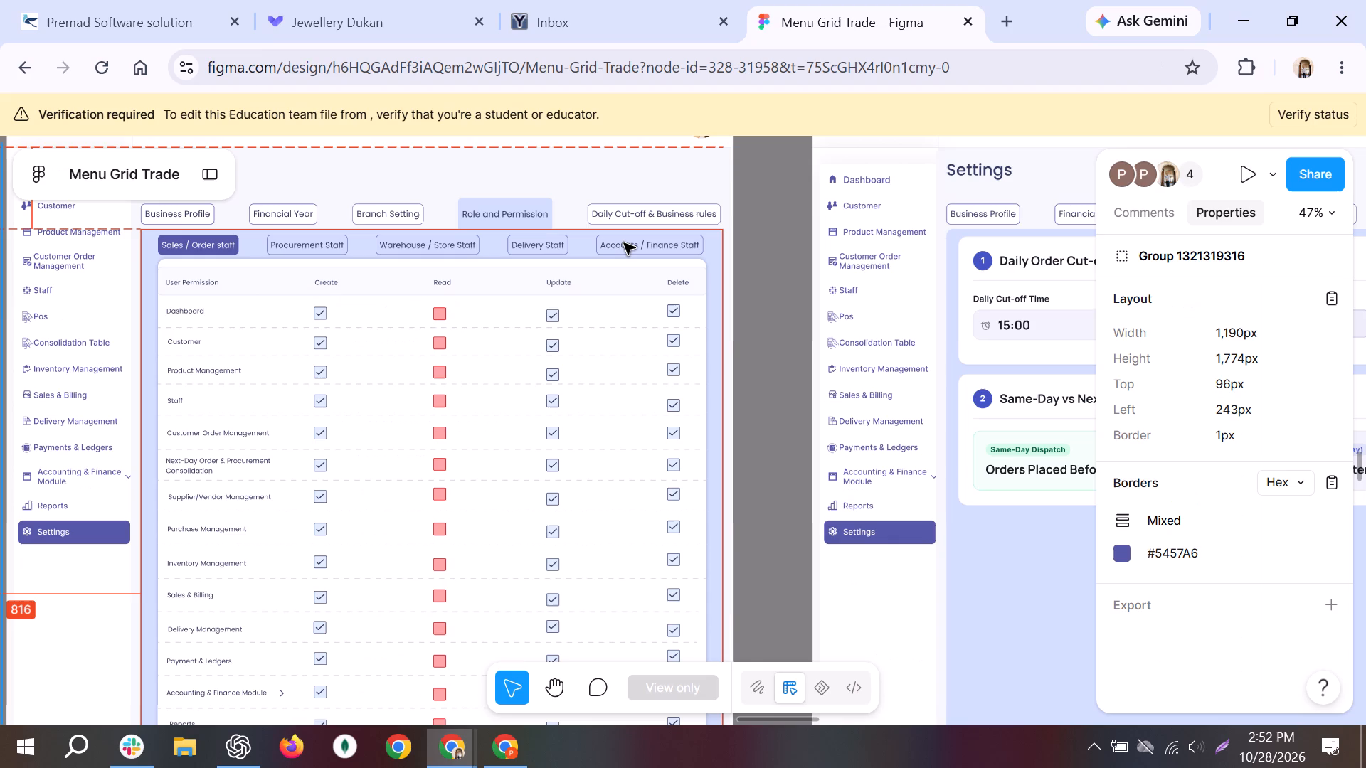
{"action": "key", "text": "alt+Tab"}
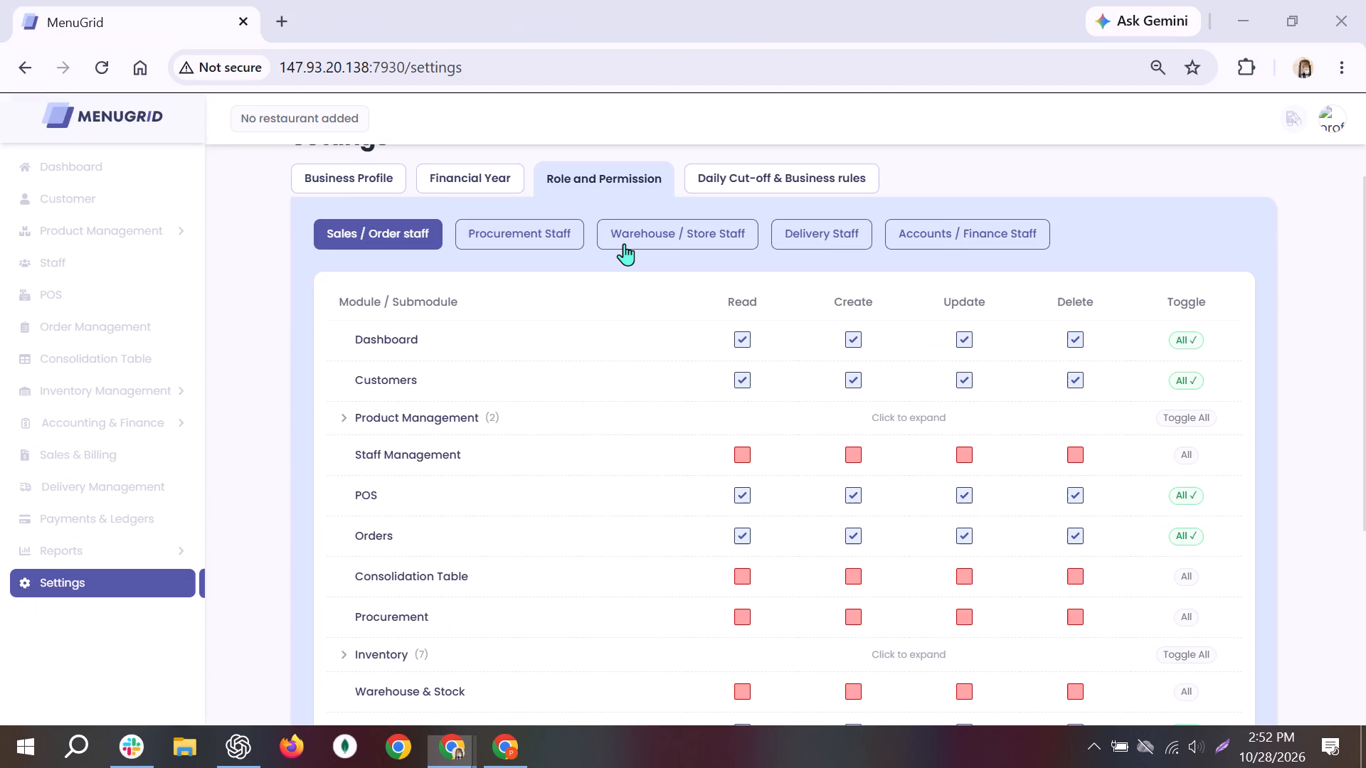
{"action": "key", "text": "alt+Tab"}
{"action": "key", "text": "alt+Tab"}
{"action": "key", "text": "alt+Tab"}
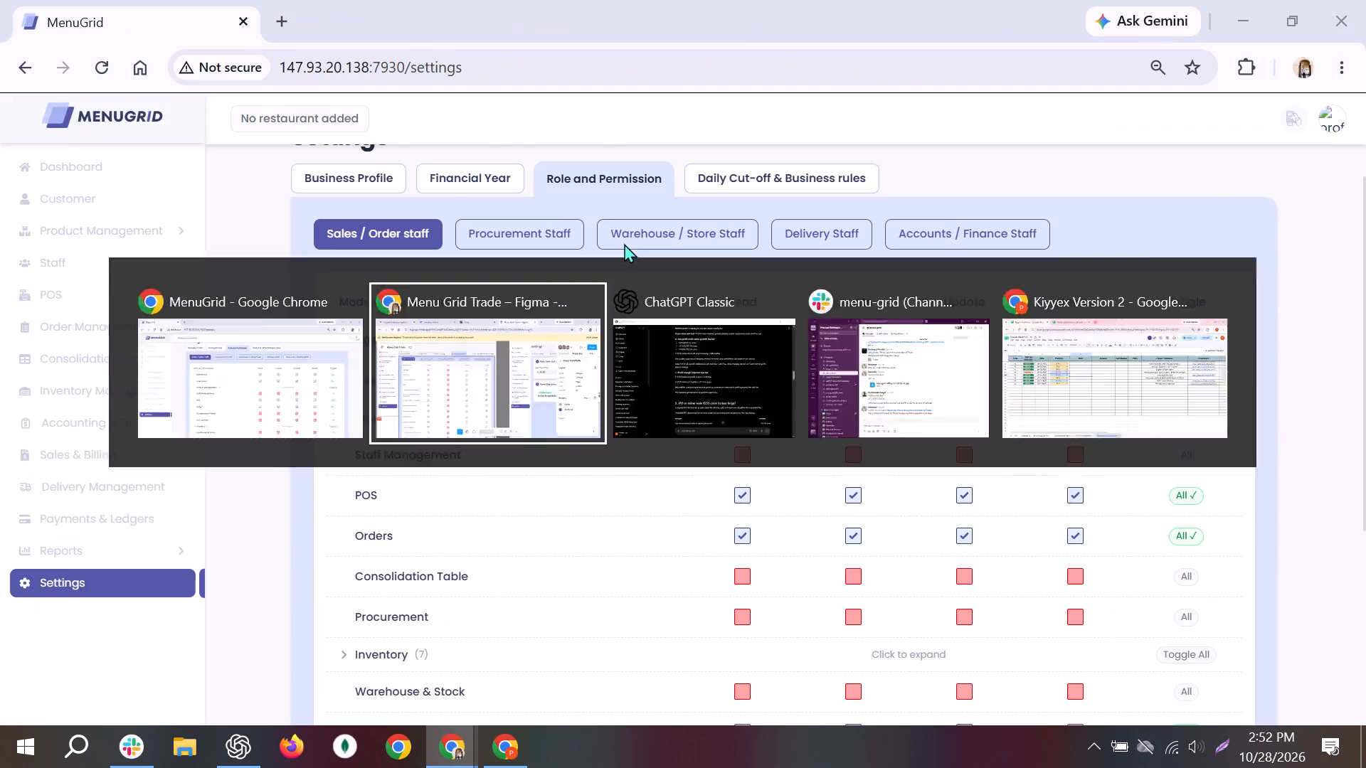
{"action": "key", "text": "alt+Tab"}
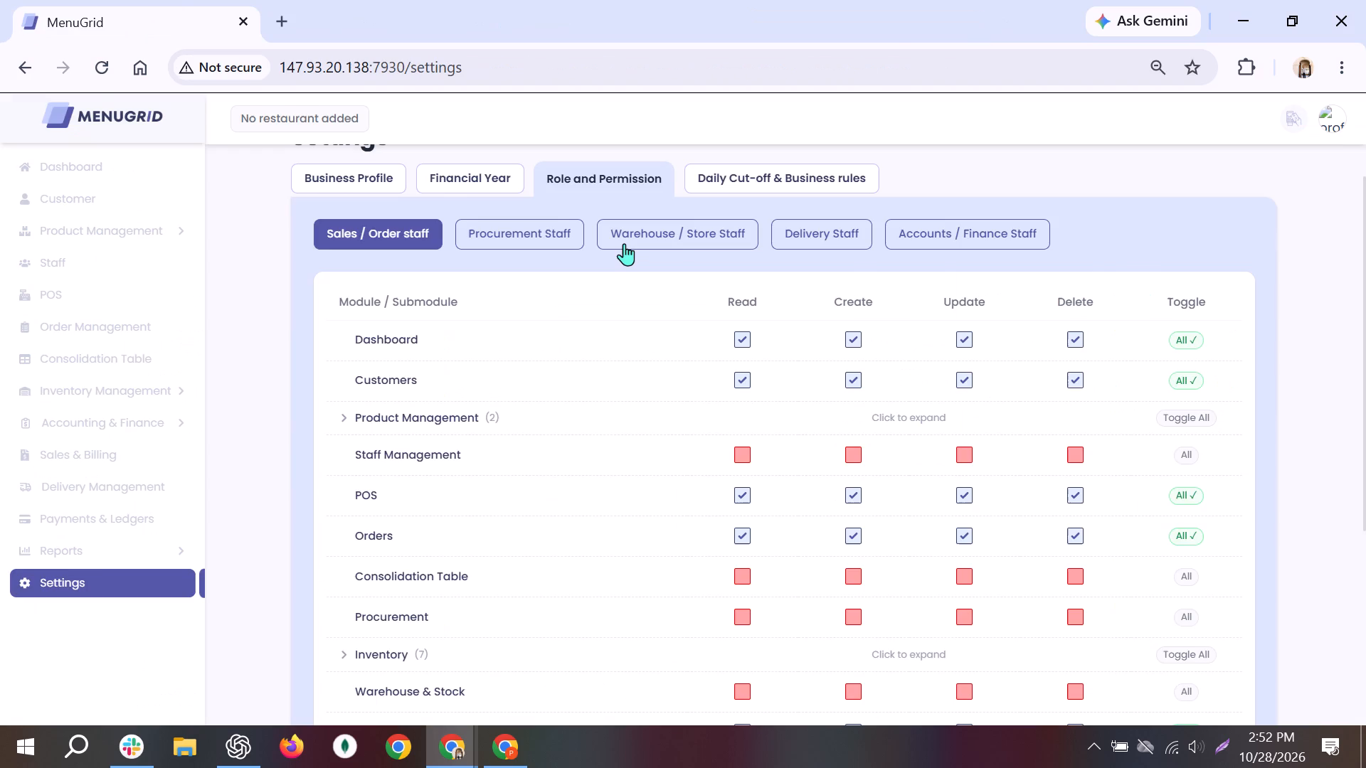
Locate the Daily Cut-off & Business rules frame in the Figma design and open the same section in the live settings.
{"action": "key", "text": "alt+Tab"}
{"action": "scroll", "coordinate": [624, 243], "scroll_direction": "left", "scroll_amount": 4}
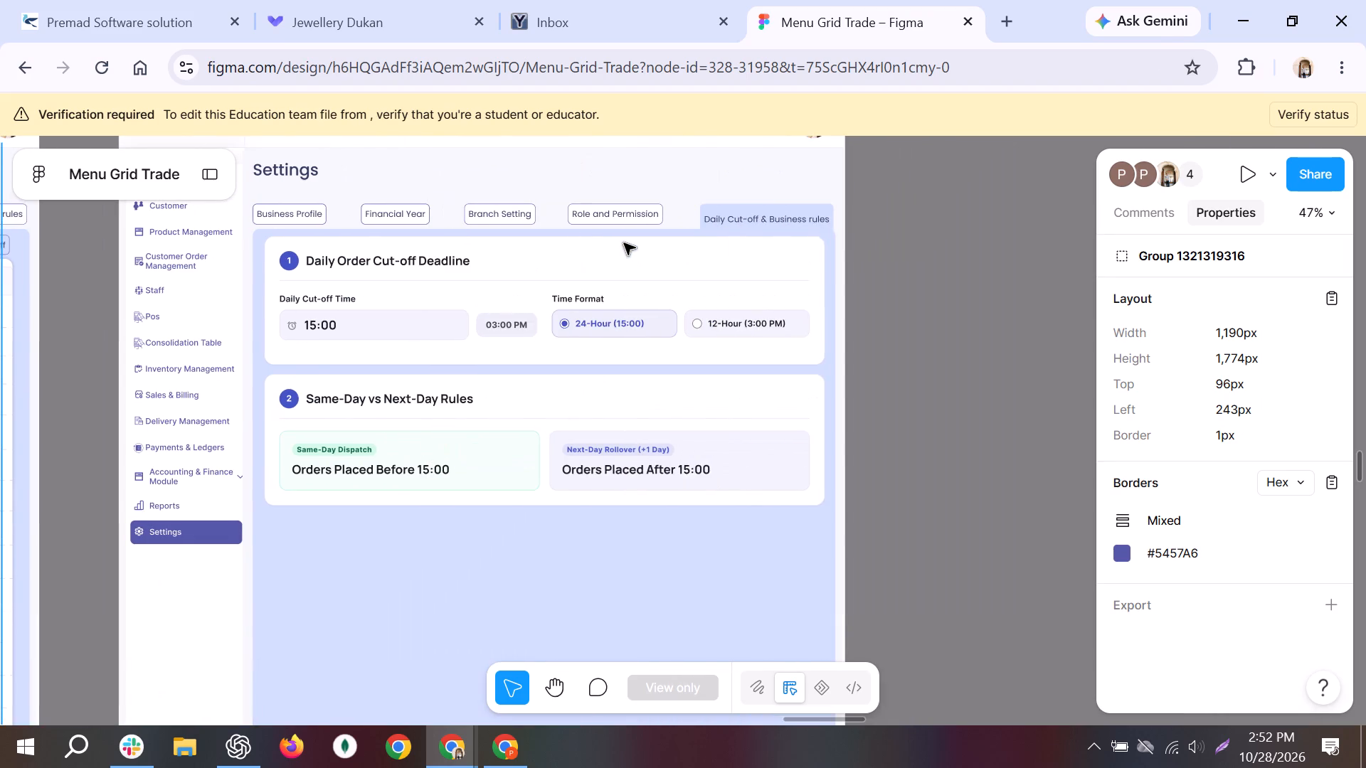
{"action": "key", "text": "alt+Tab"}
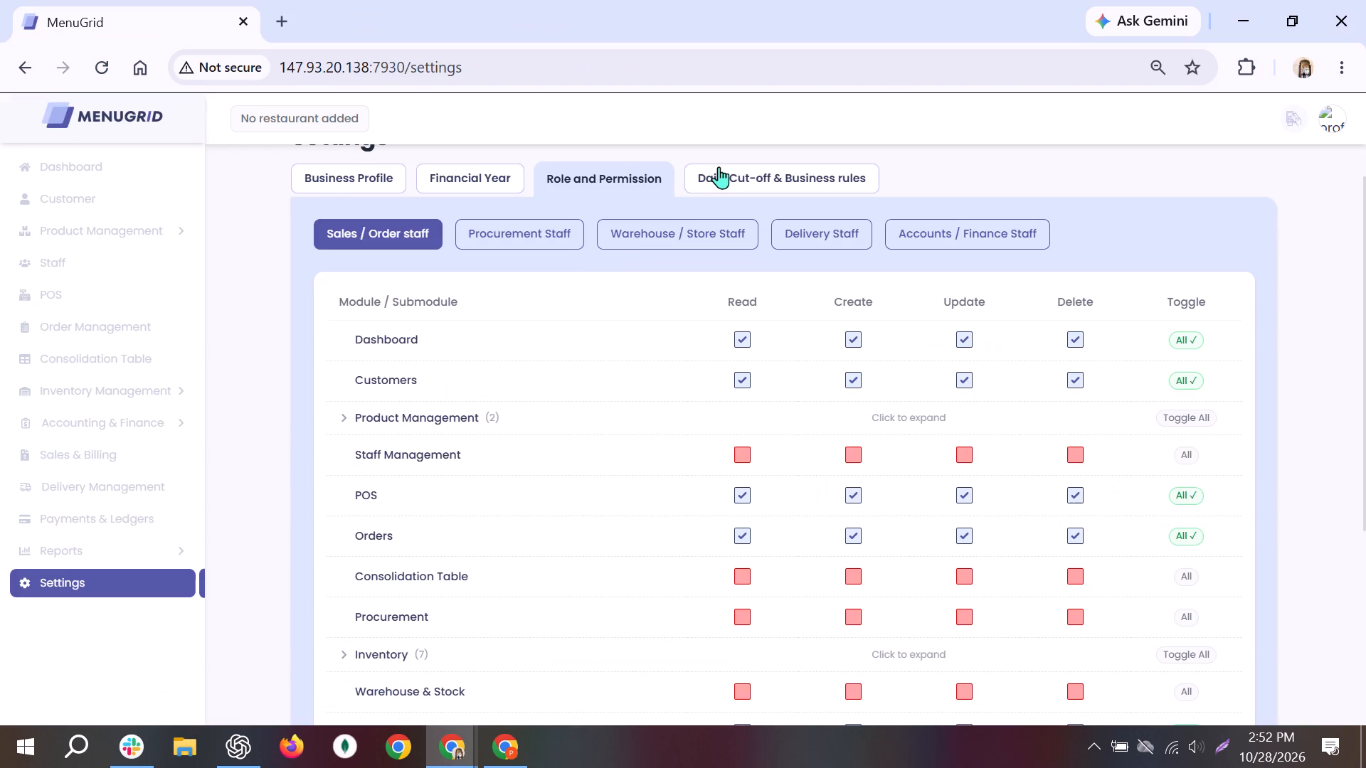
{"action": "left_click", "coordinate": [719, 166]}
{"action": "key", "text": "alt+Tab"}
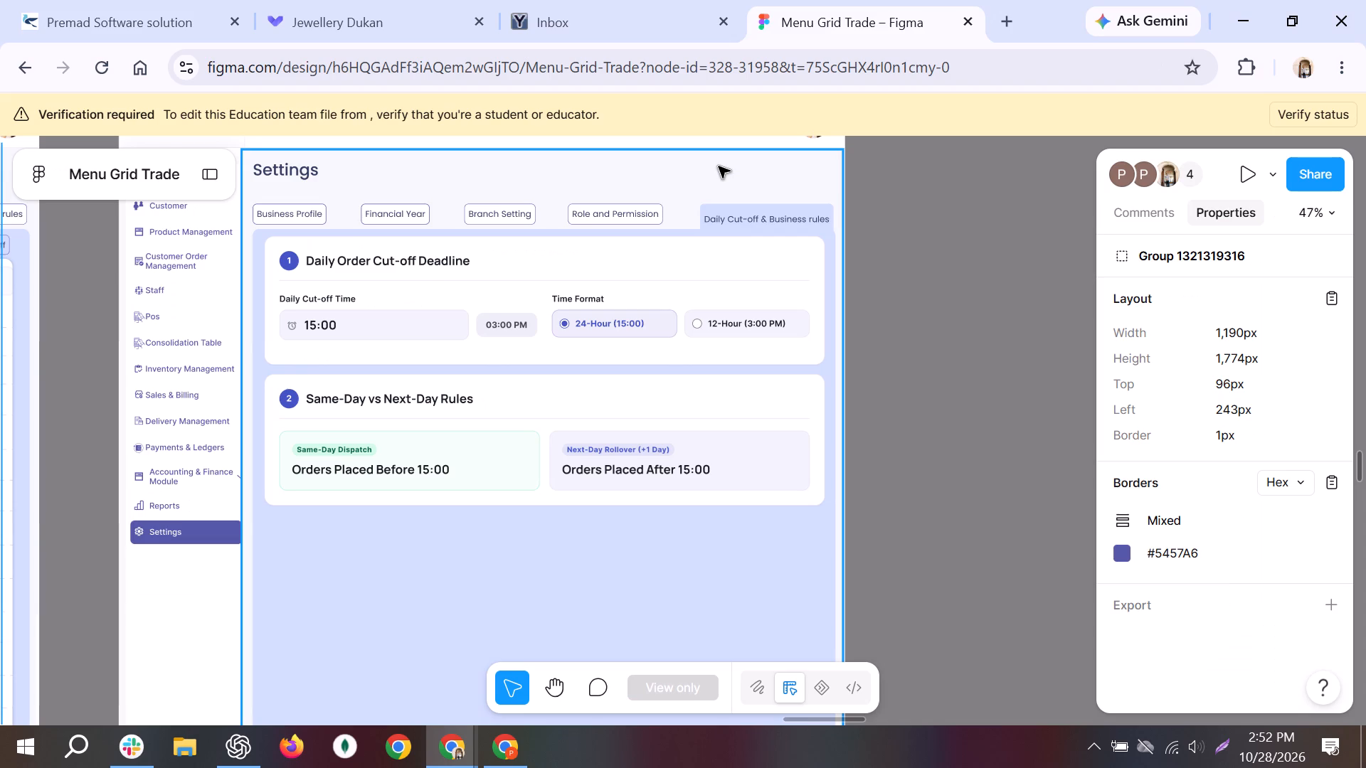
Compare the live Daily Order Cut-off Deadline and Same-Day vs Next-Day Rules cards with the Figma design.
{"action": "key", "text": "alt+Tab"}
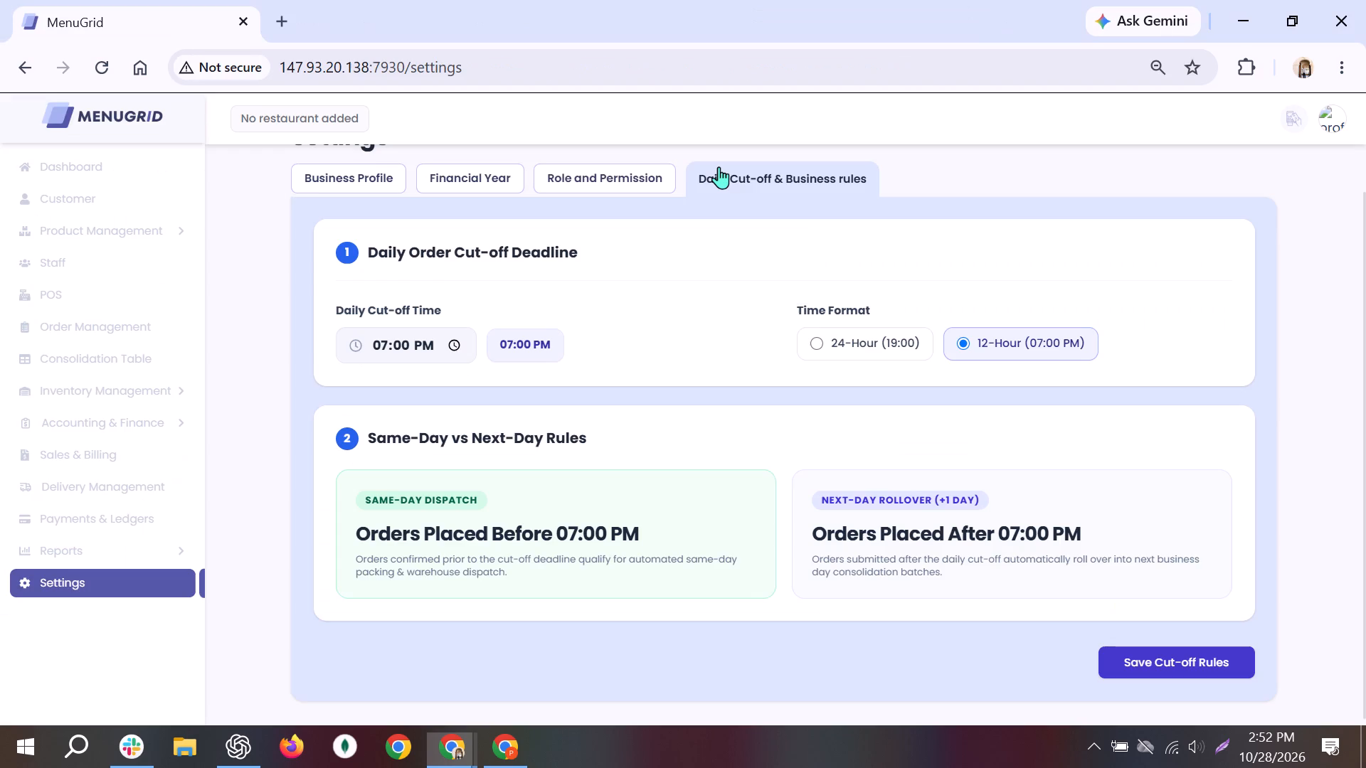
{"action": "key", "text": "alt+Tab"}
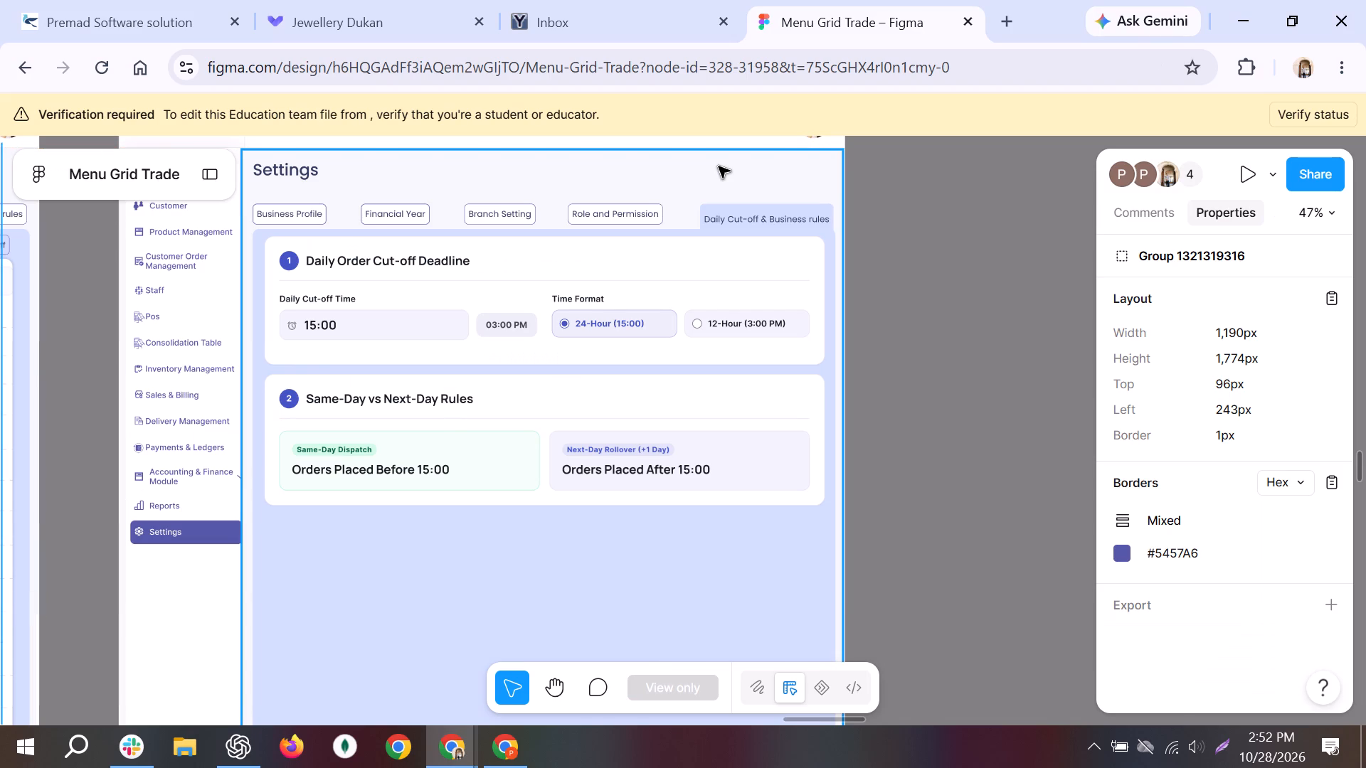
{"action": "key", "text": "alt+Tab"}
{"action": "key", "text": "alt+Tab"}
{"action": "key", "text": "alt+Tab"}
{"action": "key", "text": "alt+Tab"}
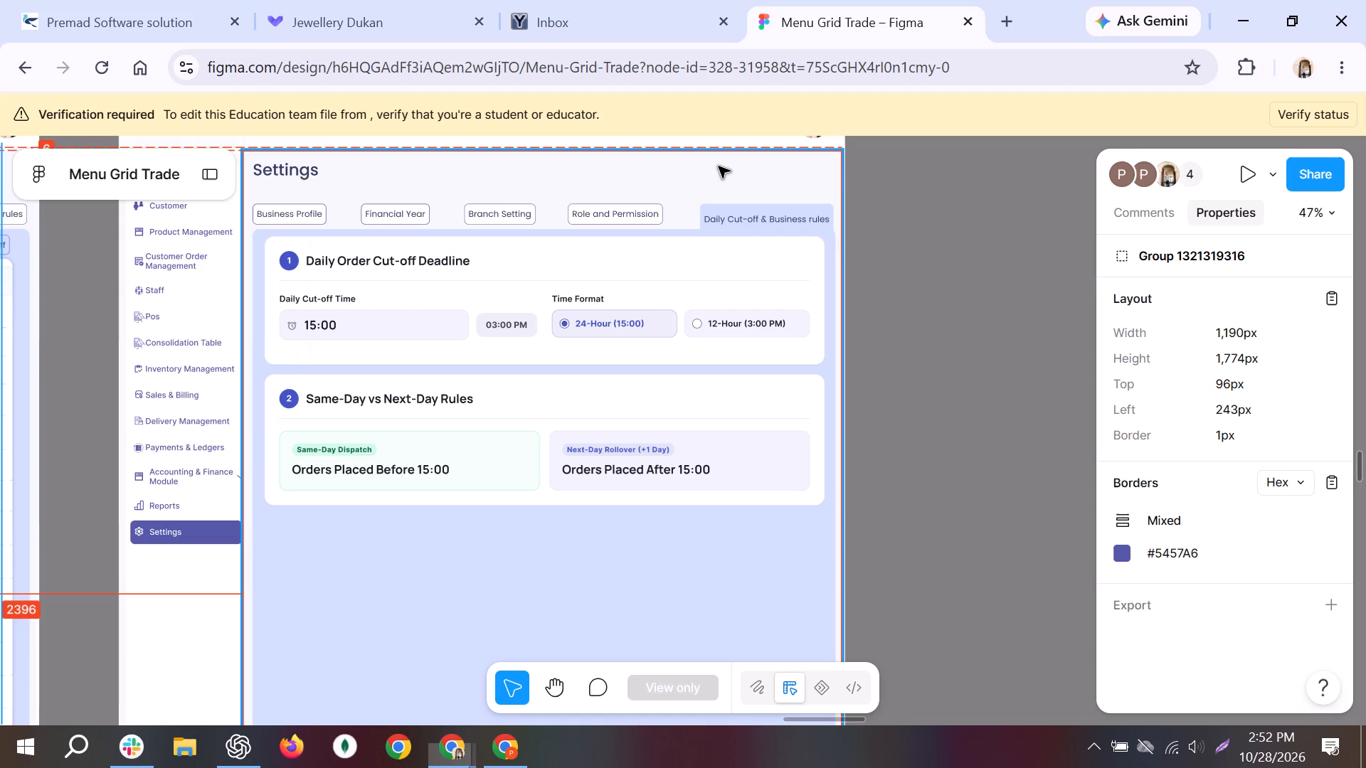
{"action": "key", "text": "alt+Tab"}
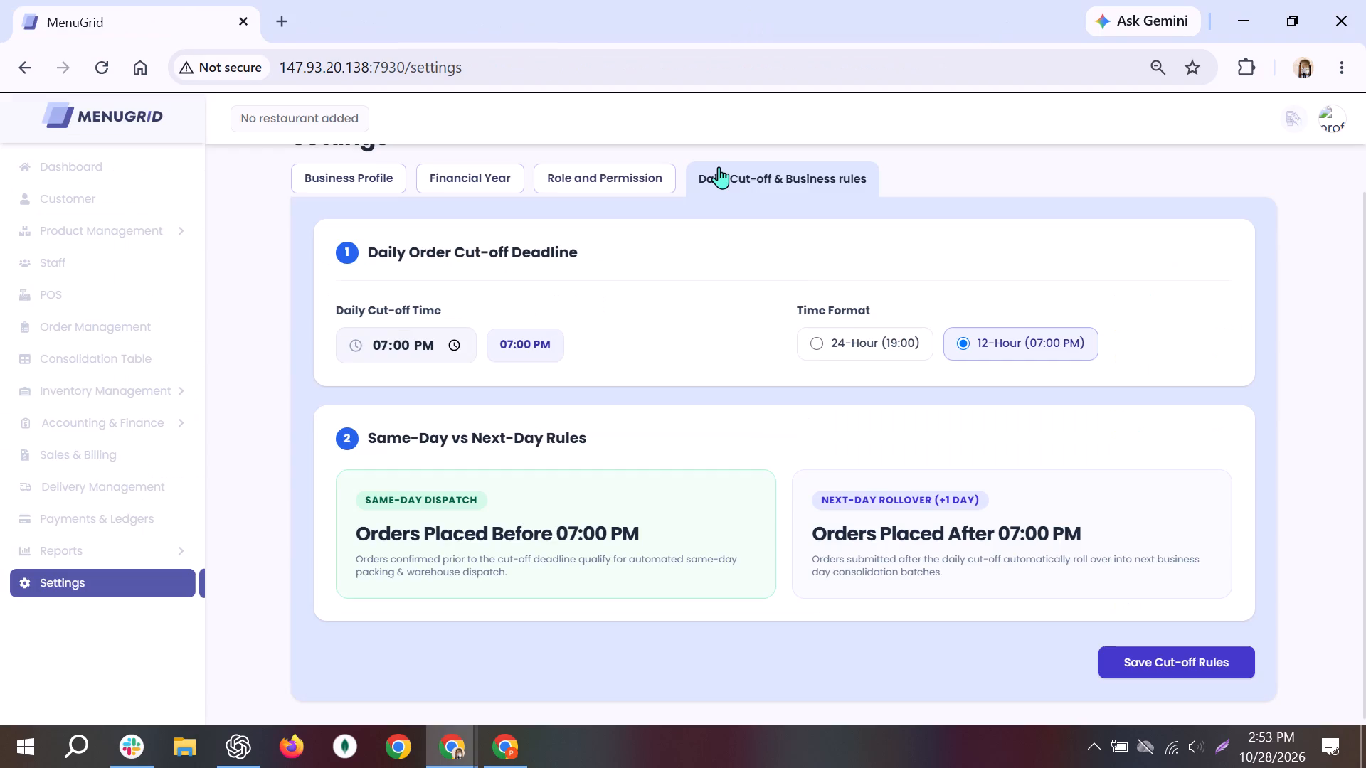
{"action": "key", "text": "Tab"}
{"action": "key", "text": "alt+Tab"}
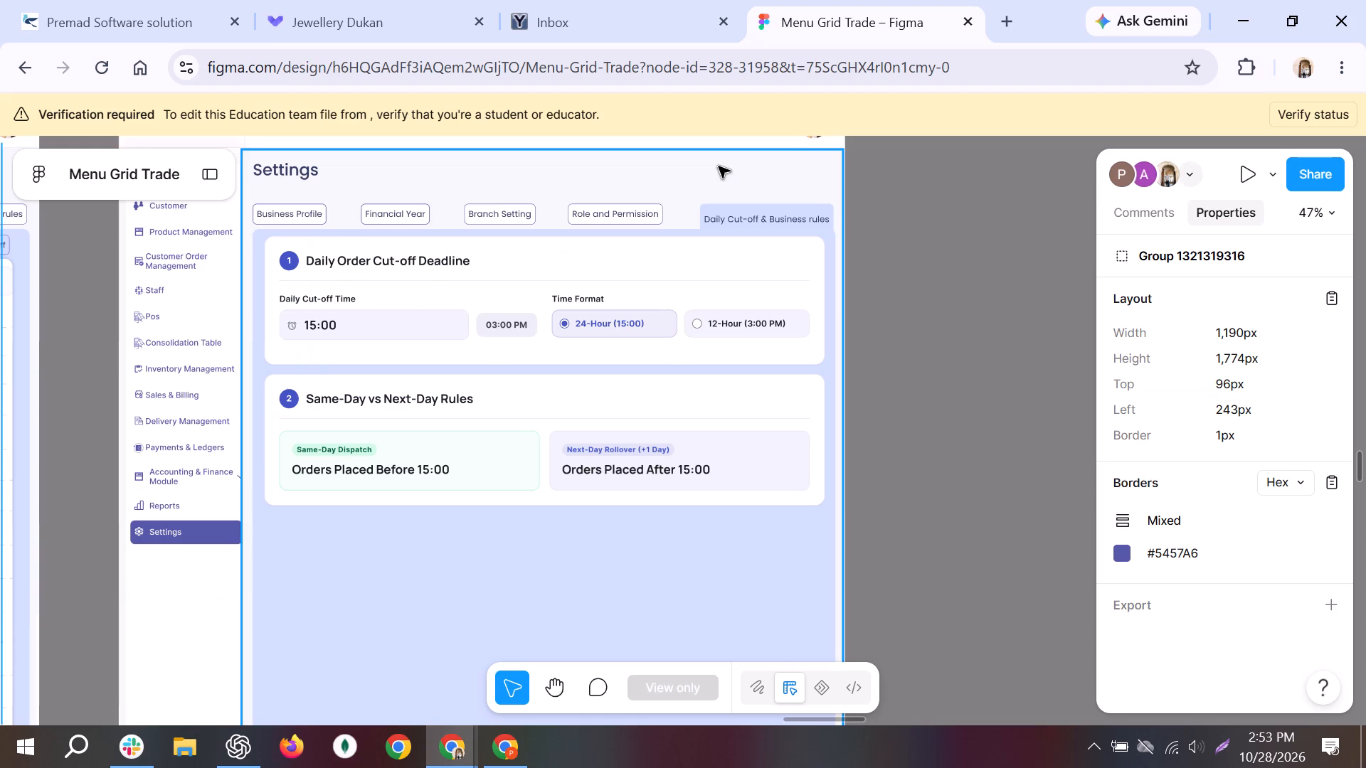
{"action": "key", "text": "alt+Tab"}
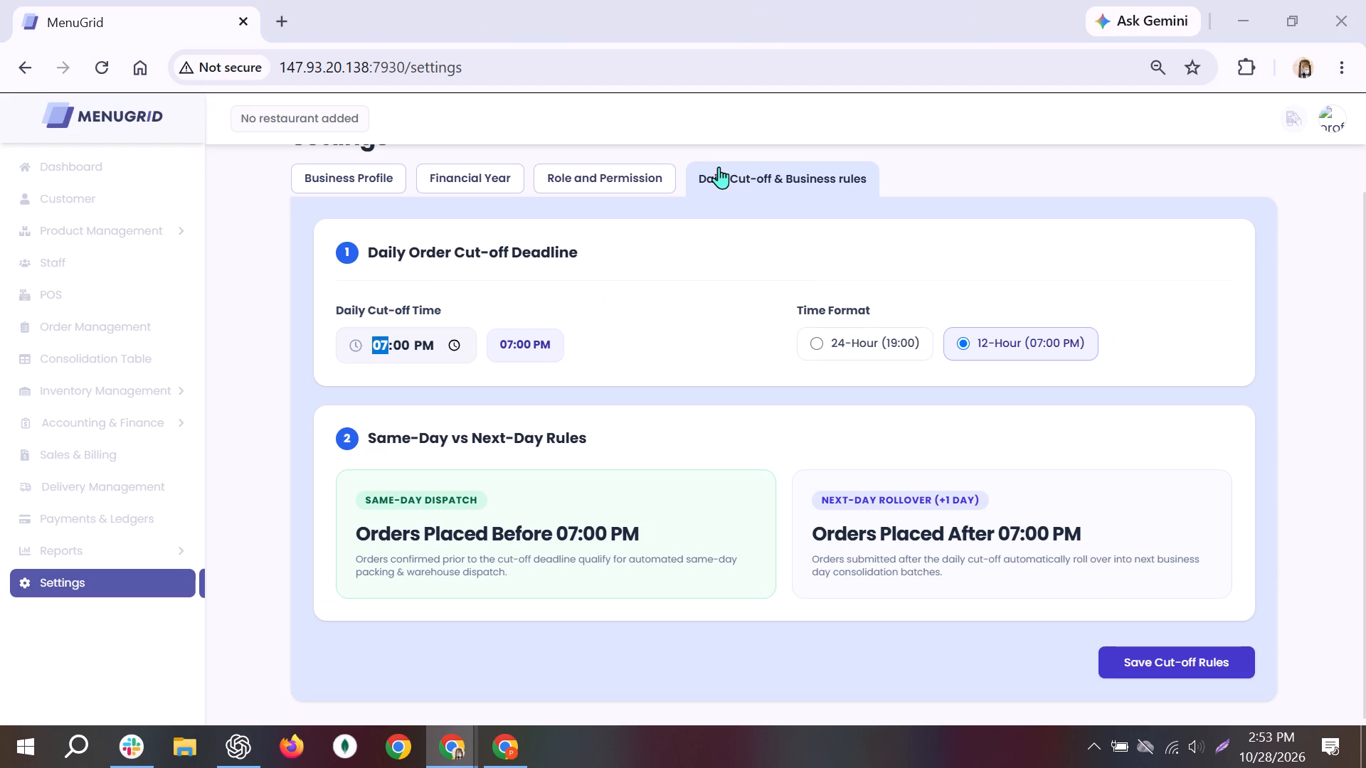
{"action": "key", "text": "alt+Tab"}
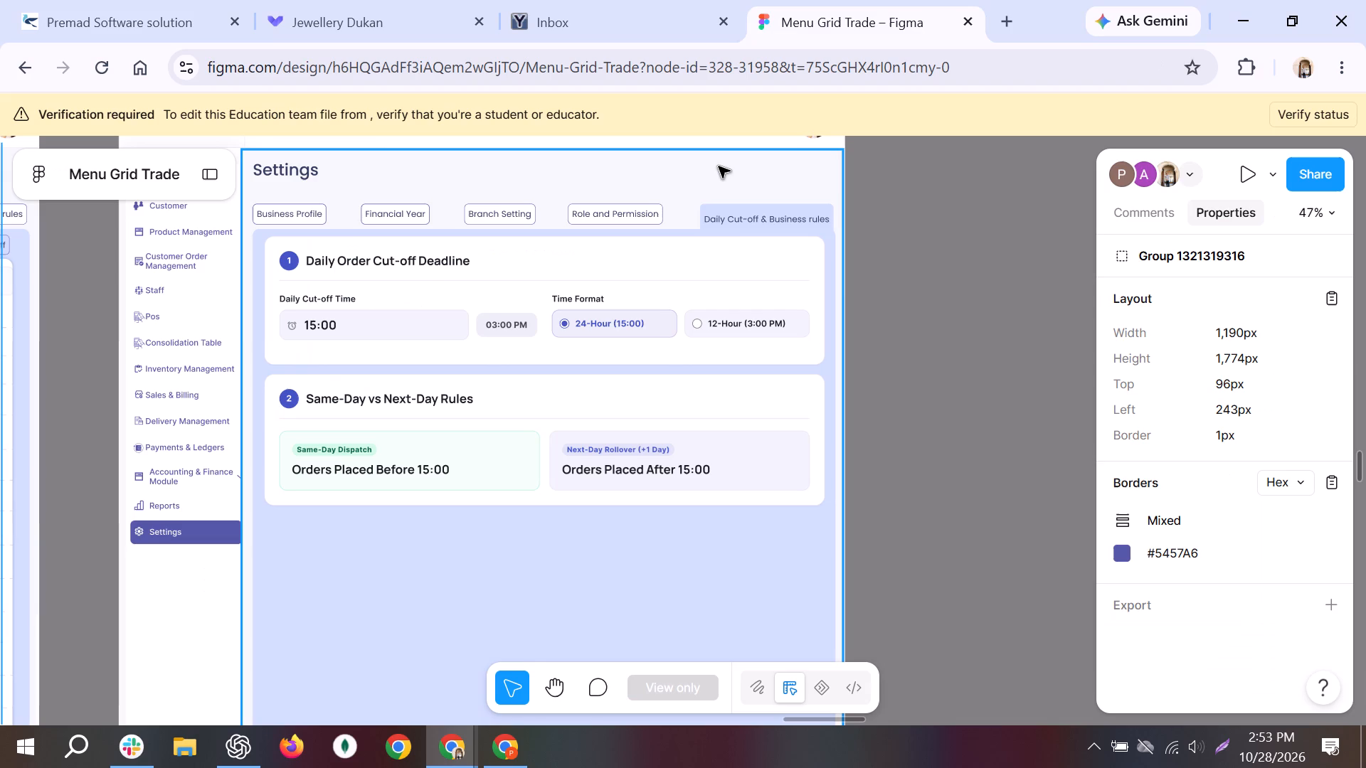
{"action": "key", "text": "alt+Tab"}
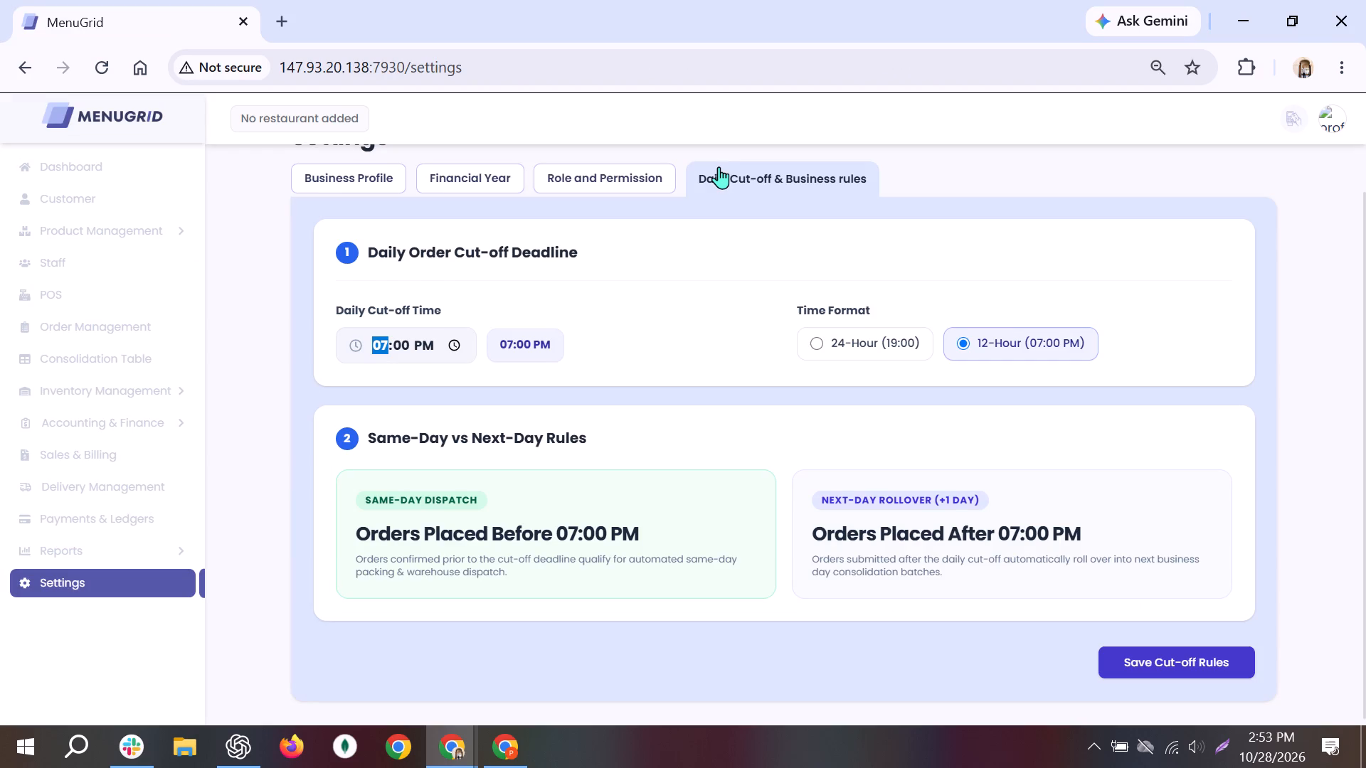
{"action": "key", "text": "alt+Tab"}
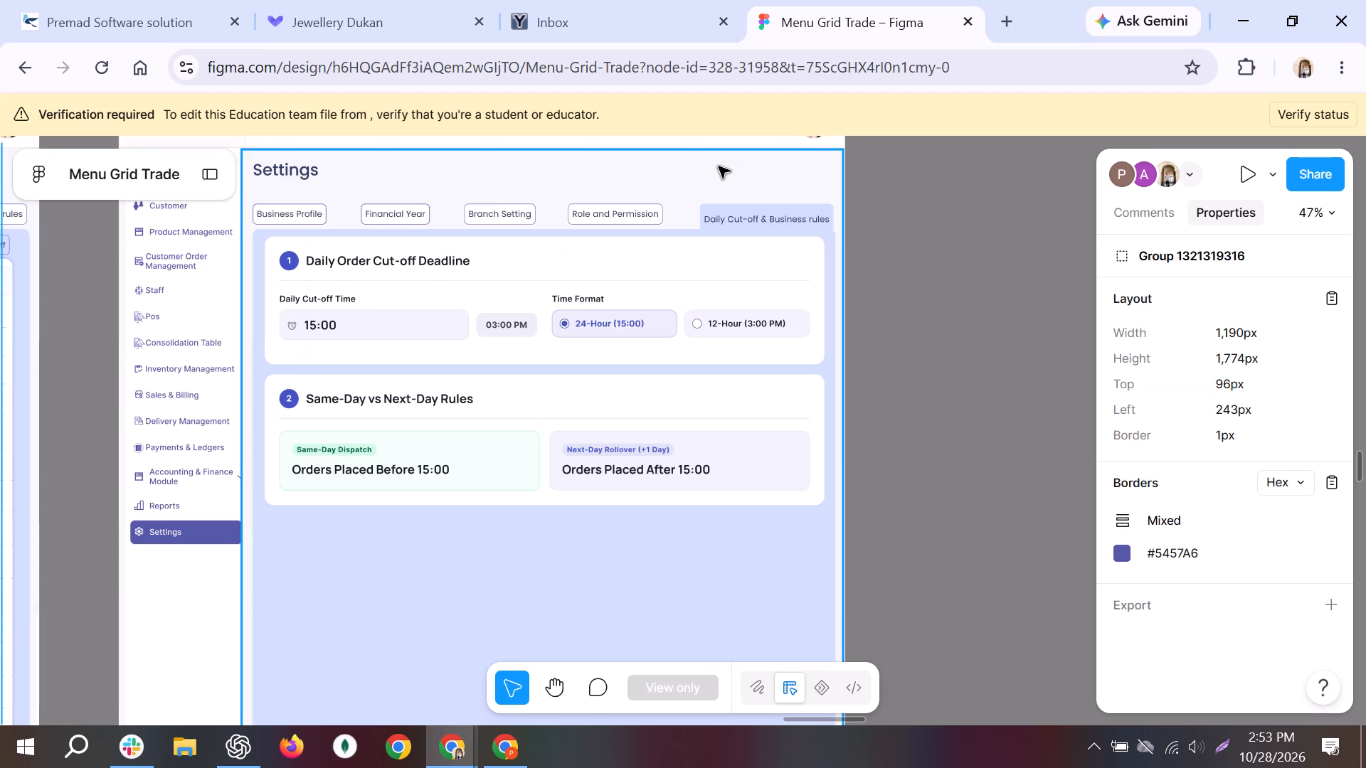
{"action": "key", "text": "alt+Tab"}
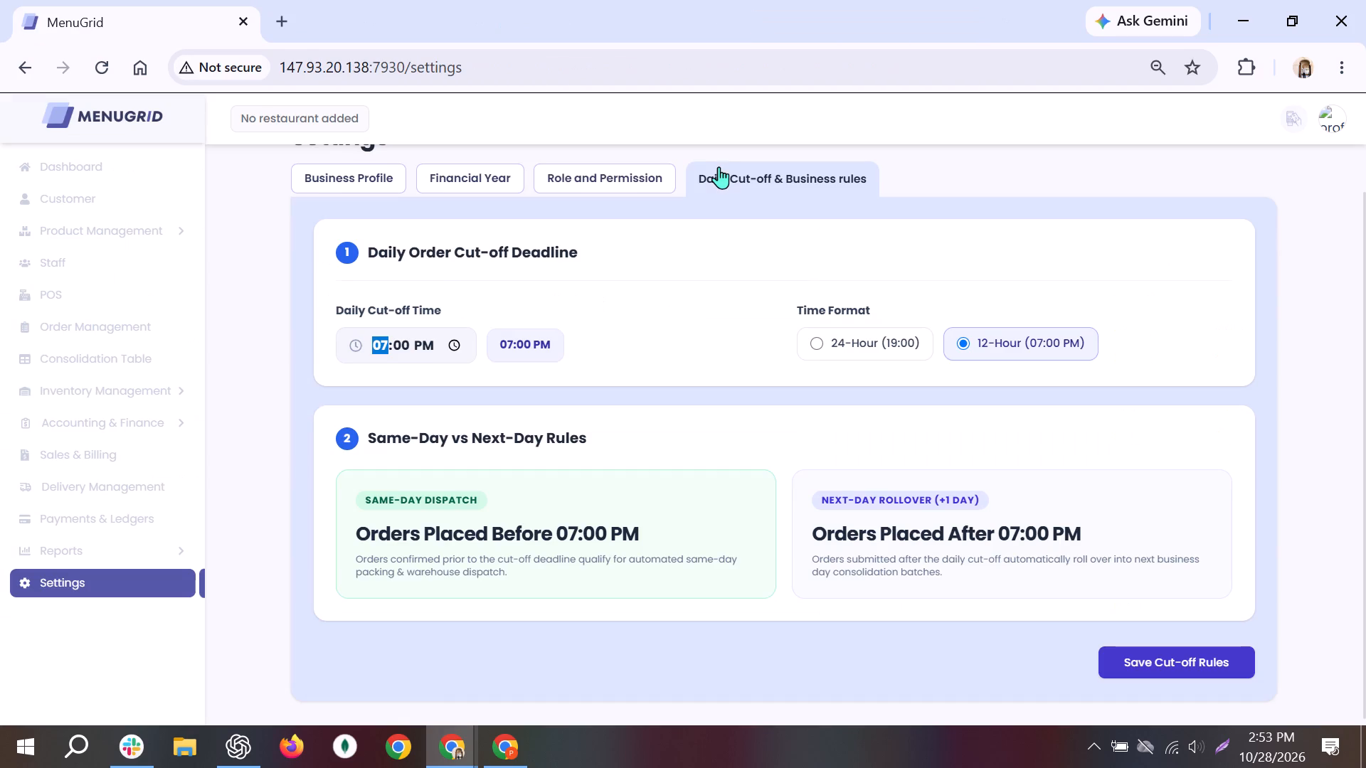
{"action": "key", "text": "alt+Tab"}
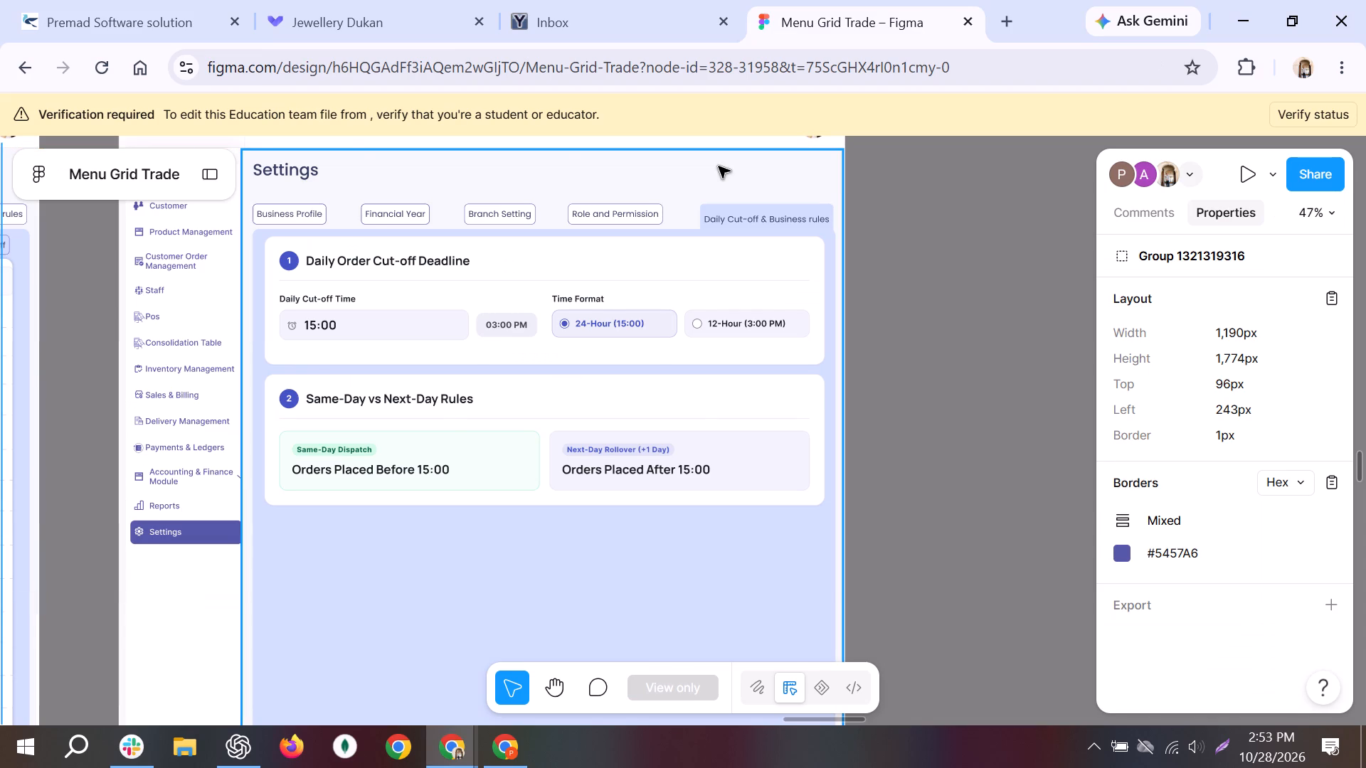
{"action": "key", "text": "alt+Tab"}
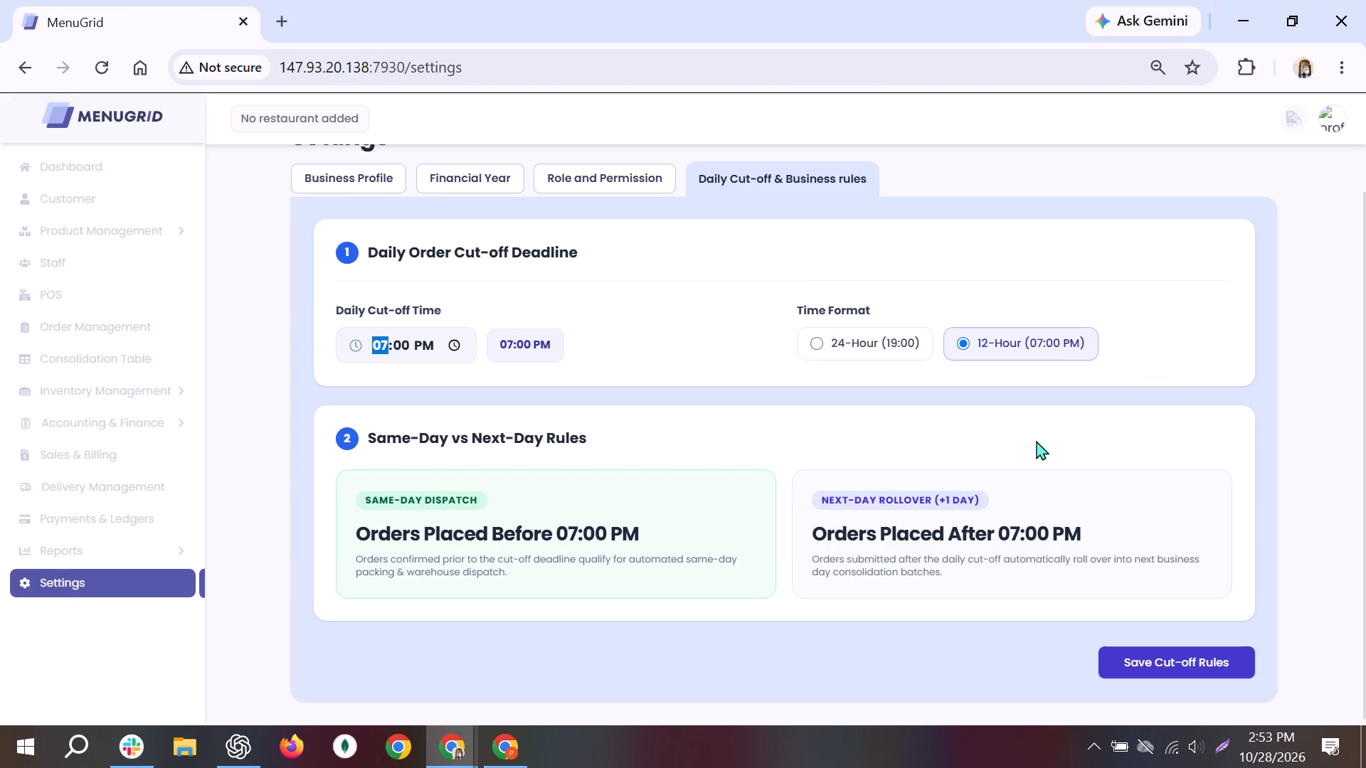
Set the live Time Format to 24-Hour (19:00) and save the cut-off rules.
{"action": "left_click", "coordinate": [1005, 524]}
{"action": "left_click", "coordinate": [1005, 524]}
{"action": "left_click", "coordinate": [861, 350]}
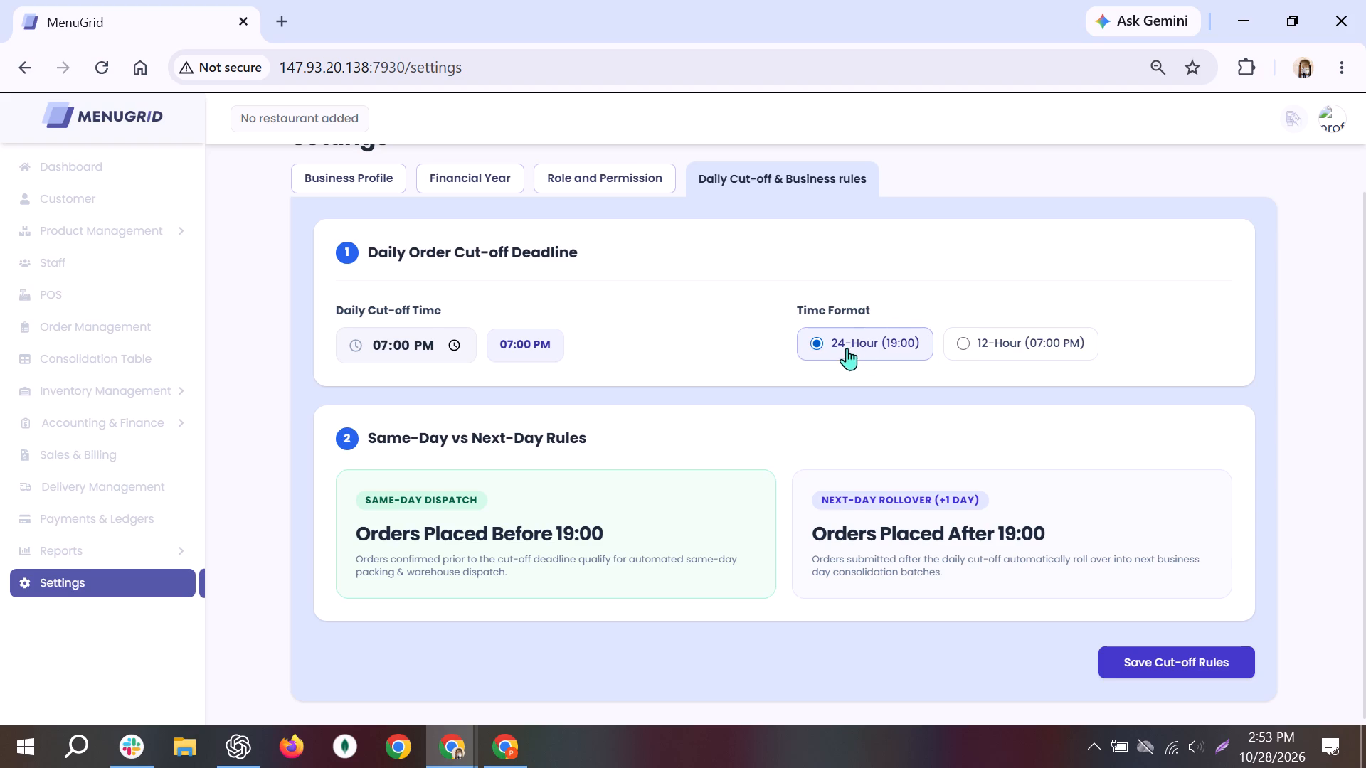
{"action": "left_click", "coordinate": [374, 340]}
{"action": "left_click", "coordinate": [519, 336]}
{"action": "left_click", "coordinate": [1168, 672]}
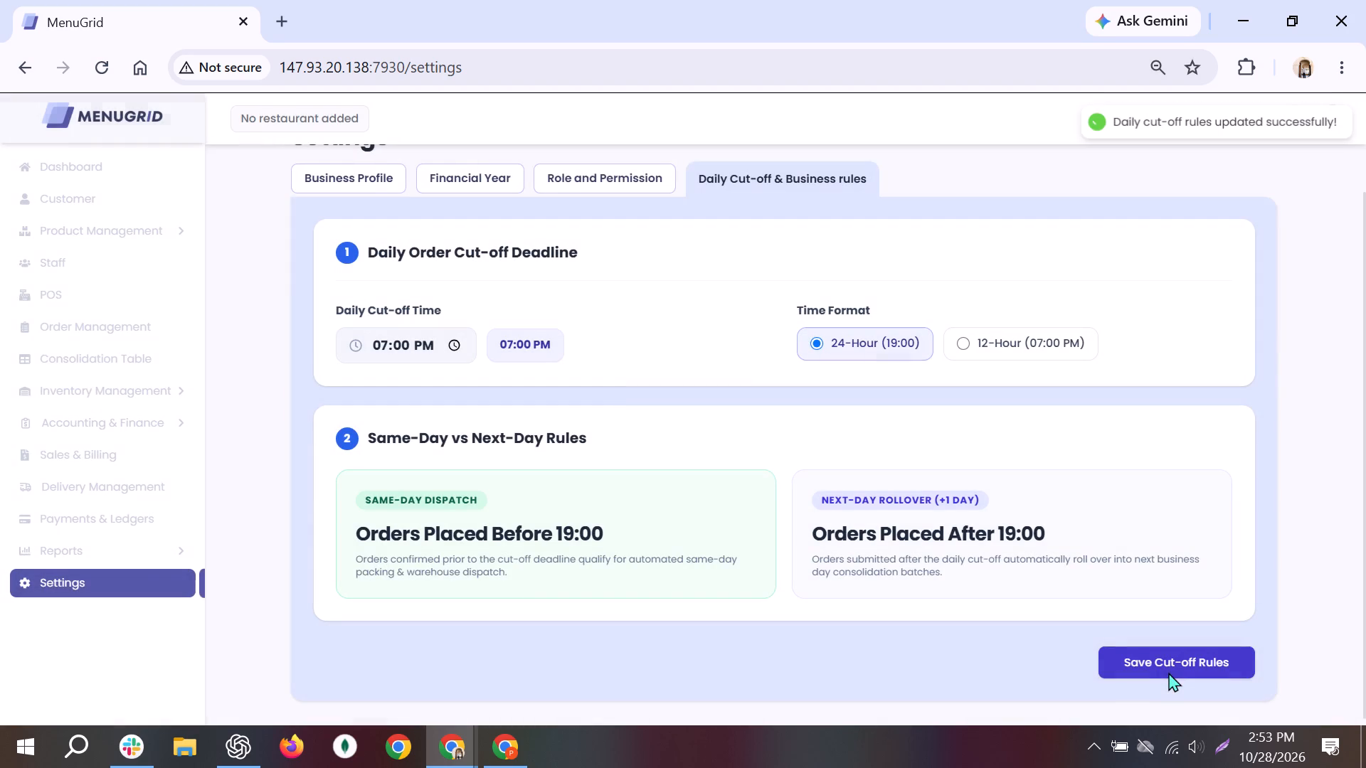
Save the cut-off rules repeatedly in quick succession to test how the page handles multiple submissions.
{"action": "left_click", "coordinate": [1168, 672]}
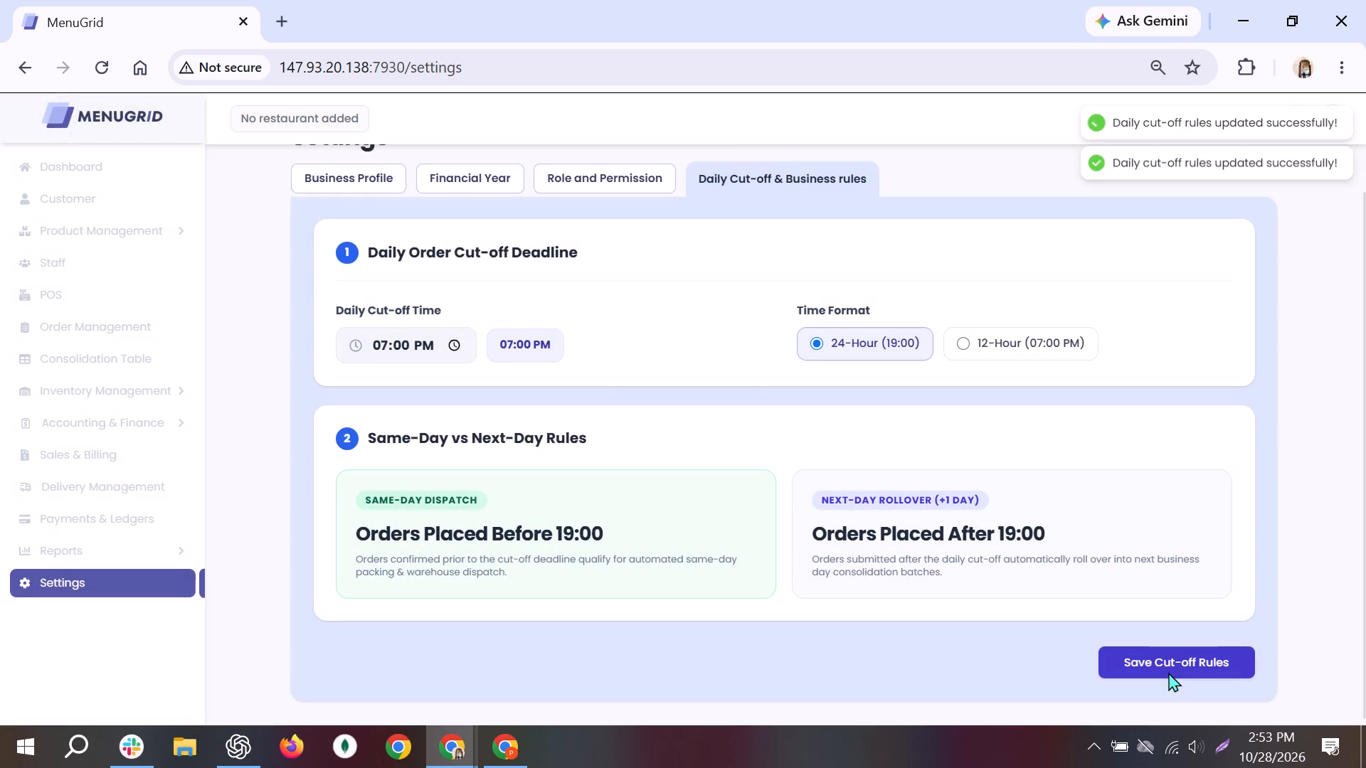
{"action": "triple_click", "coordinate": [1168, 672]}
{"action": "triple_click", "coordinate": [1168, 672]}
{"action": "triple_click", "coordinate": [1168, 672]}
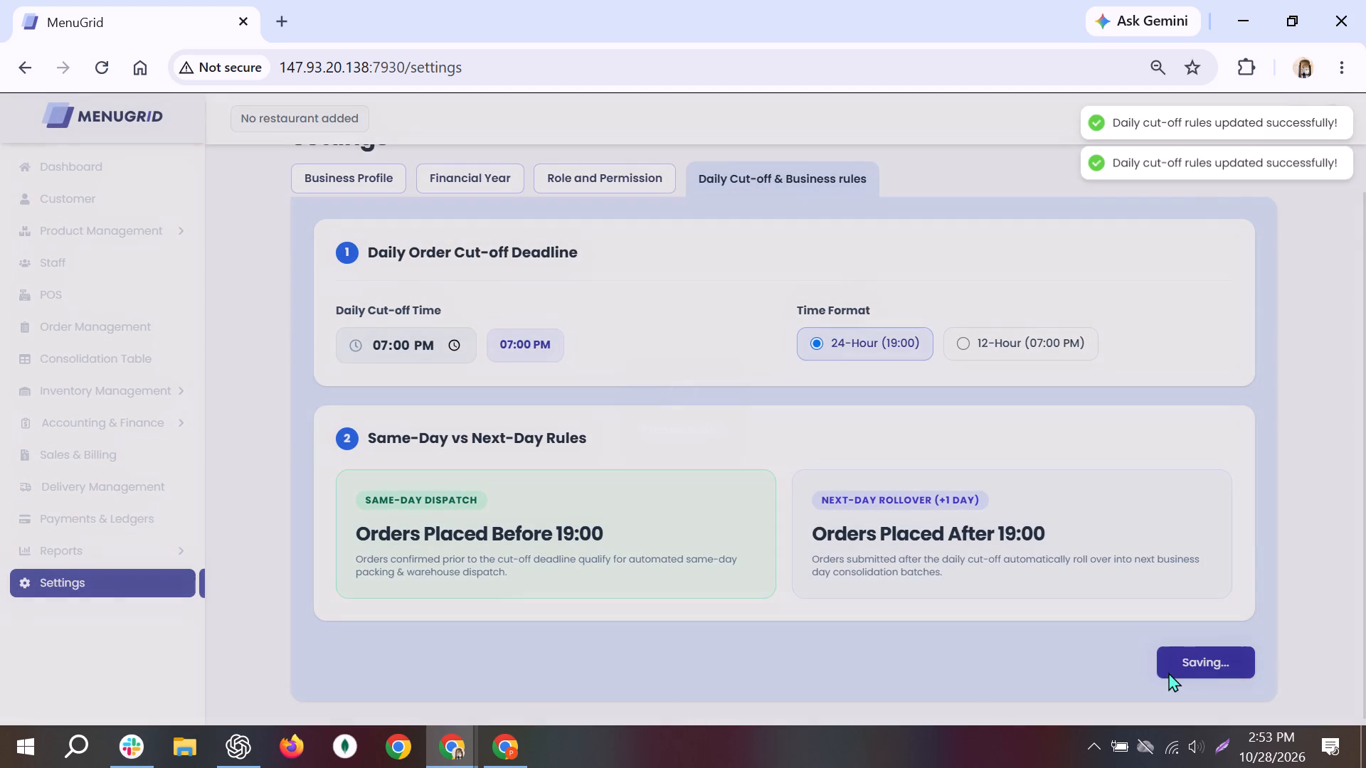
{"action": "triple_click", "coordinate": [1168, 672]}
{"action": "triple_click", "coordinate": [1168, 672]}
{"action": "triple_click", "coordinate": [1168, 672]}
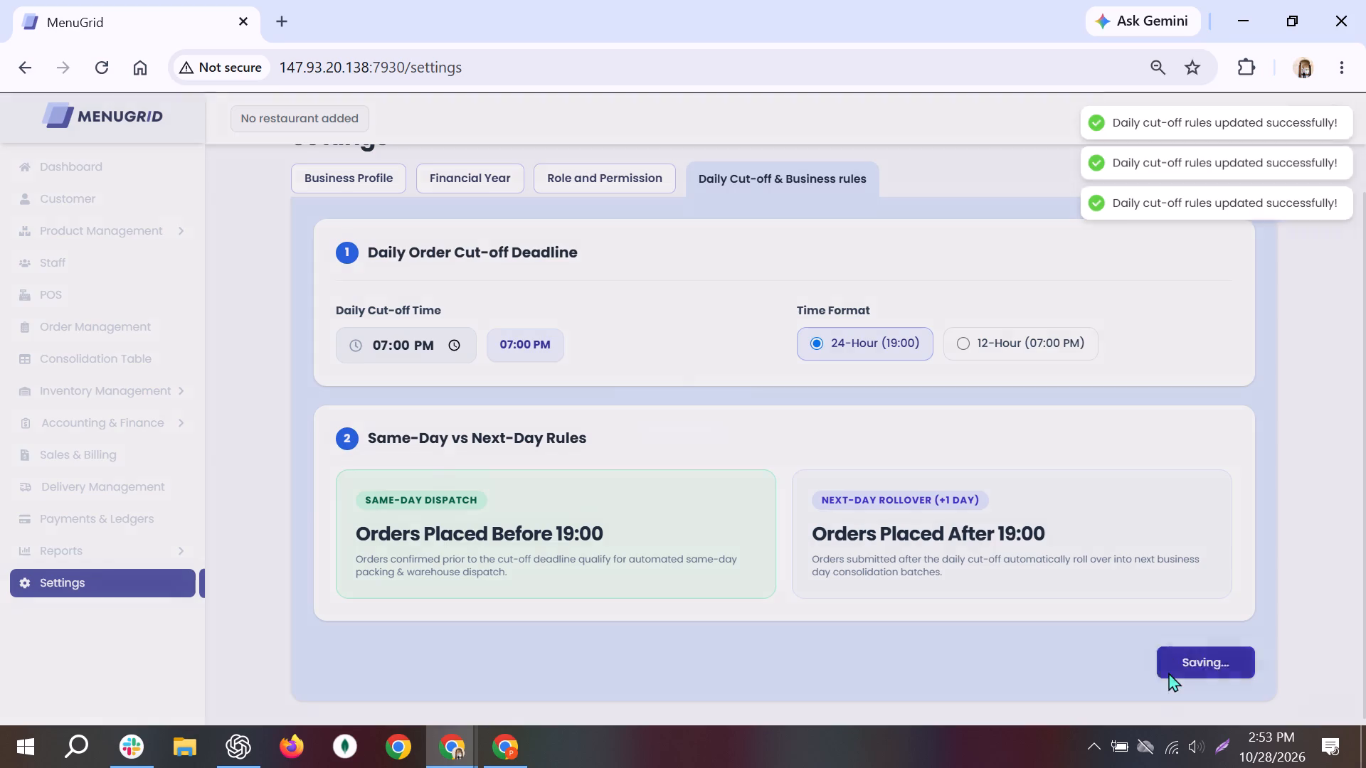
{"action": "left_click", "coordinate": [1168, 672]}
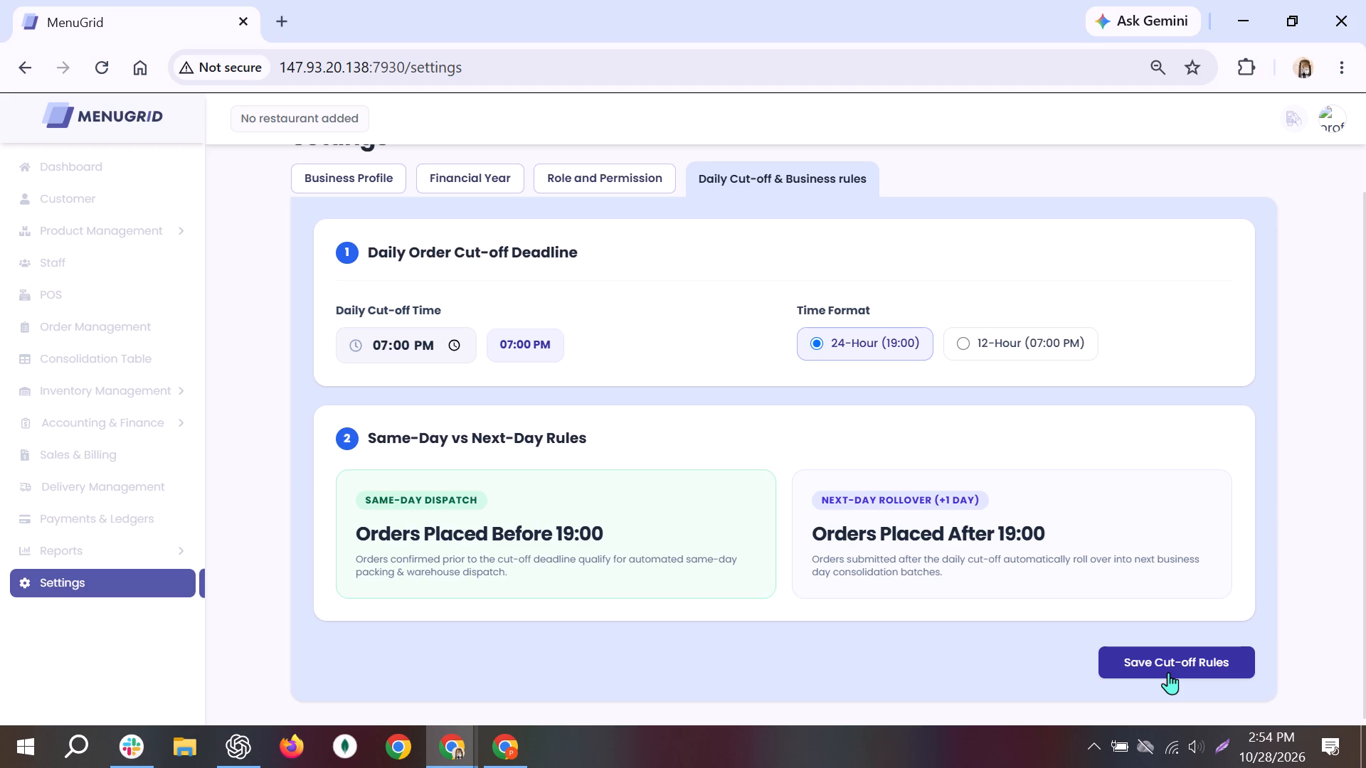
Revisit the live Role and Permission section and return to the Financial Year settings.
{"action": "scroll", "coordinate": [1168, 672], "scroll_direction": "down", "scroll_amount": 5}
{"action": "left_click", "coordinate": [598, 161]}
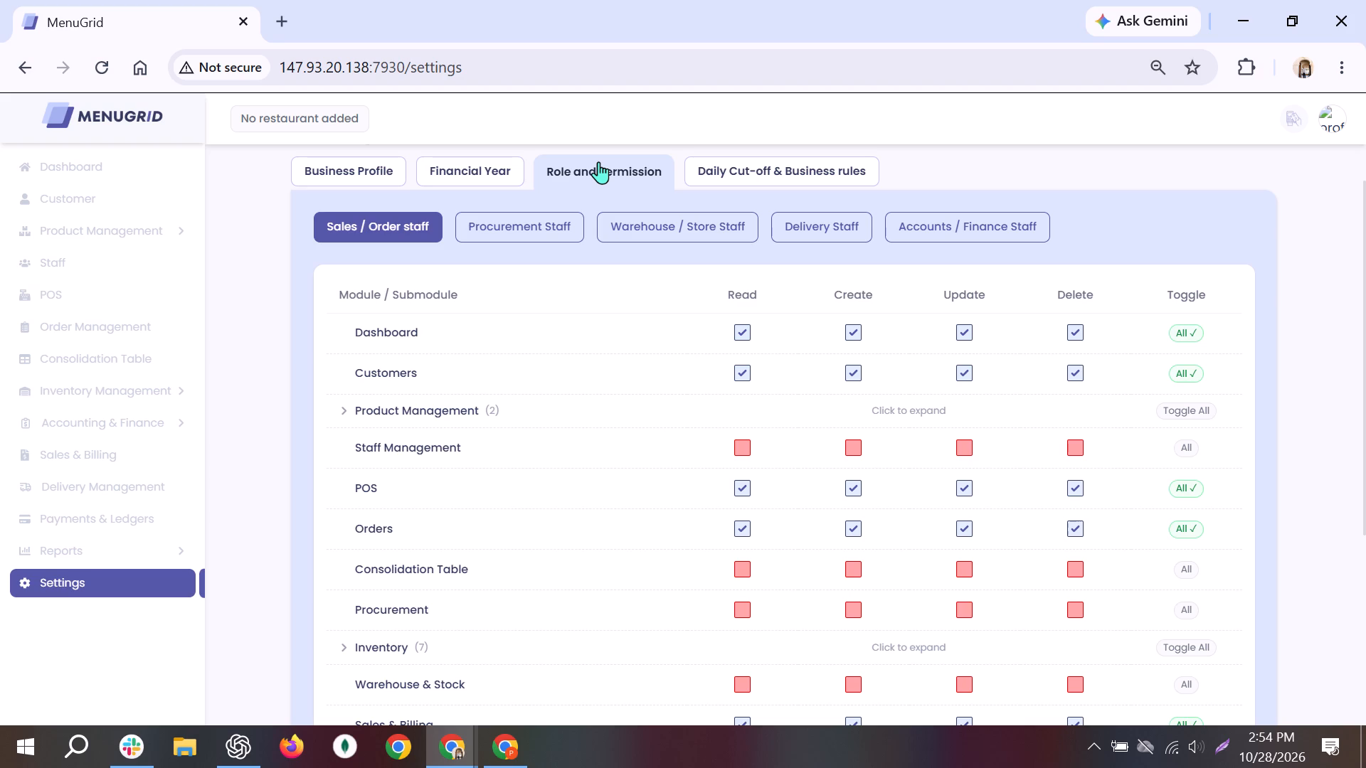
{"action": "left_click", "coordinate": [438, 170]}
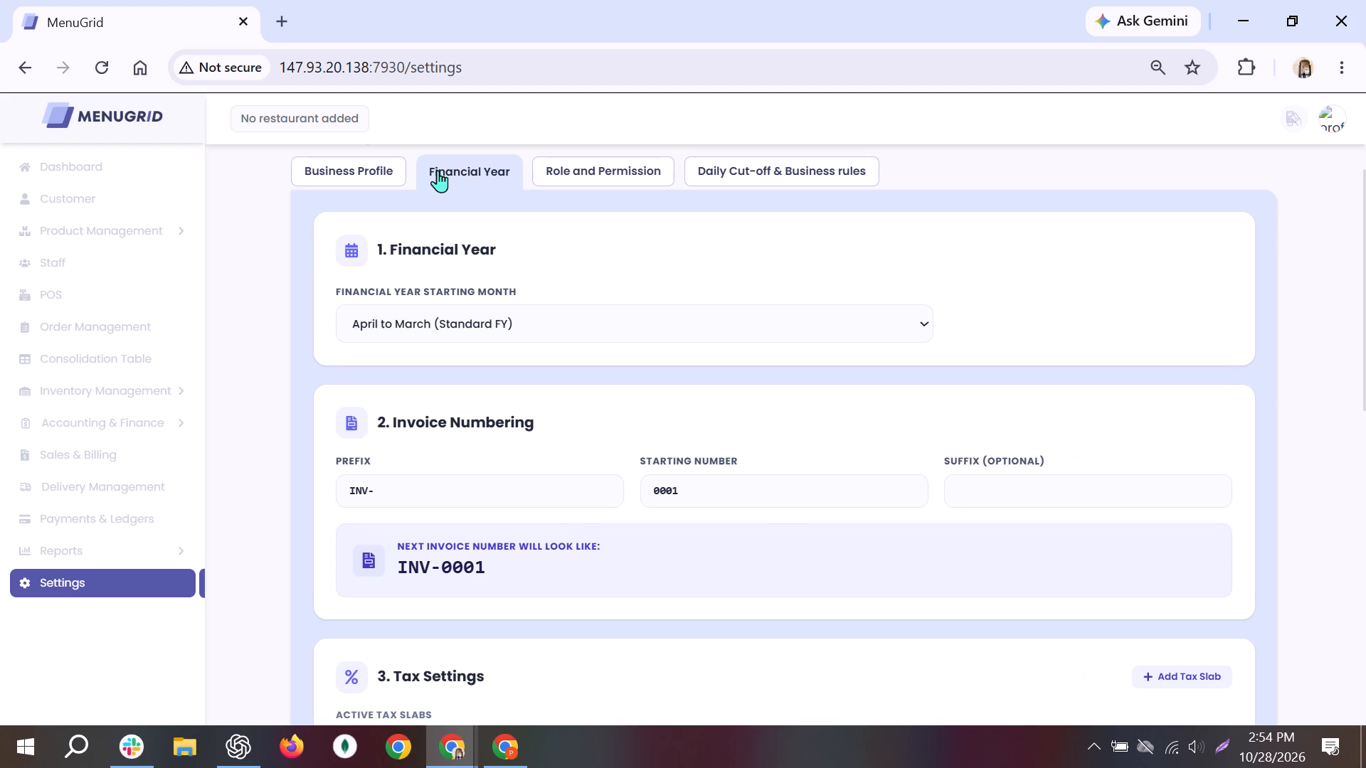
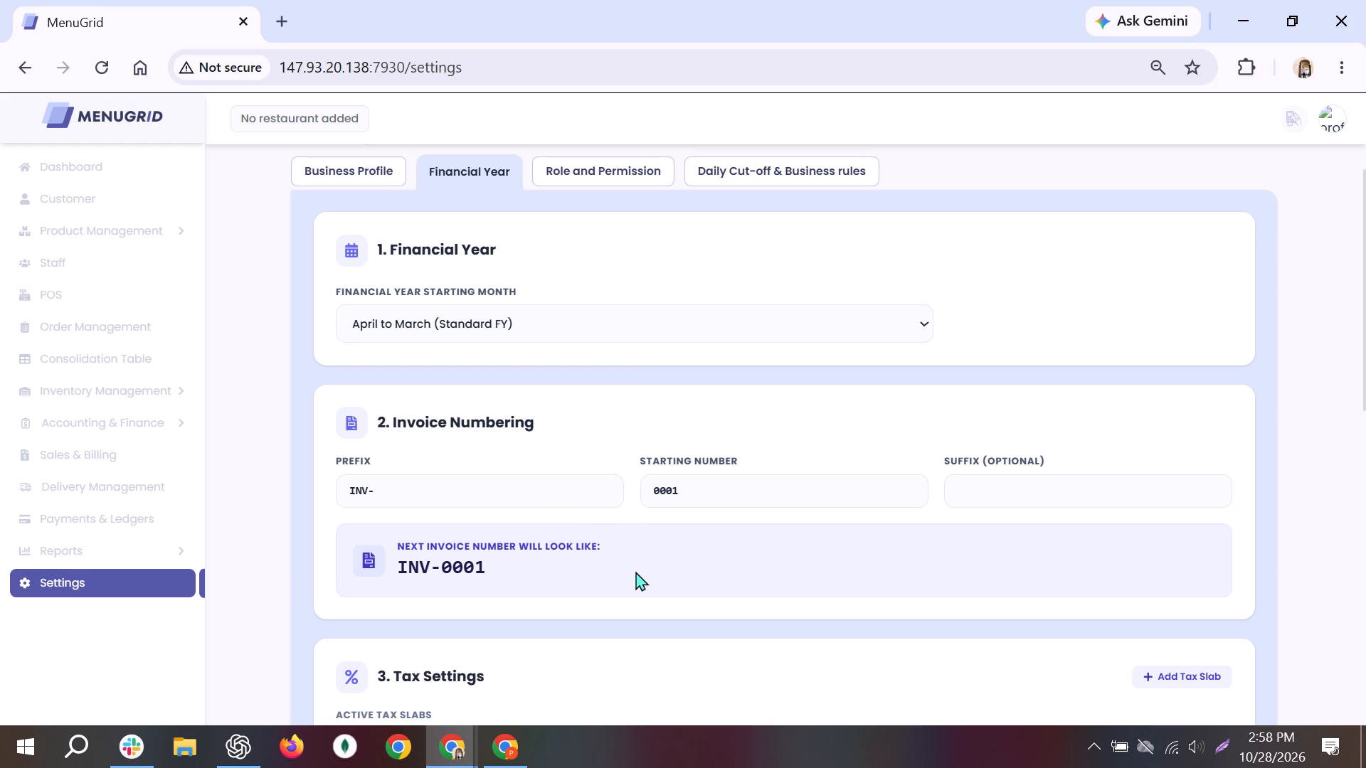
Delete the 20% Standard Commercial slab from the active tax slabs in Tax Settings.
{"action": "scroll", "coordinate": [635, 571], "scroll_direction": "down", "scroll_amount": 2}
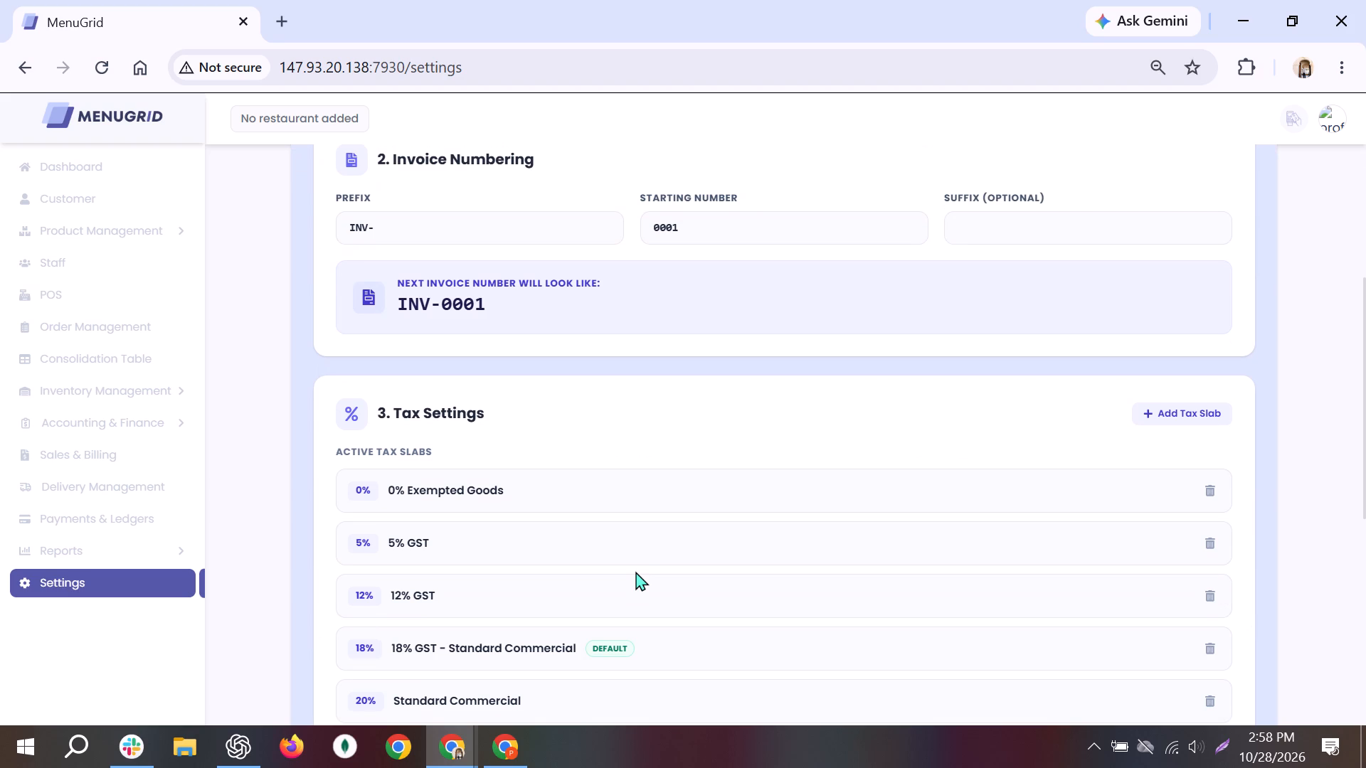
{"action": "scroll", "coordinate": [1115, 574], "scroll_direction": "down", "scroll_amount": 2}
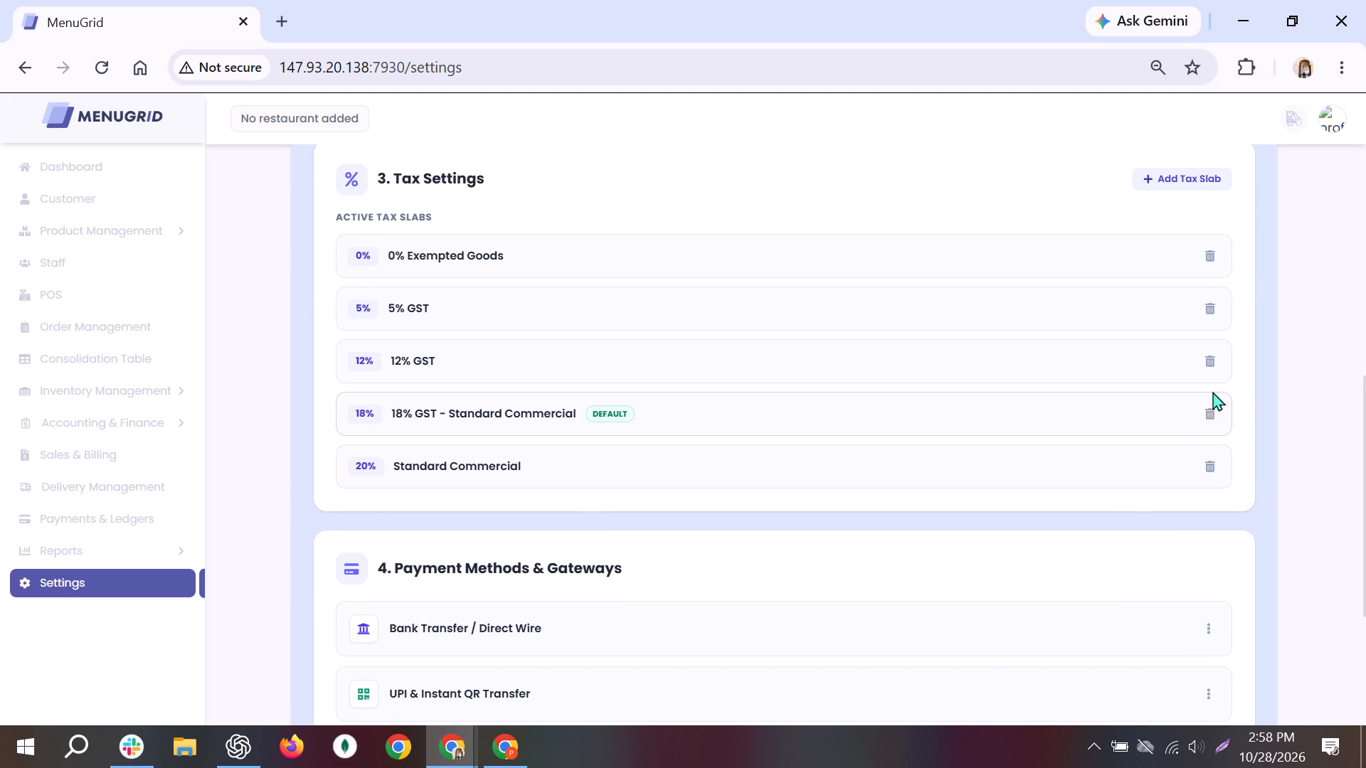
{"action": "left_click", "coordinate": [1214, 467]}
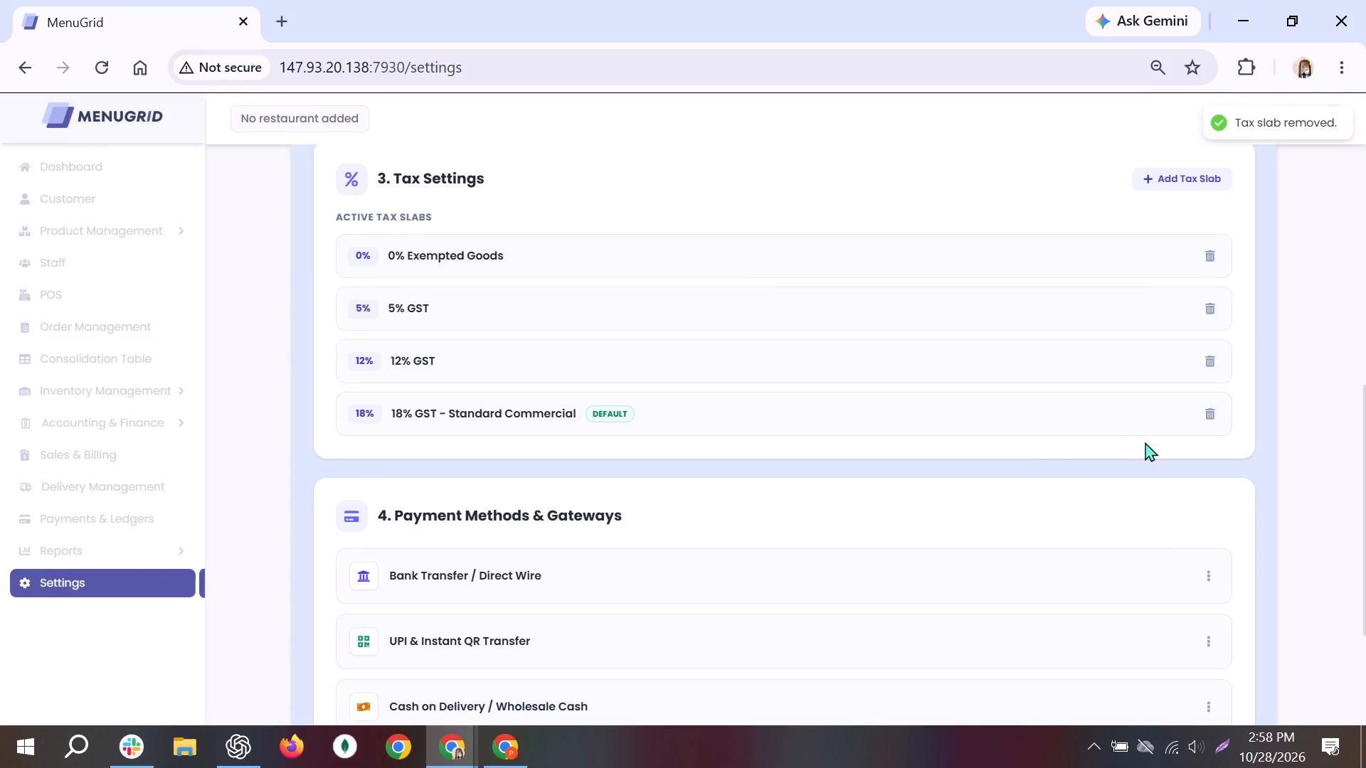
Copy the name "18% GST - Standard Commercial" from the default tax slab.
{"action": "scroll", "coordinate": [1145, 442], "scroll_direction": "up", "scroll_amount": 1}
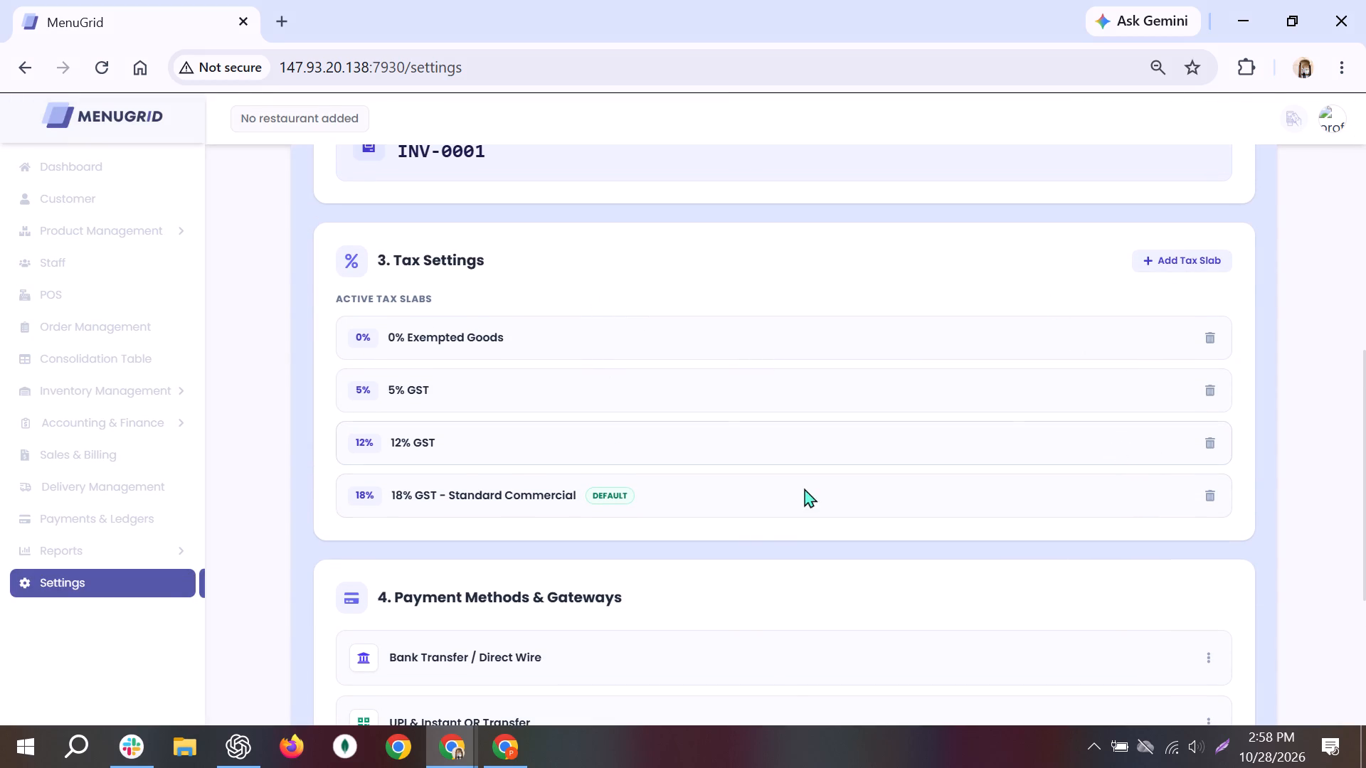
{"action": "triple_click", "coordinate": [774, 491]}
{"action": "left_click", "coordinate": [774, 491]}
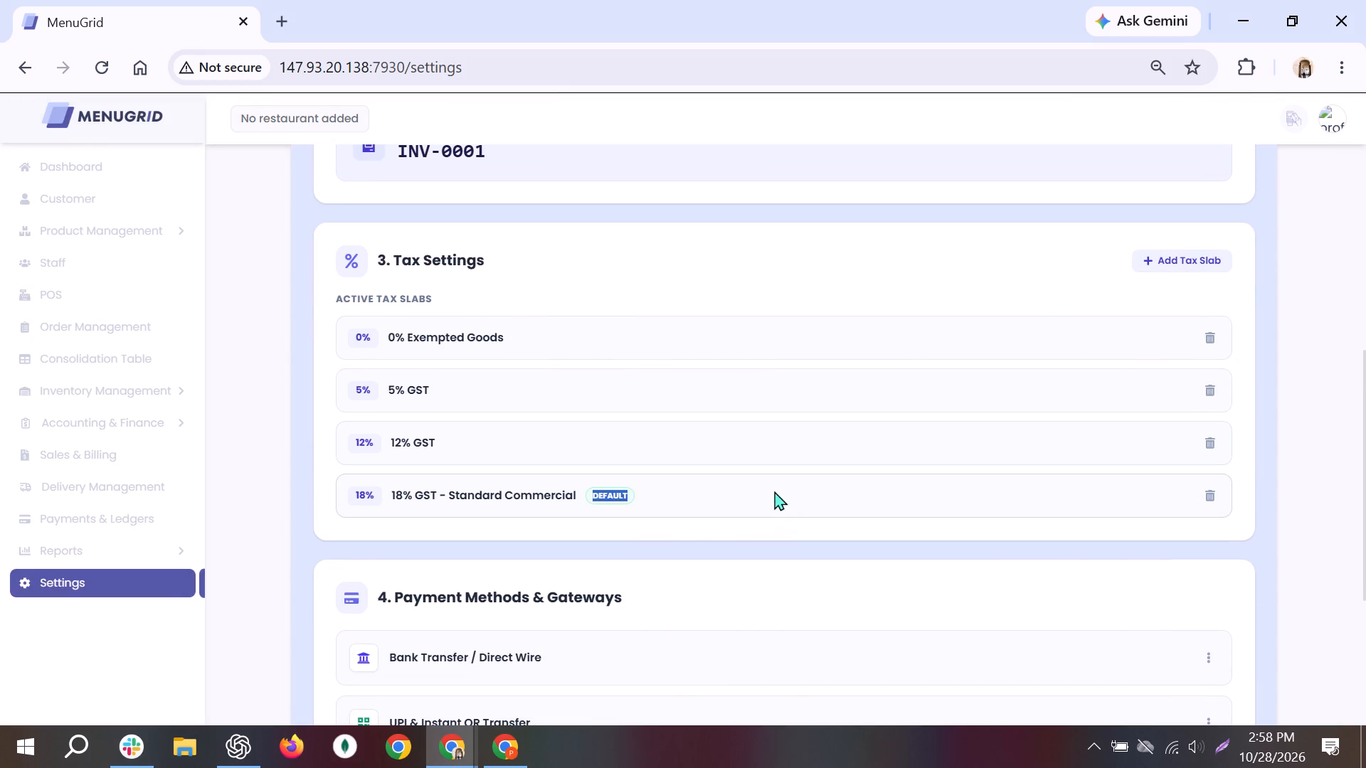
{"action": "double_click", "coordinate": [774, 491]}
{"action": "left_click_drag", "start_coordinate": [386, 494], "coordinate": [595, 498]}
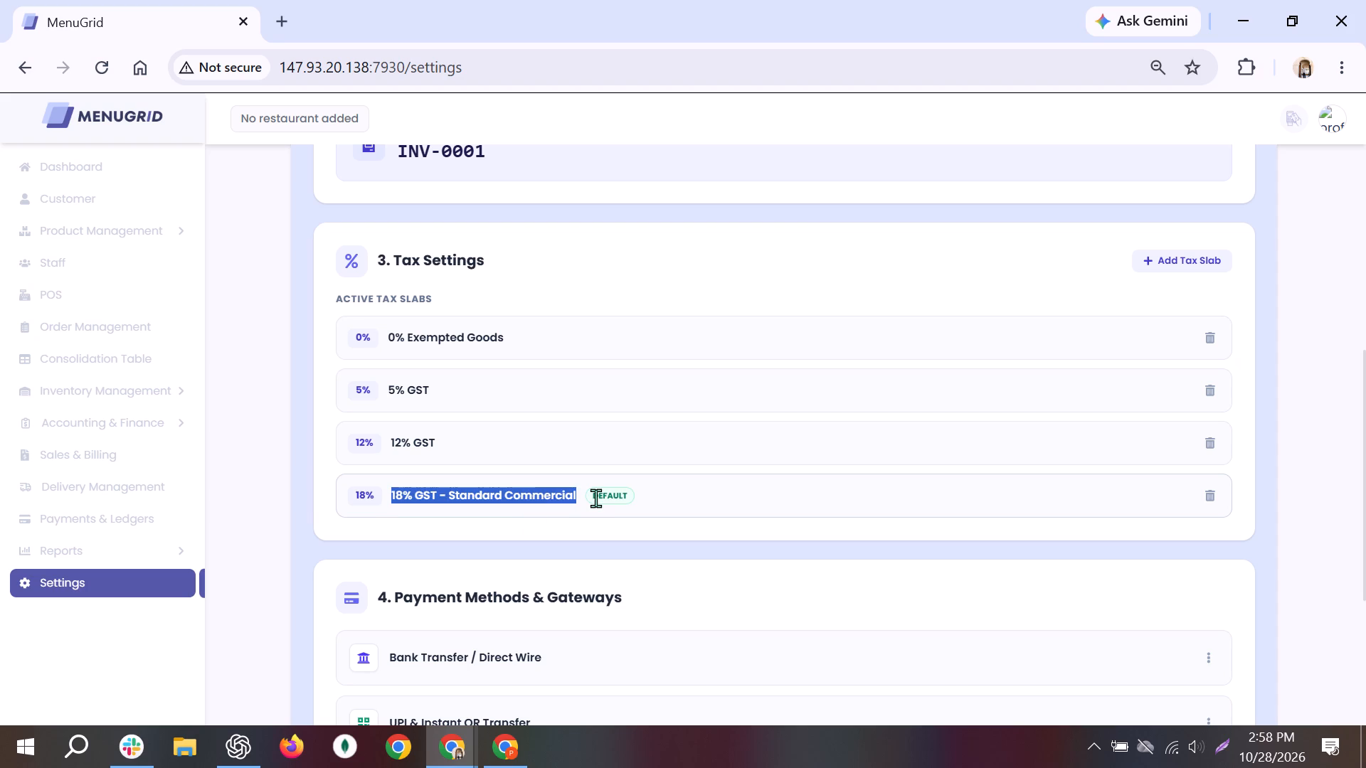
{"action": "key", "text": "ctrl+c"}
{"action": "key", "text": "ctrl+c"}
{"action": "key", "text": "ctrl+c"}
{"action": "key", "text": "ctrl+c"}
{"action": "key", "text": "ctrl+c"}
{"action": "key", "text": "ctrl+c"}
{"action": "key", "text": "ctrl+c"}
{"action": "key", "text": "ctrl+c"}
{"action": "key", "text": "ctrl+c"}
{"action": "key", "text": "ctrl+c"}
{"action": "key", "text": "ctrl+c"}
{"action": "key", "text": "ctrl+c"}
{"action": "key", "text": "ctrl+c"}
{"action": "key", "text": "ctrl+c"}
{"action": "key", "text": "ctrl+c"}
{"action": "key", "text": "ctrl+c"}
{"action": "key", "text": "ctrl+c"}
{"action": "key", "text": "ctrl+c"}
{"action": "key", "text": "ctrl+c"}
{"action": "key", "text": "ctrl+c"}
{"action": "key", "text": "ctrl+c"}
Add and save a duplicate tax slab named "18% GST - Standard Commercial", keeping the prefilled 18% tax rate.
{"action": "left_click", "coordinate": [1168, 245]}
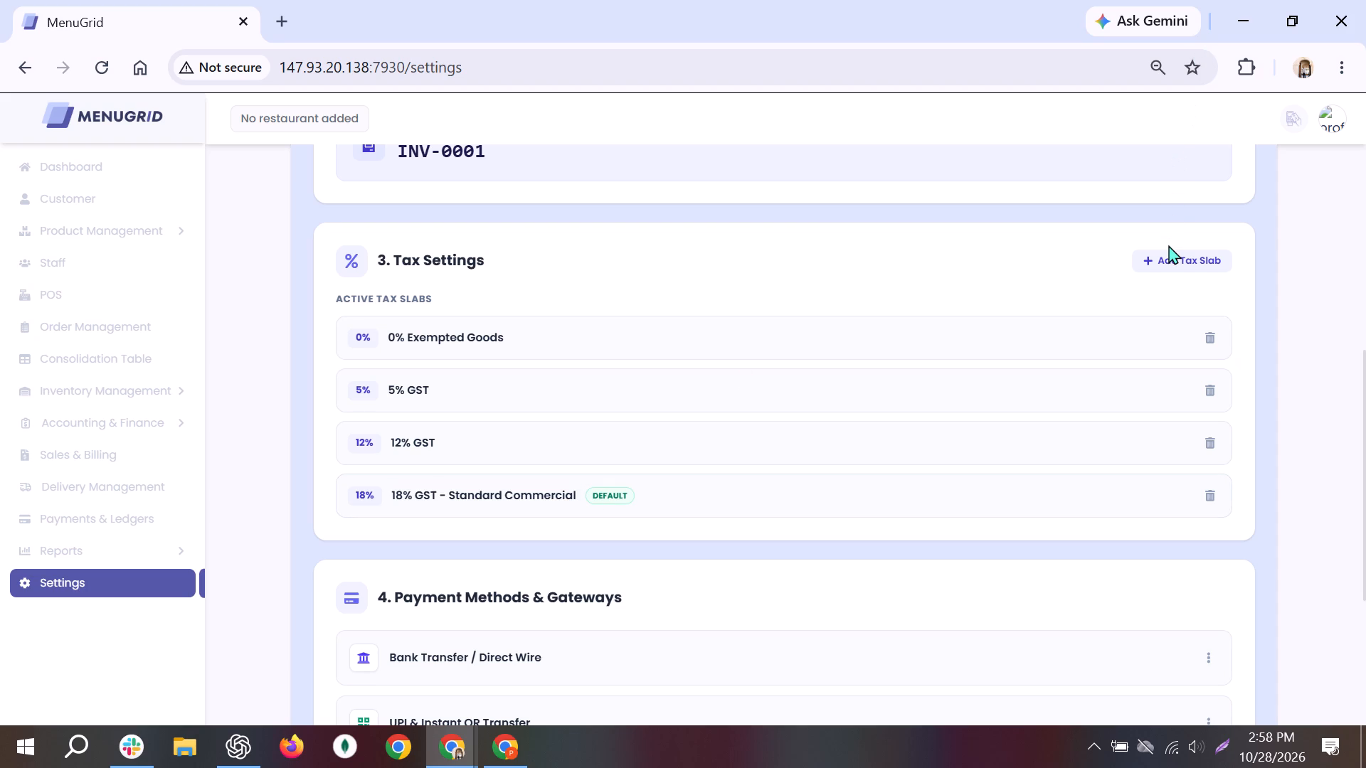
{"action": "left_click", "coordinate": [1169, 256]}
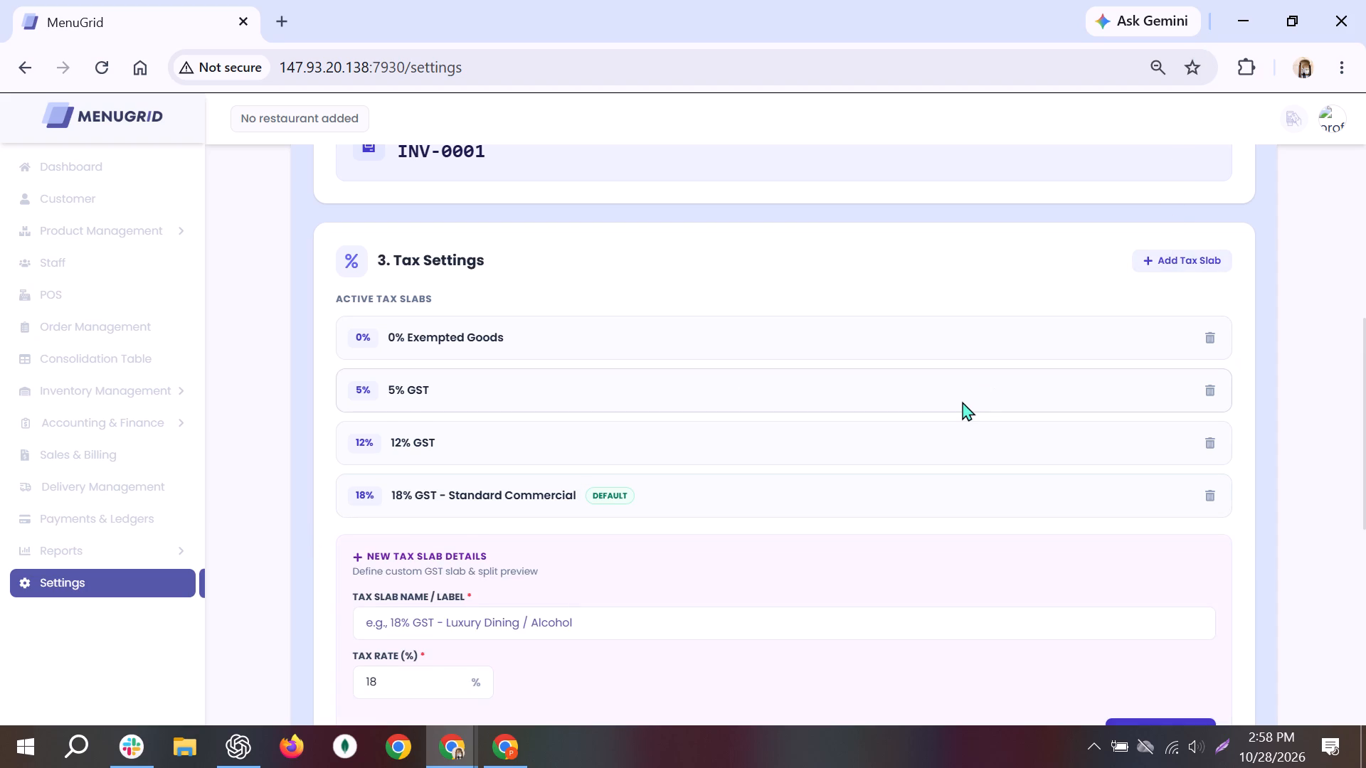
{"action": "scroll", "coordinate": [962, 401], "scroll_direction": "down", "scroll_amount": 3}
{"action": "left_click", "coordinate": [775, 290]}
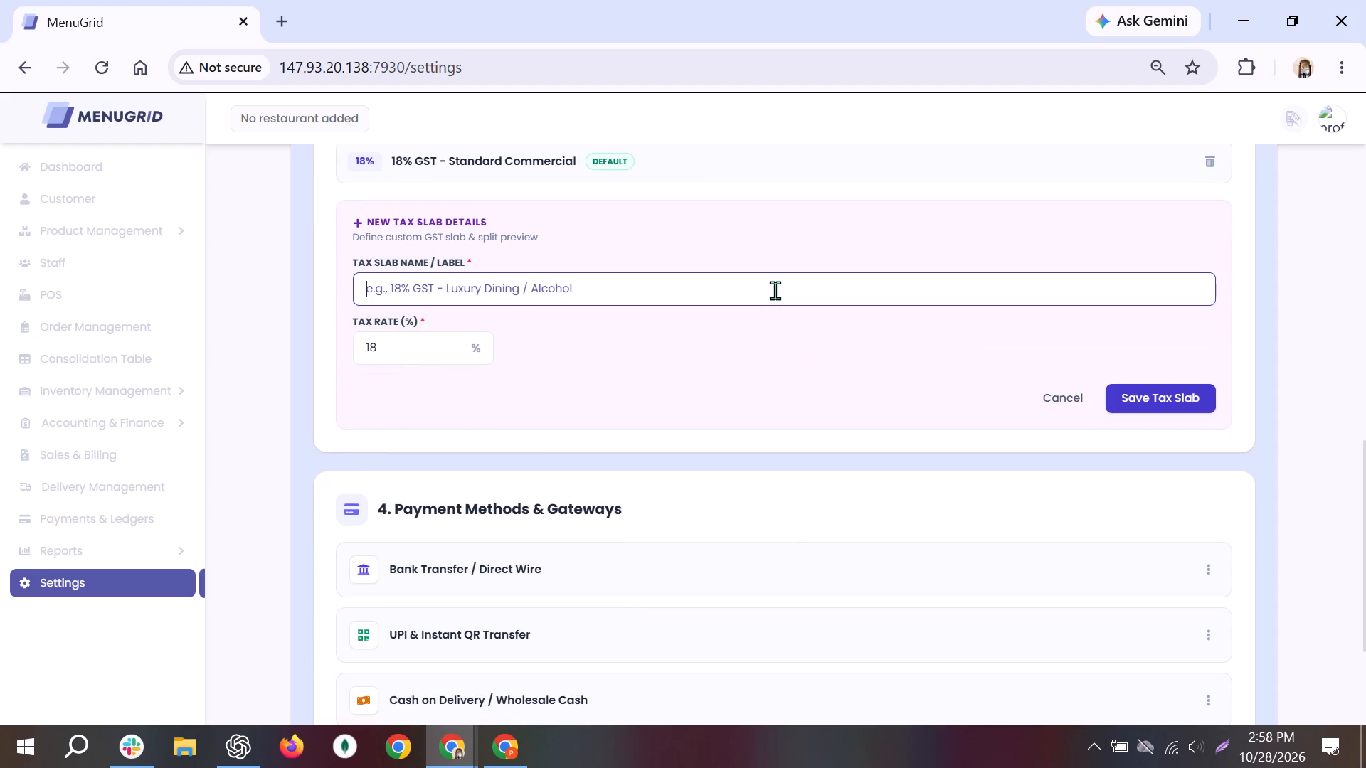
{"action": "key", "text": "v"}
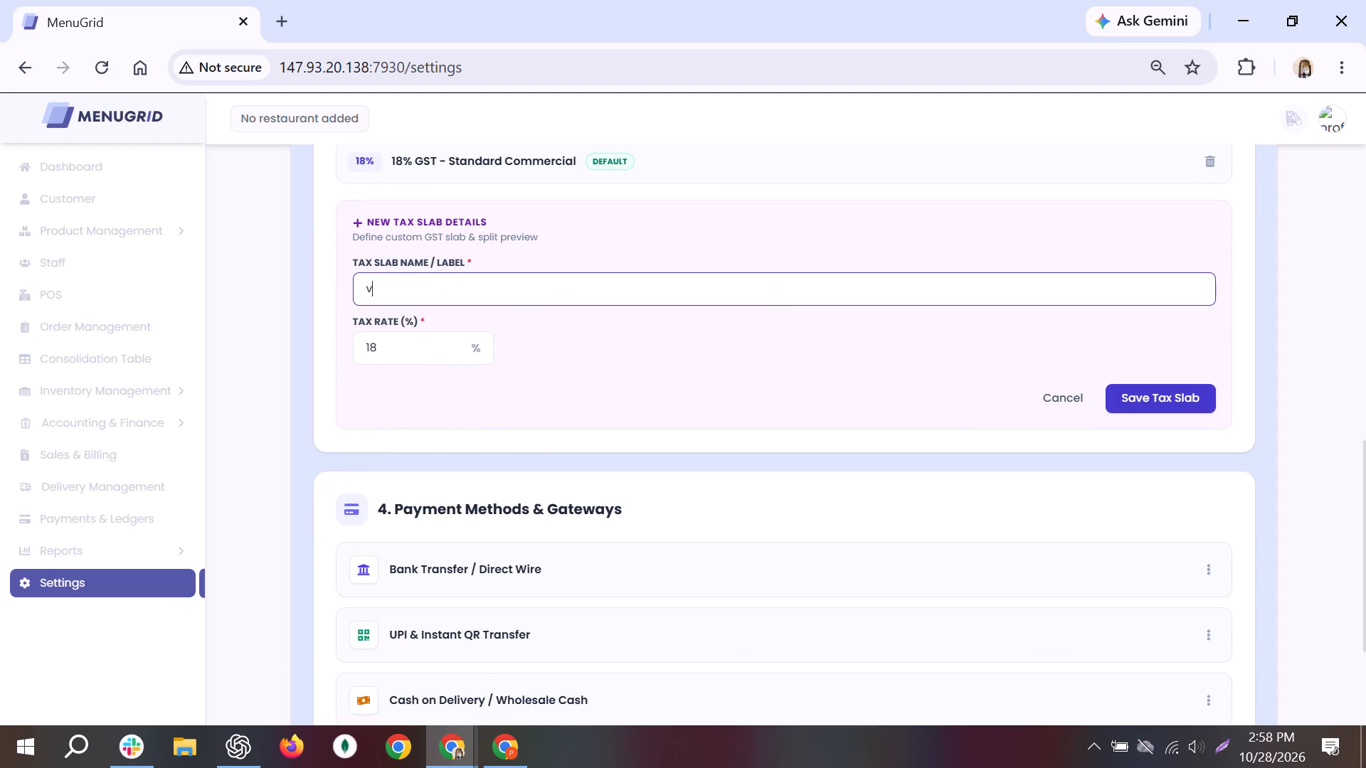
{"action": "key", "text": "equal"}
{"action": "key", "text": "BackSpace"}
{"action": "key", "text": "BackSpace"}
{"action": "key", "text": "BackSpace"}
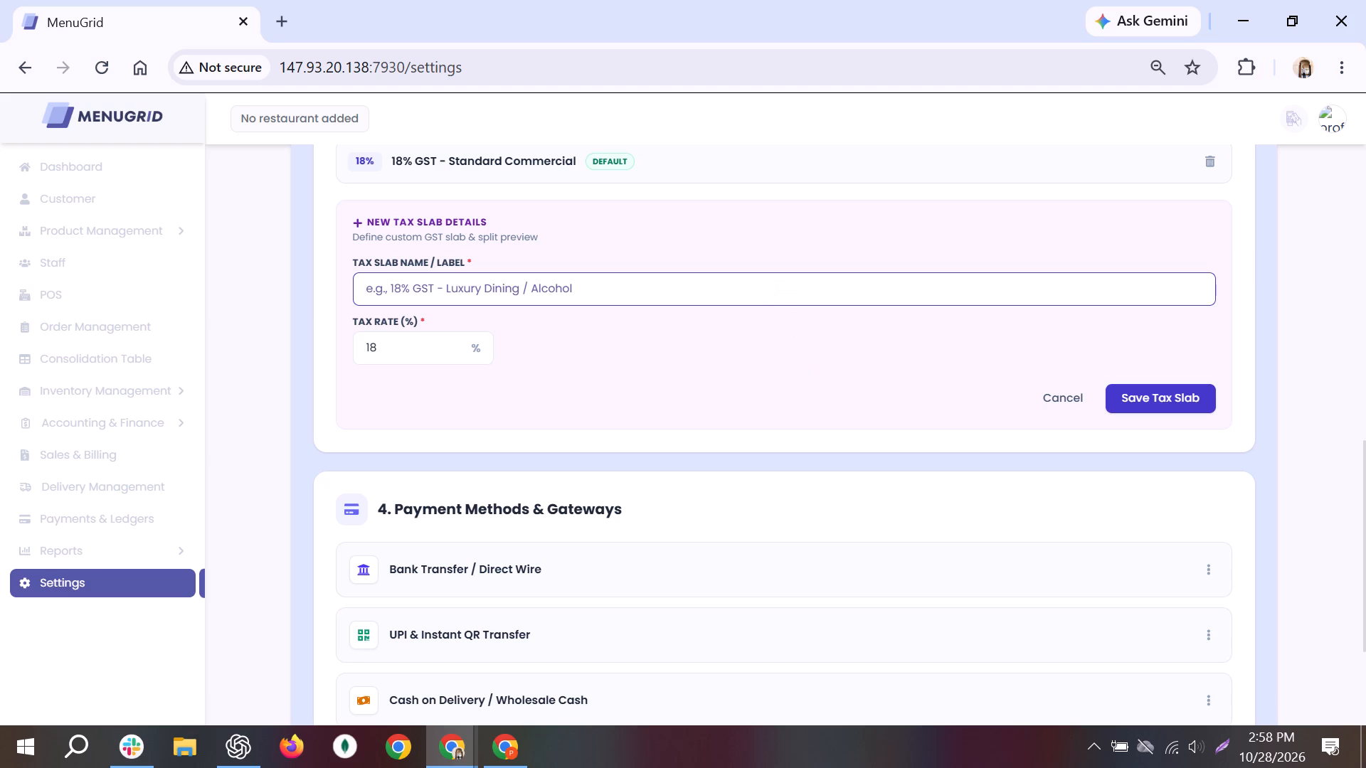
{"action": "key", "text": "BackSpace"}
{"action": "key", "text": "ctrl+v"}
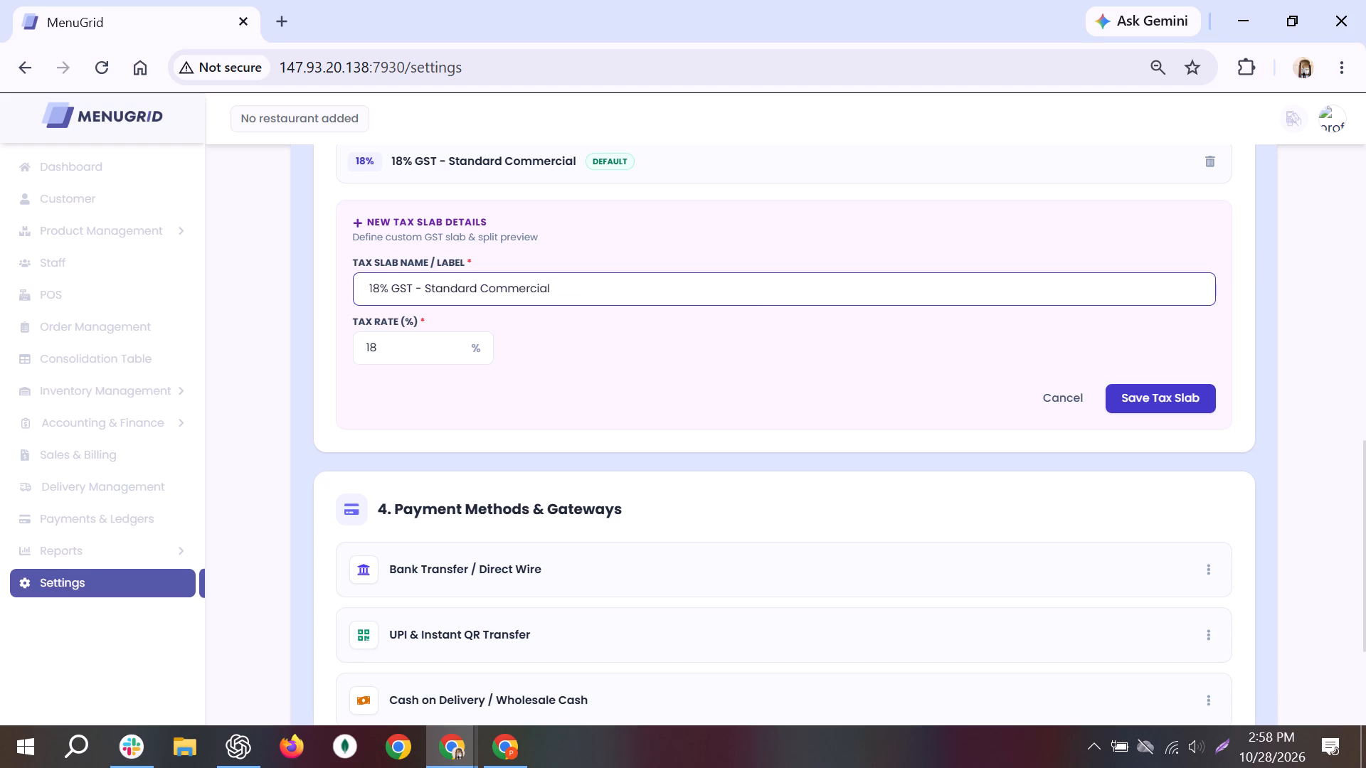
{"action": "left_click", "coordinate": [1191, 398]}
{"action": "scroll", "coordinate": [1191, 398], "scroll_direction": "up", "scroll_amount": 1}
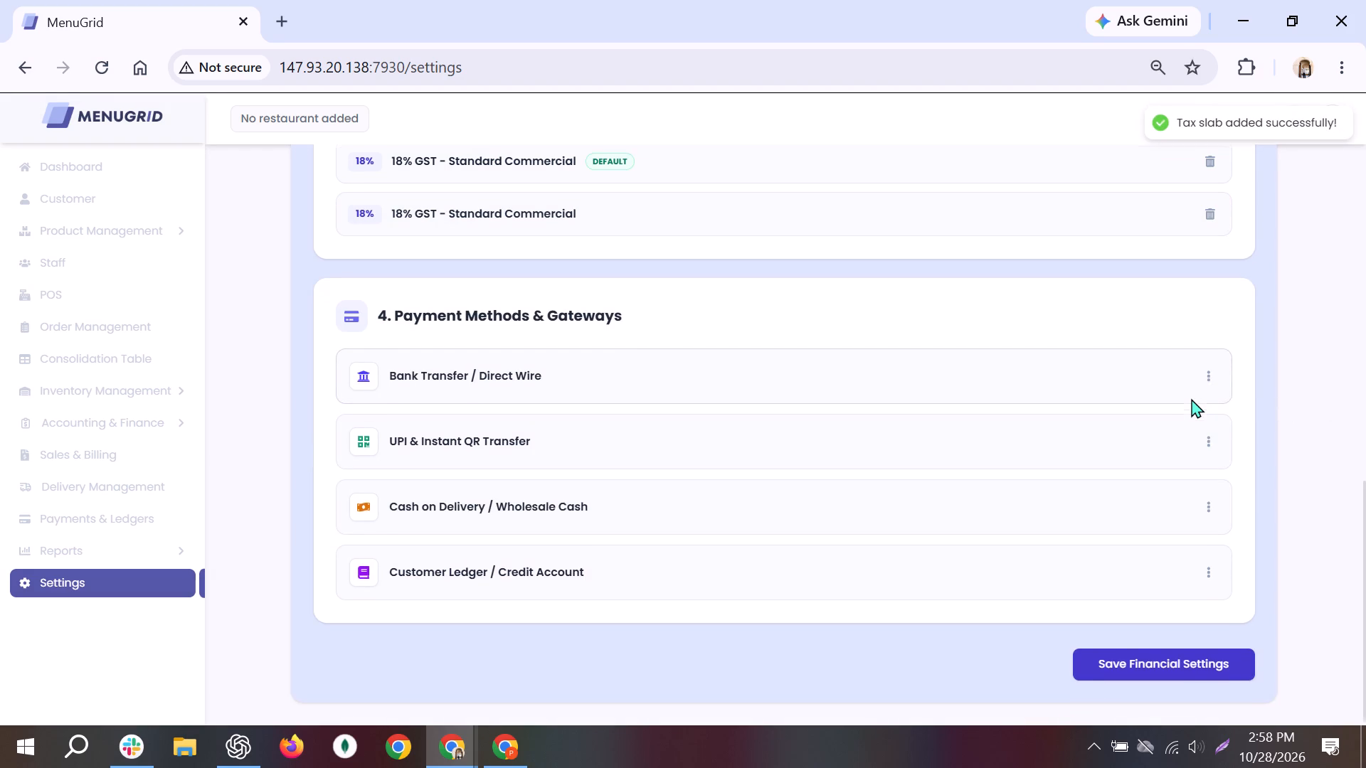
{"action": "scroll", "coordinate": [1191, 398], "scroll_direction": "up", "scroll_amount": 1}
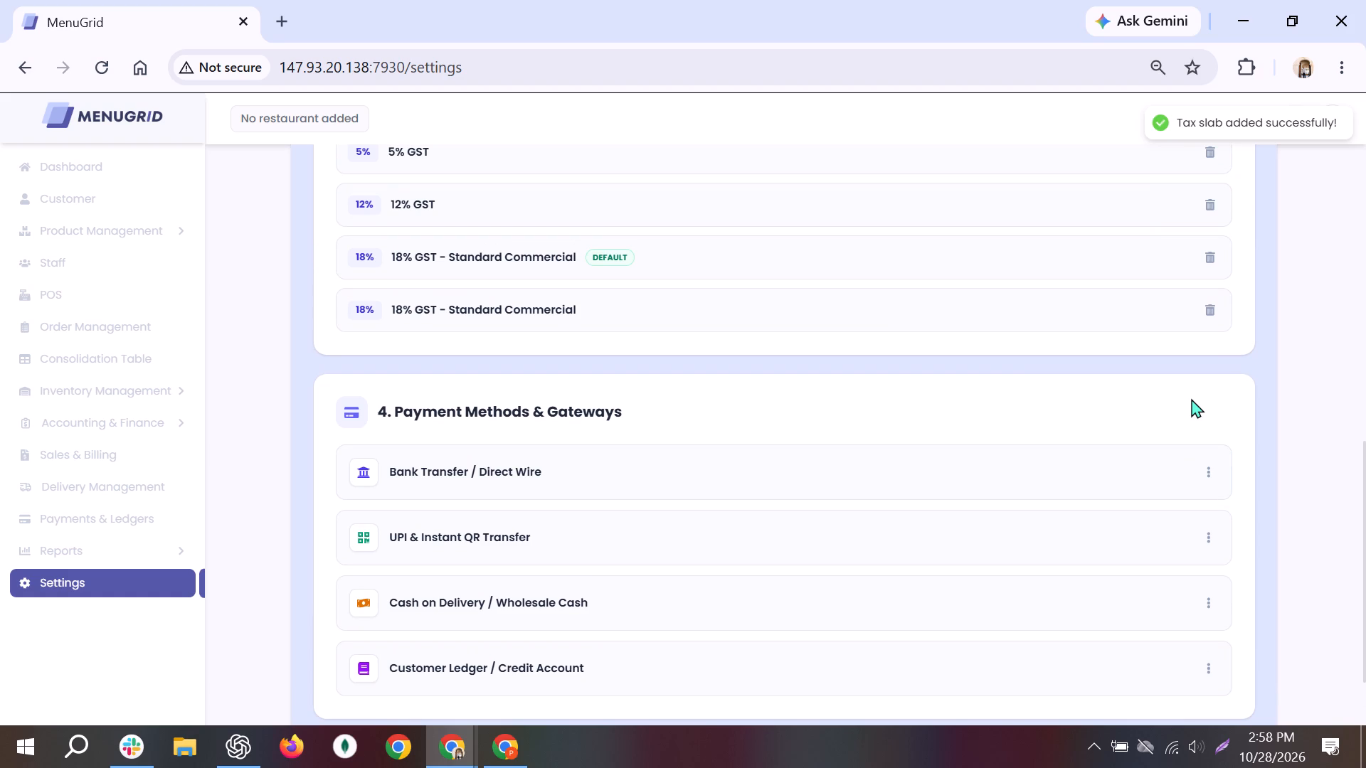
{"action": "scroll", "coordinate": [1191, 398], "scroll_direction": "up", "scroll_amount": 2}
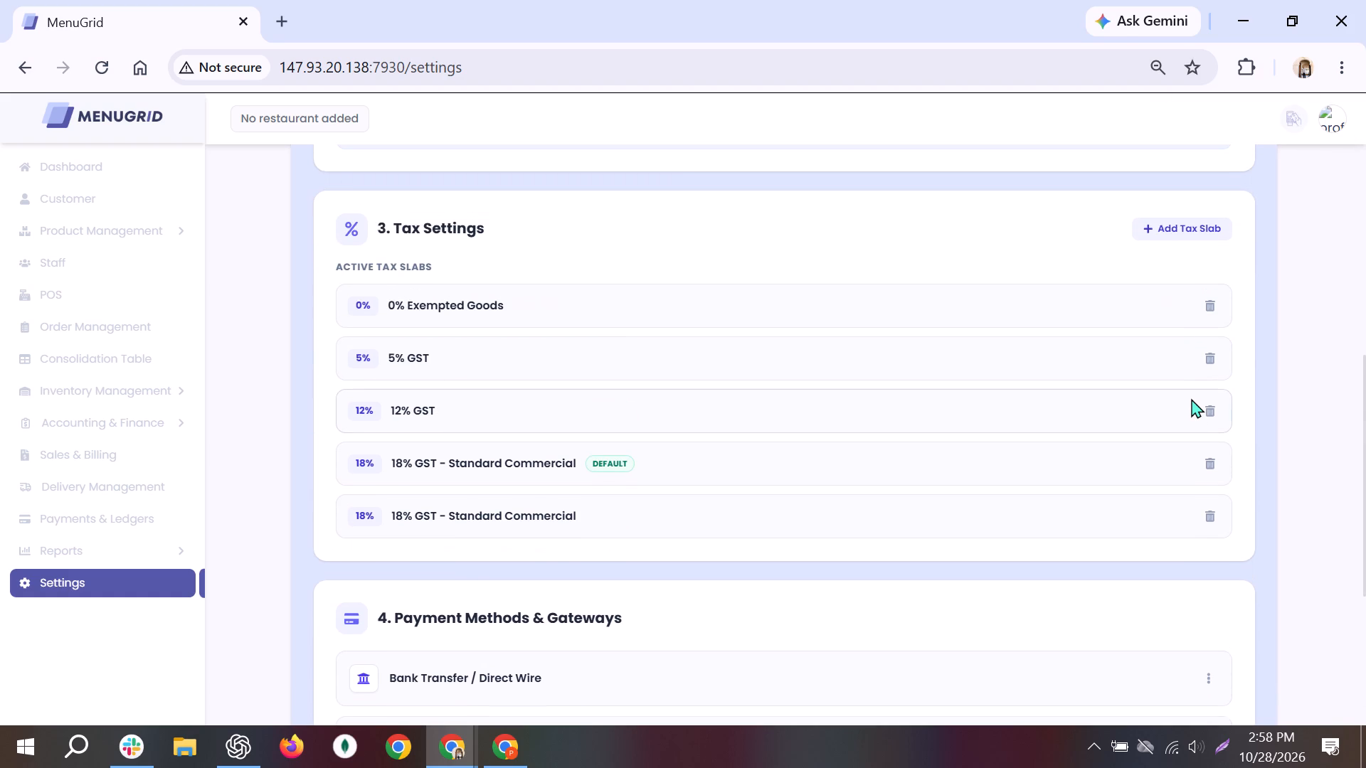
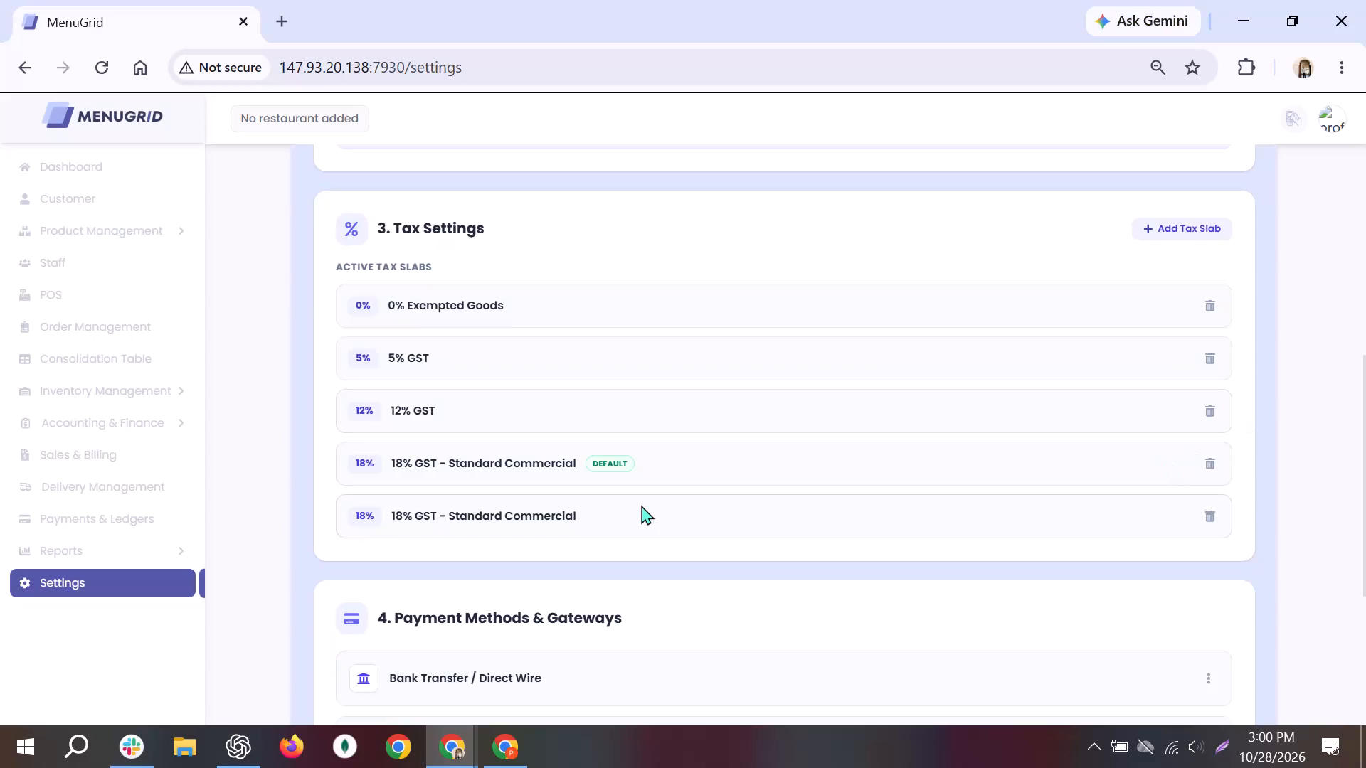
Save the financial settings with the duplicate 18% GST - Standard Commercial tax slab included.
{"action": "scroll", "coordinate": [641, 505], "scroll_direction": "down", "scroll_amount": 5}
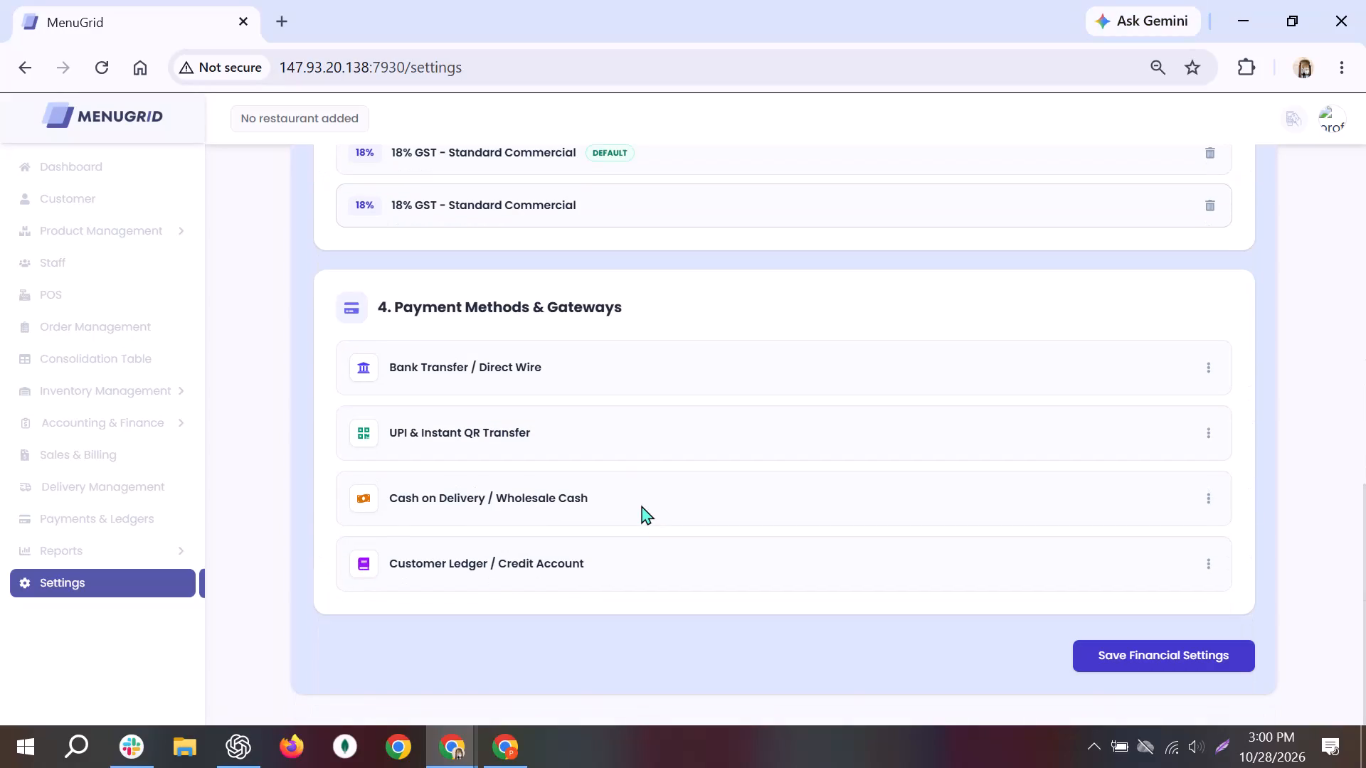
{"action": "scroll", "coordinate": [641, 505], "scroll_direction": "down", "scroll_amount": 1}
{"action": "left_click", "coordinate": [641, 383]}
{"action": "left_click", "coordinate": [1170, 663]}
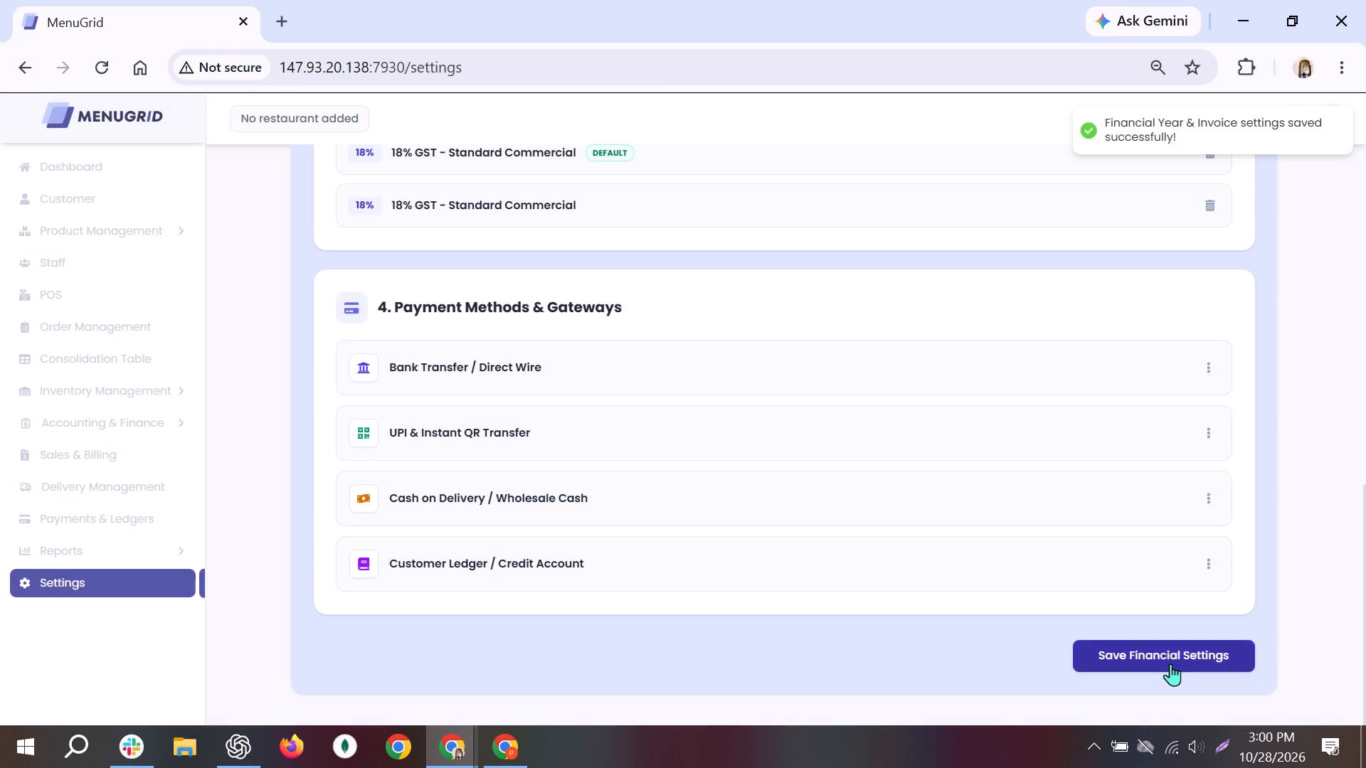
Save the financial settings a second time without editing any field, and return to the start of the Financial Year section.
{"action": "scroll", "coordinate": [1170, 663], "scroll_direction": "up", "scroll_amount": 2}
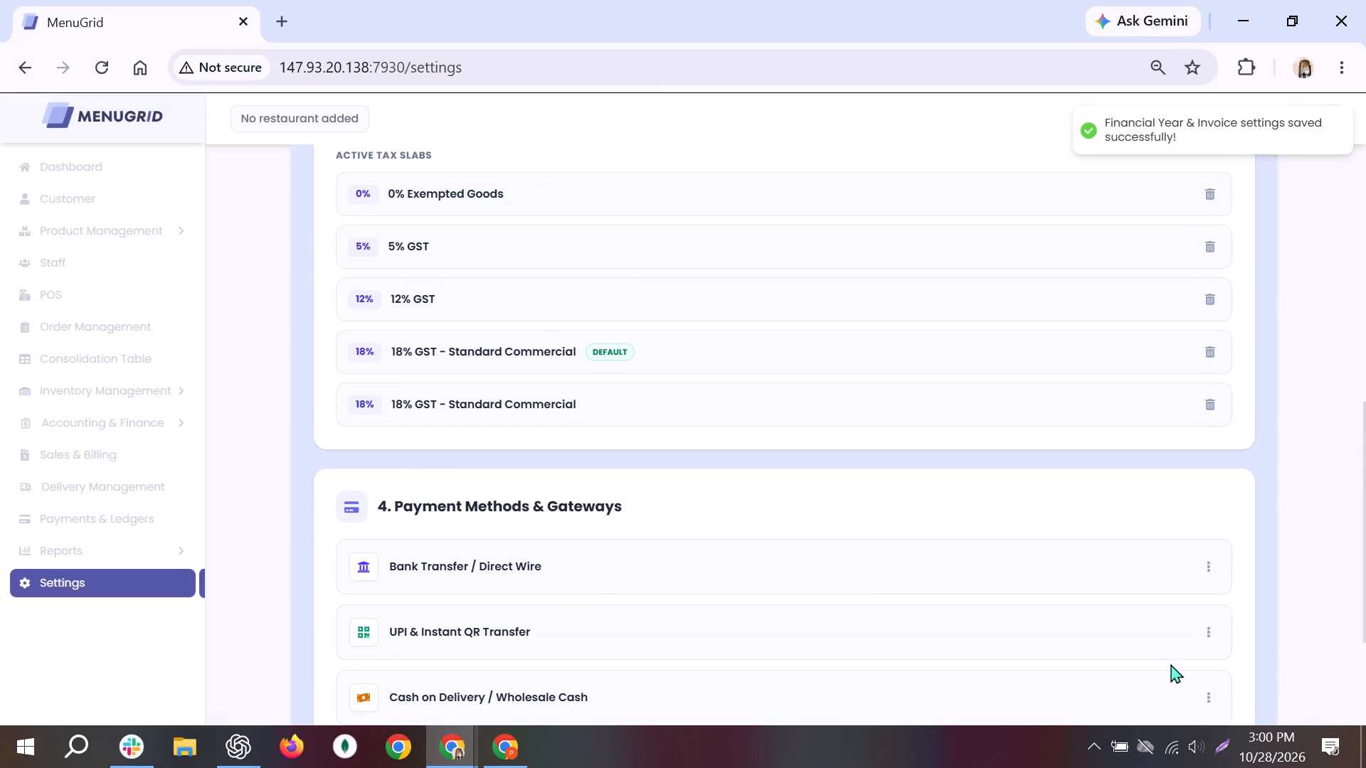
{"action": "scroll", "coordinate": [1170, 663], "scroll_direction": "up", "scroll_amount": 8}
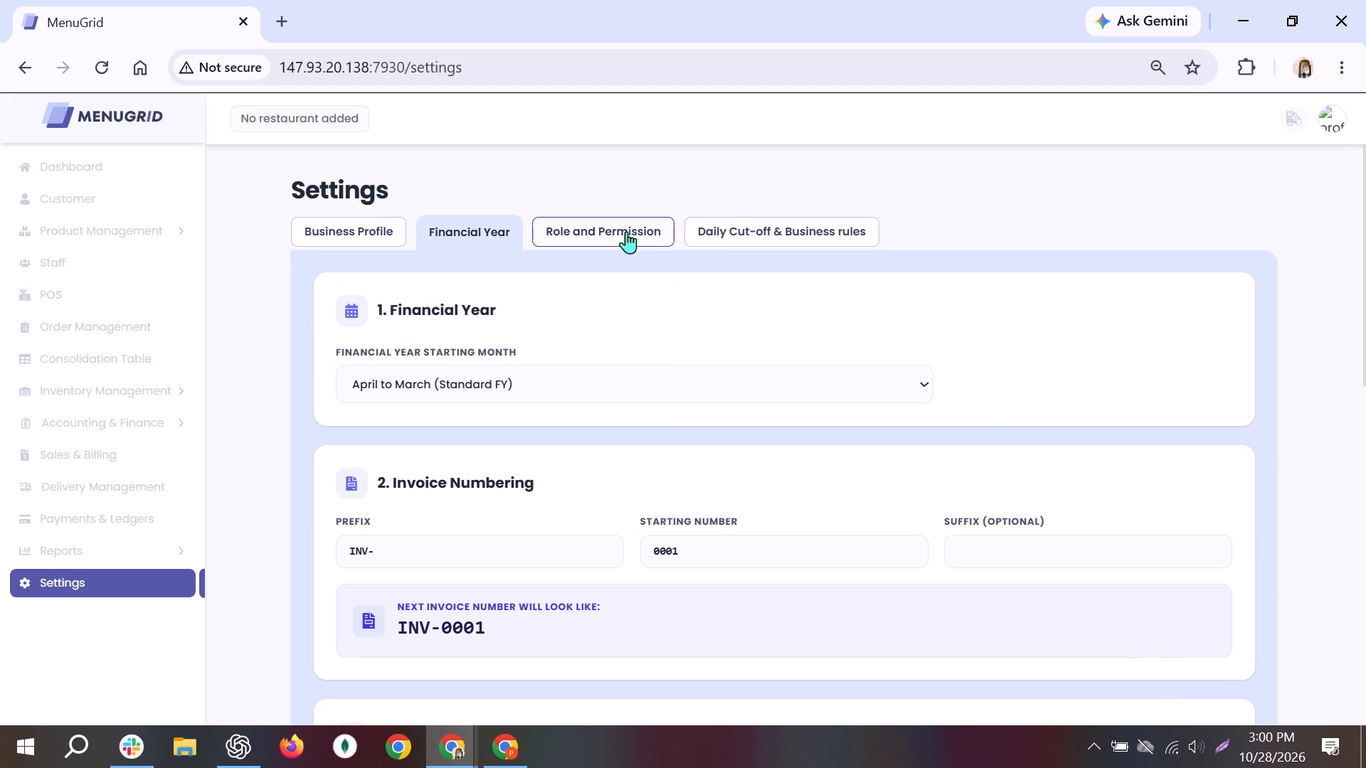
{"action": "scroll", "coordinate": [1197, 645], "scroll_direction": "down", "scroll_amount": 20}
{"action": "scroll", "coordinate": [1197, 645], "scroll_direction": "down", "scroll_amount": 3}
{"action": "left_click", "coordinate": [1192, 661]}
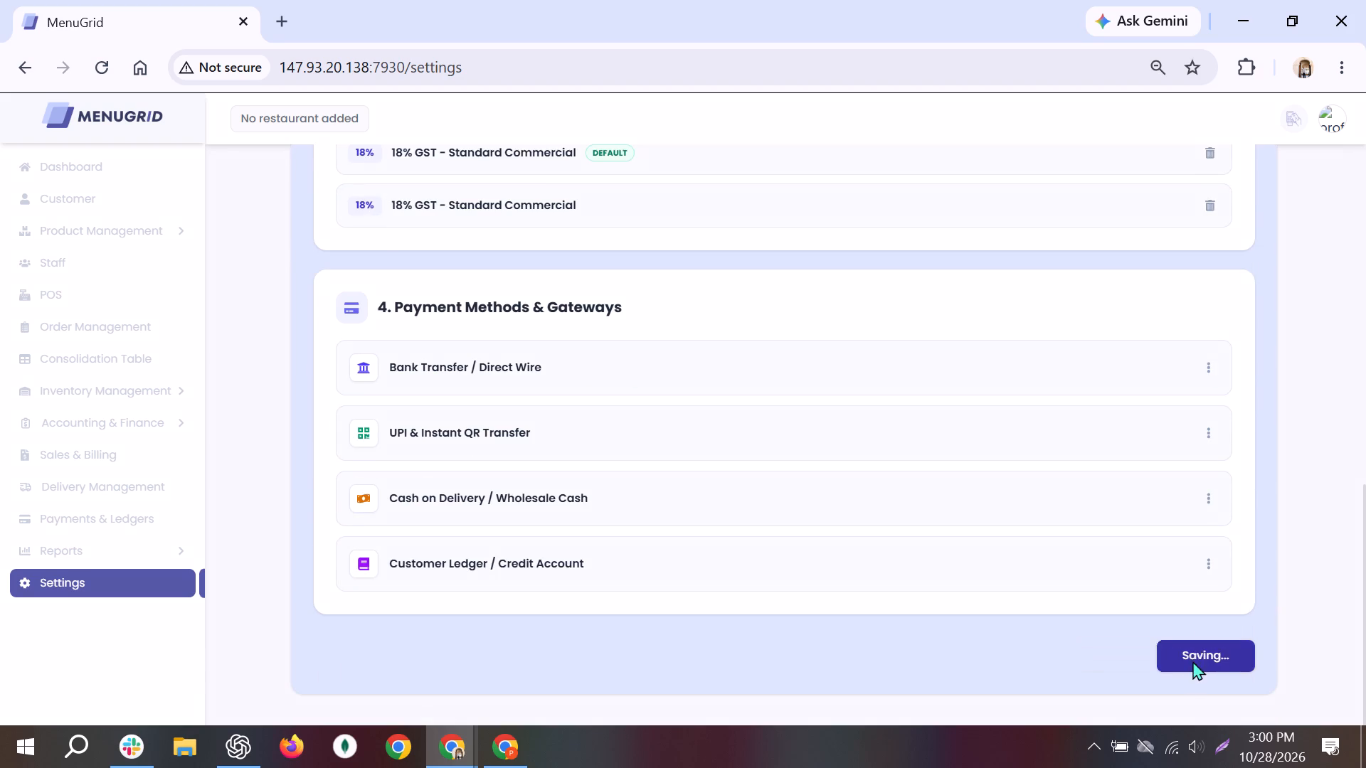
{"action": "scroll", "coordinate": [958, 424], "scroll_direction": "up", "scroll_amount": 3}
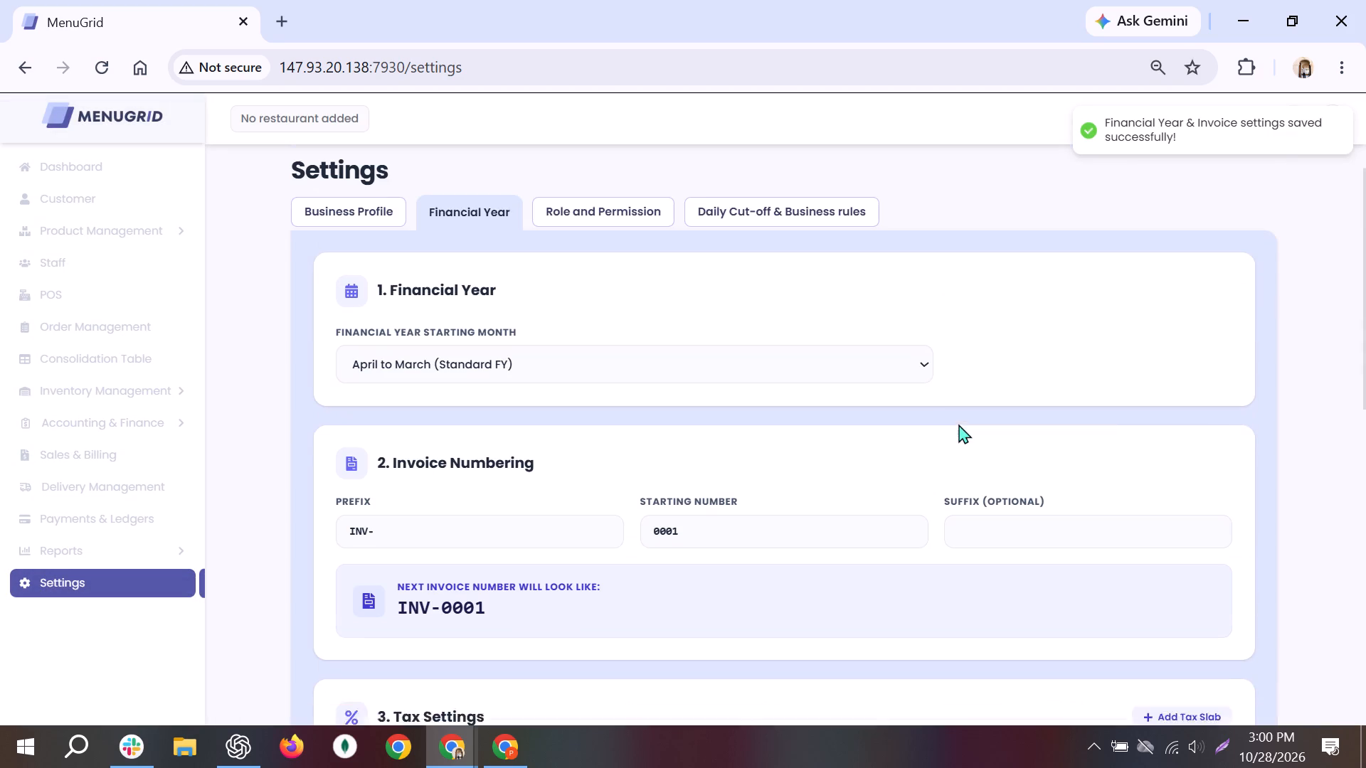
{"action": "scroll", "coordinate": [958, 424], "scroll_direction": "up", "scroll_amount": 9}
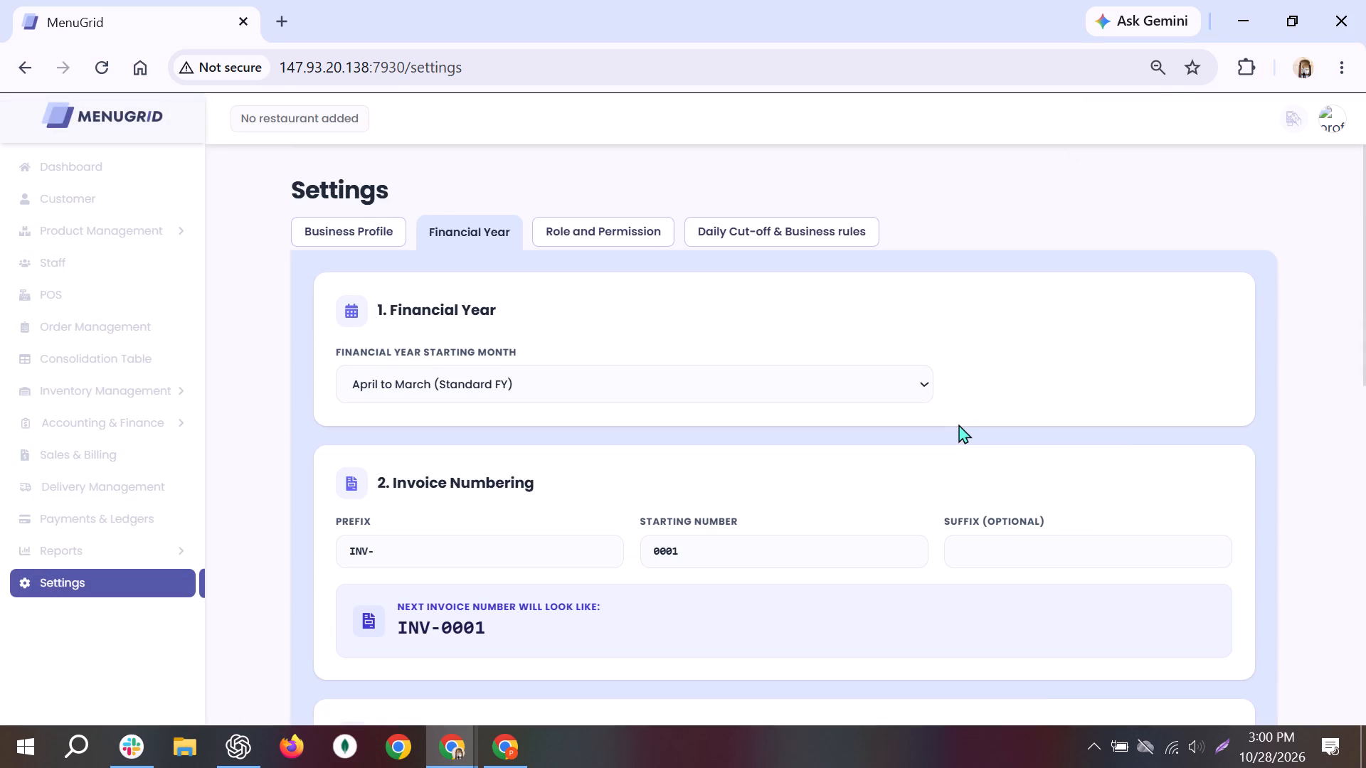
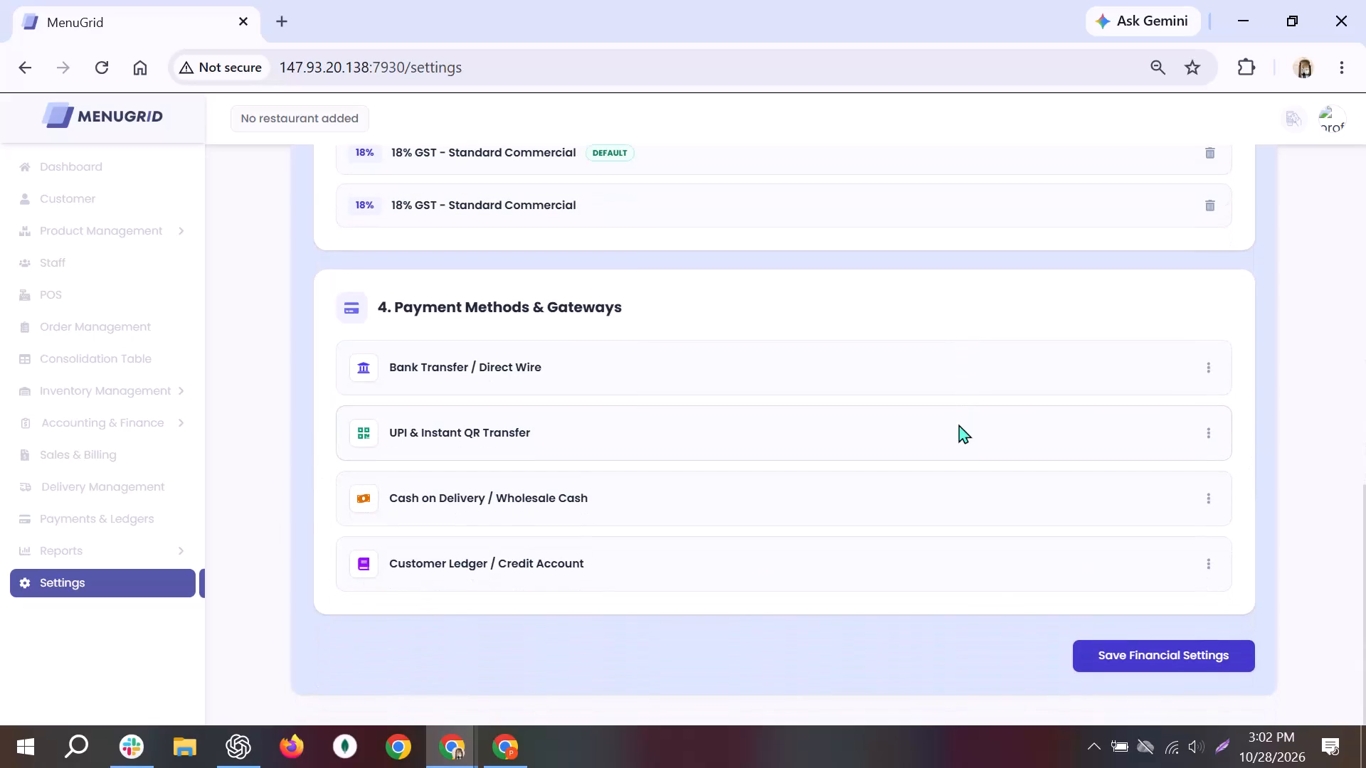
Switch the financial year starting month through January to December and July to June, ending on October to September.
{"action": "scroll", "coordinate": [958, 424], "scroll_direction": "up", "scroll_amount": 17}
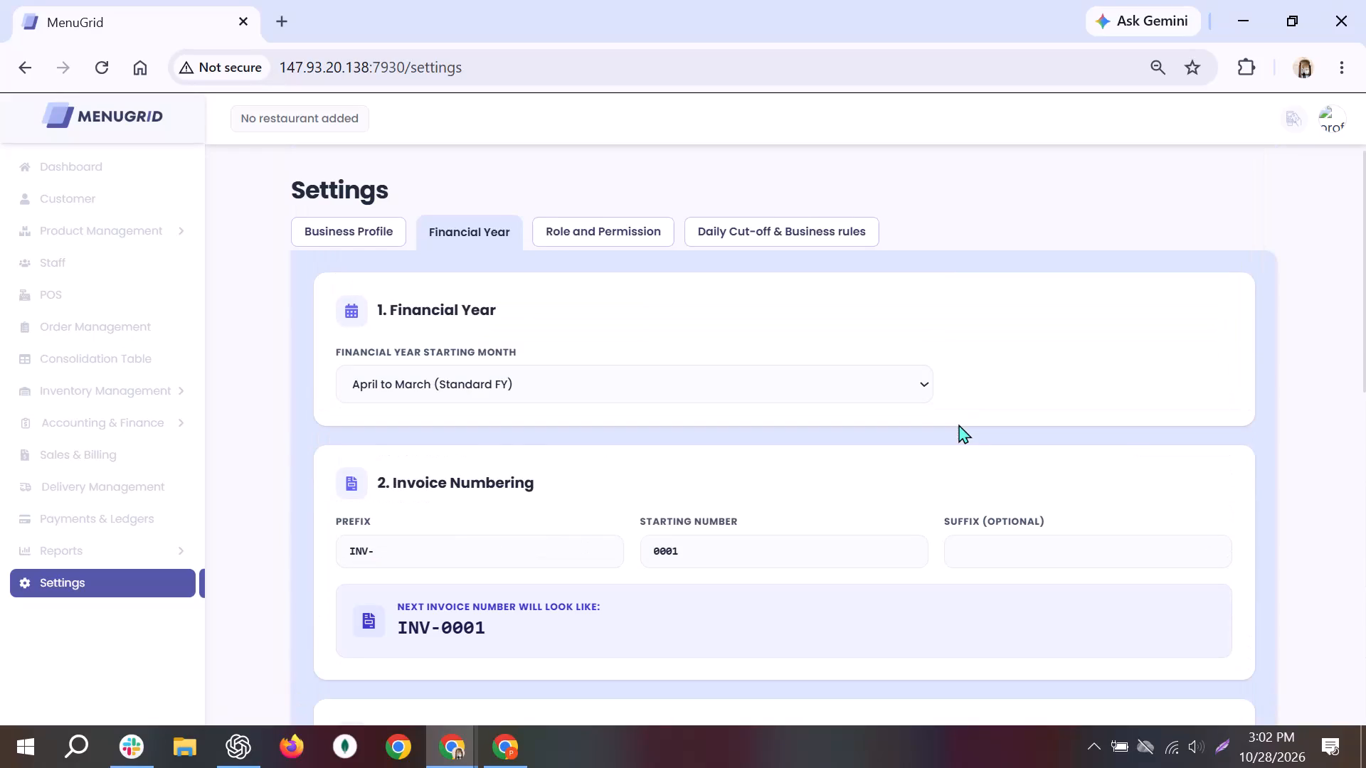
{"action": "left_click", "coordinate": [901, 392]}
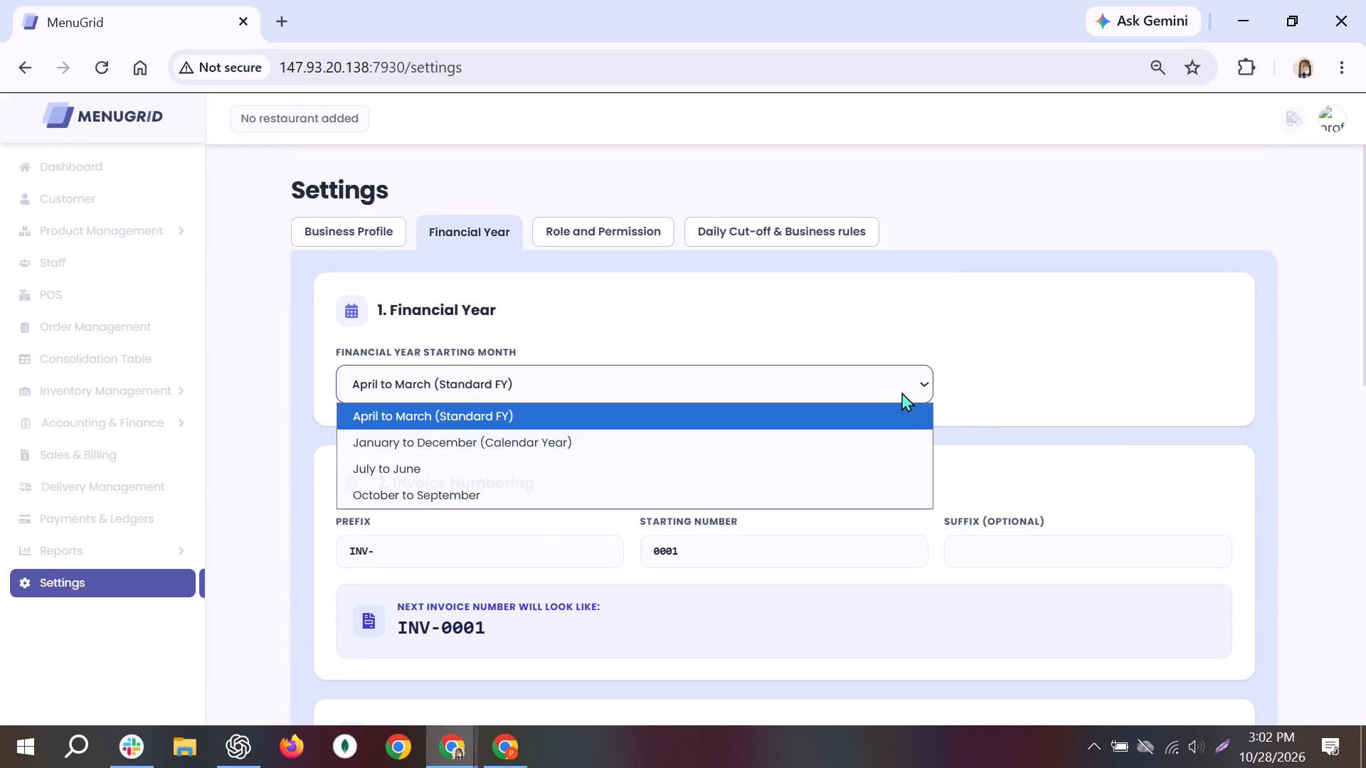
{"action": "left_click", "coordinate": [845, 437]}
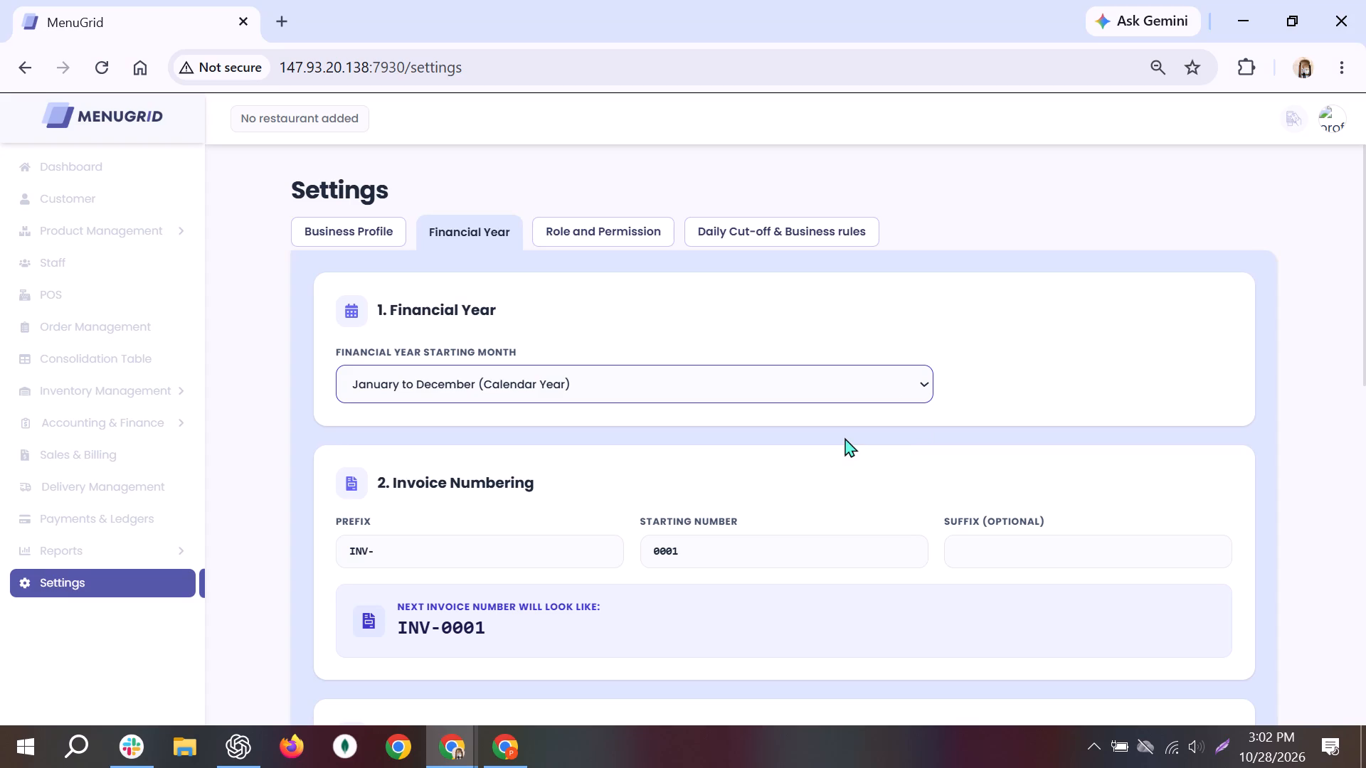
{"action": "left_click", "coordinate": [799, 394]}
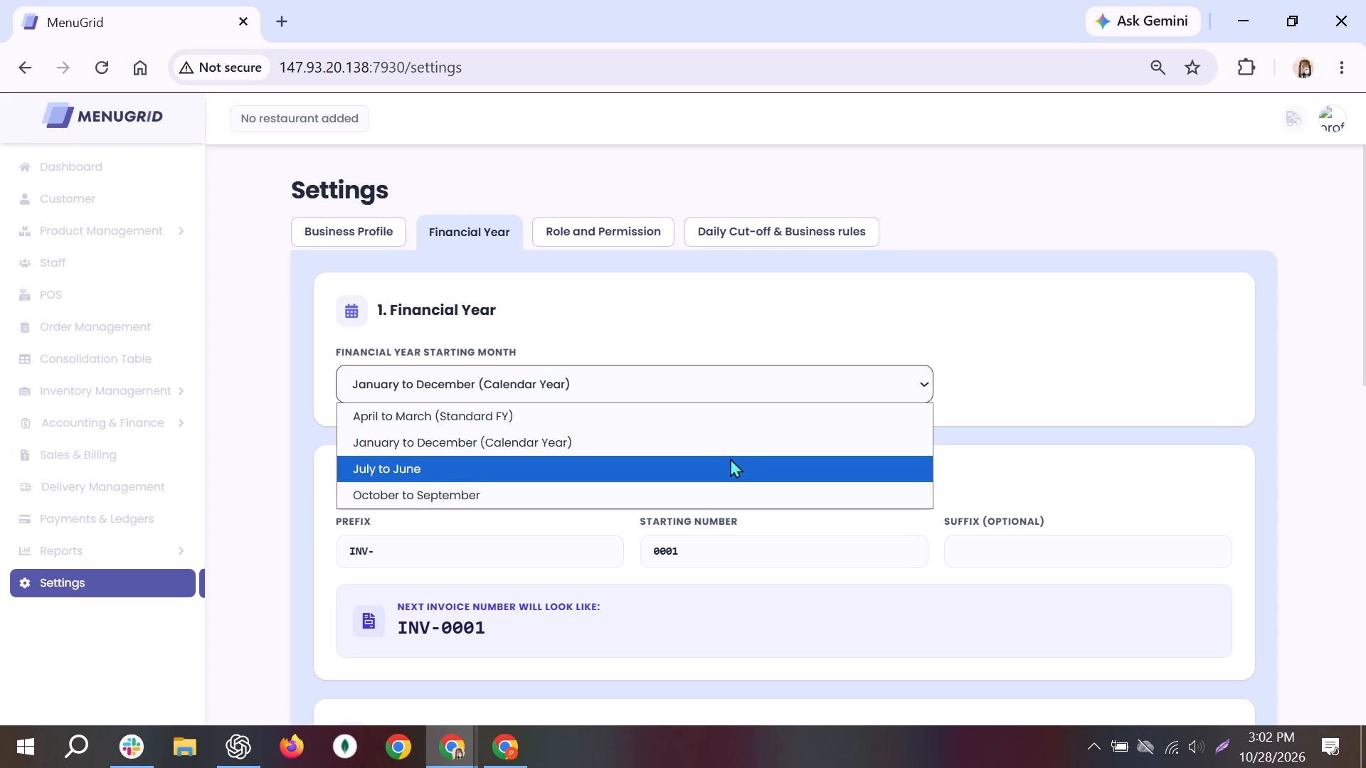
{"action": "left_click", "coordinate": [730, 458]}
{"action": "left_click", "coordinate": [707, 395]}
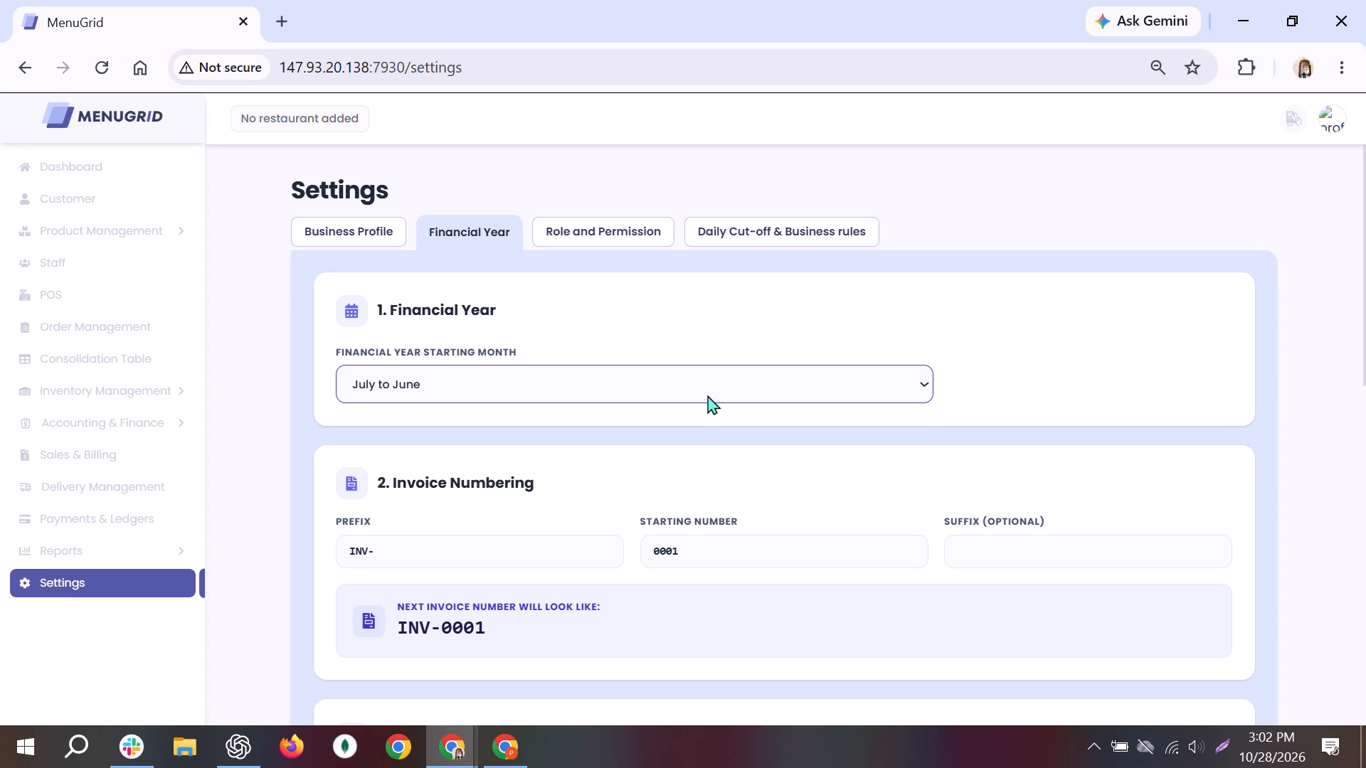
{"action": "left_click", "coordinate": [618, 493]}
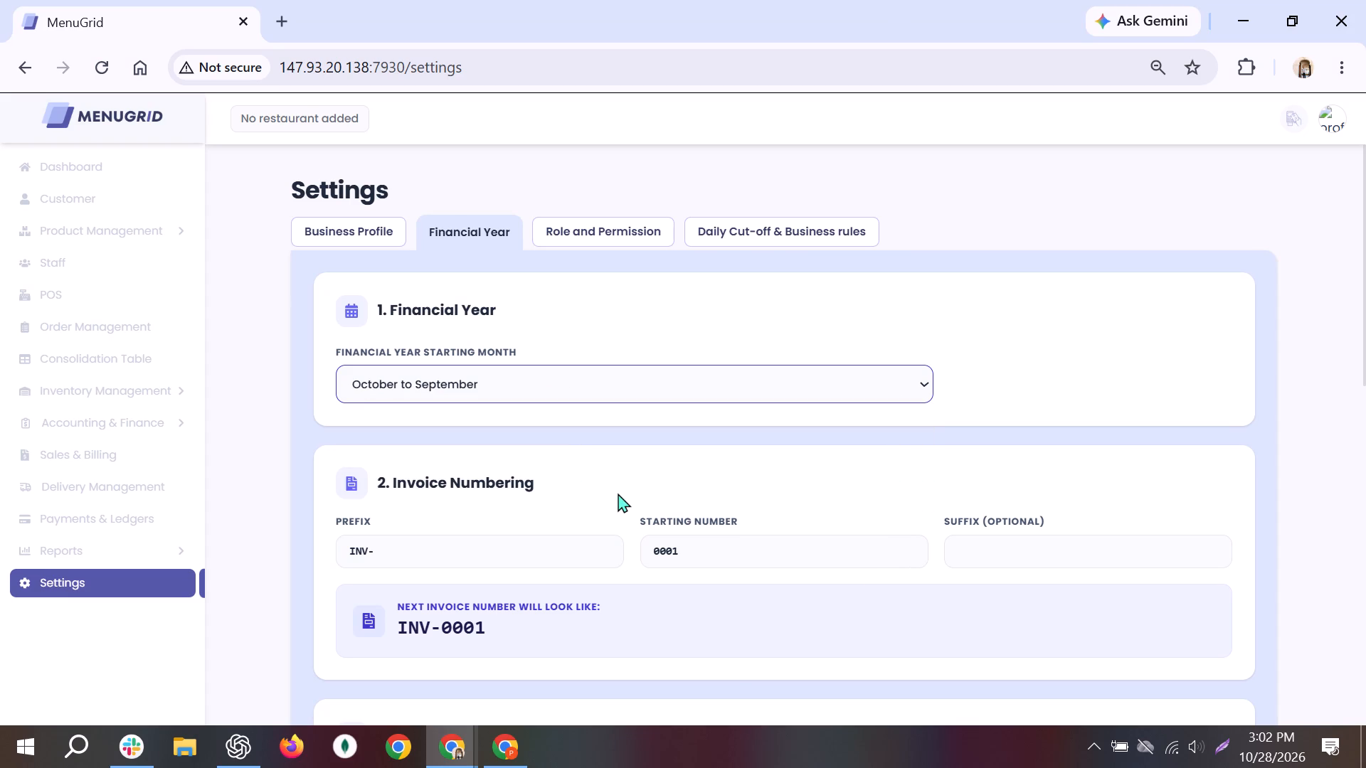
Replace the invoice numbering prefix with six blank spaces.
{"action": "left_click", "coordinate": [543, 545]}
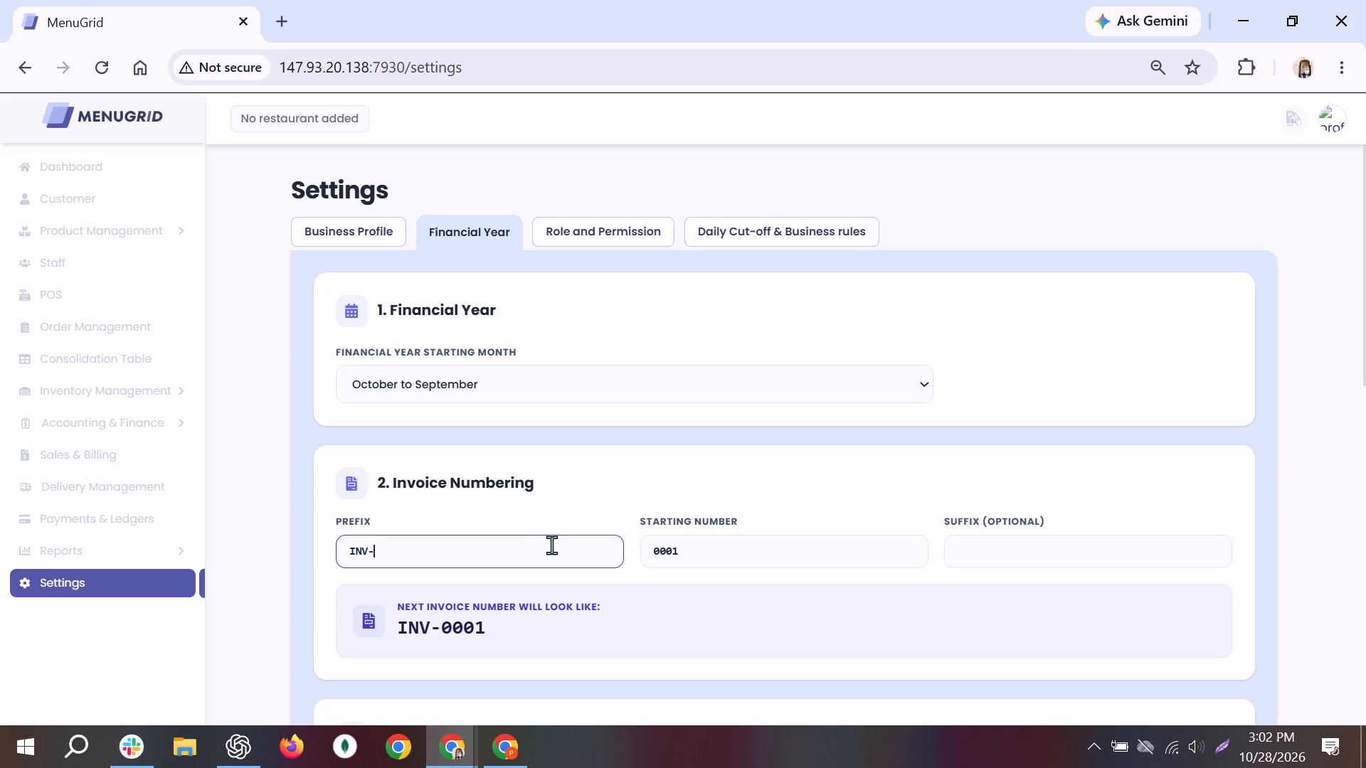
{"action": "triple_click", "coordinate": [551, 545]}
{"action": "key", "text": "BackSpace"}
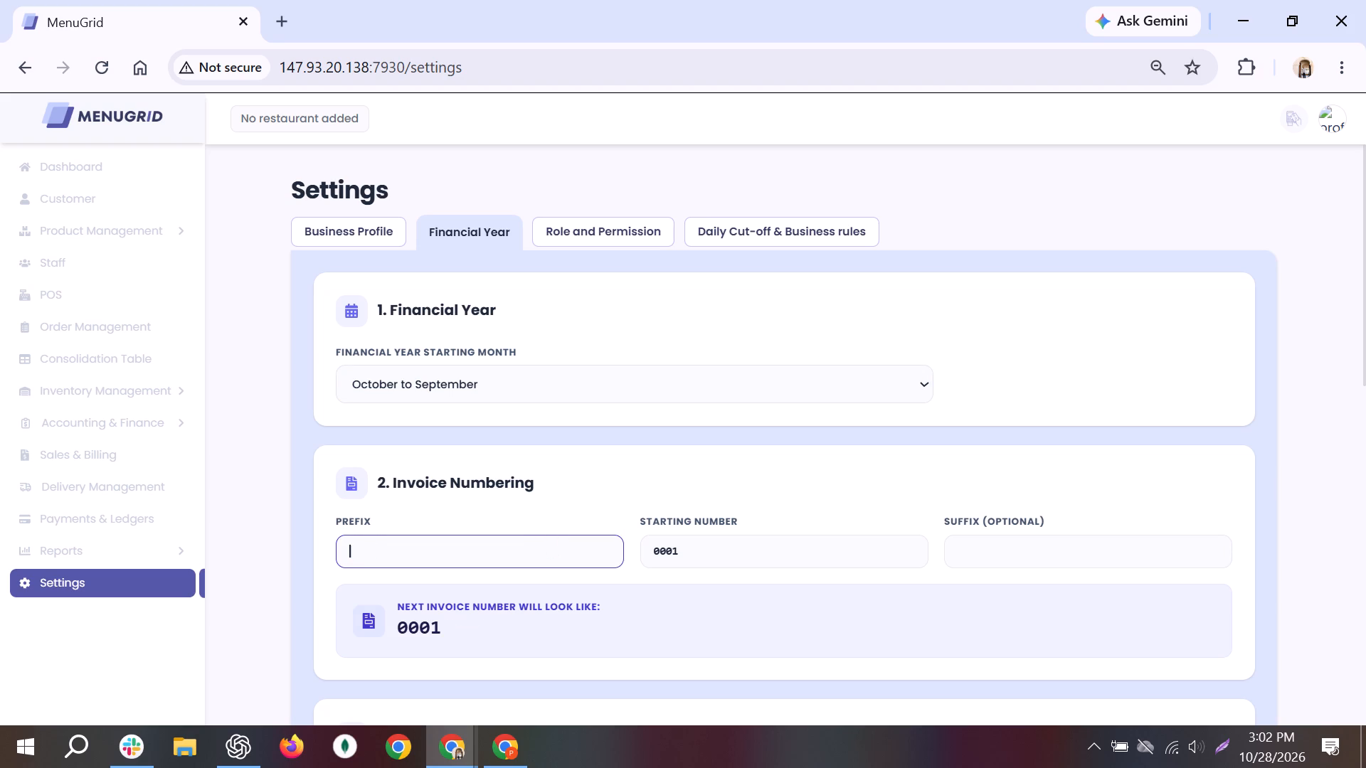
{"action": "key", "text": "space"}
{"action": "key", "text": "space"}
{"action": "key", "text": "space"}
{"action": "key", "text": "space"}
{"action": "key", "text": "space"}
{"action": "key", "text": "space"}
Fill the optional invoice suffix with four blank spaces.
{"action": "left_click", "coordinate": [1067, 531]}
{"action": "left_click", "coordinate": [1071, 553]}
{"action": "key", "text": "space"}
{"action": "key", "text": "space"}
{"action": "key", "text": "space"}
{"action": "key", "text": "space"}
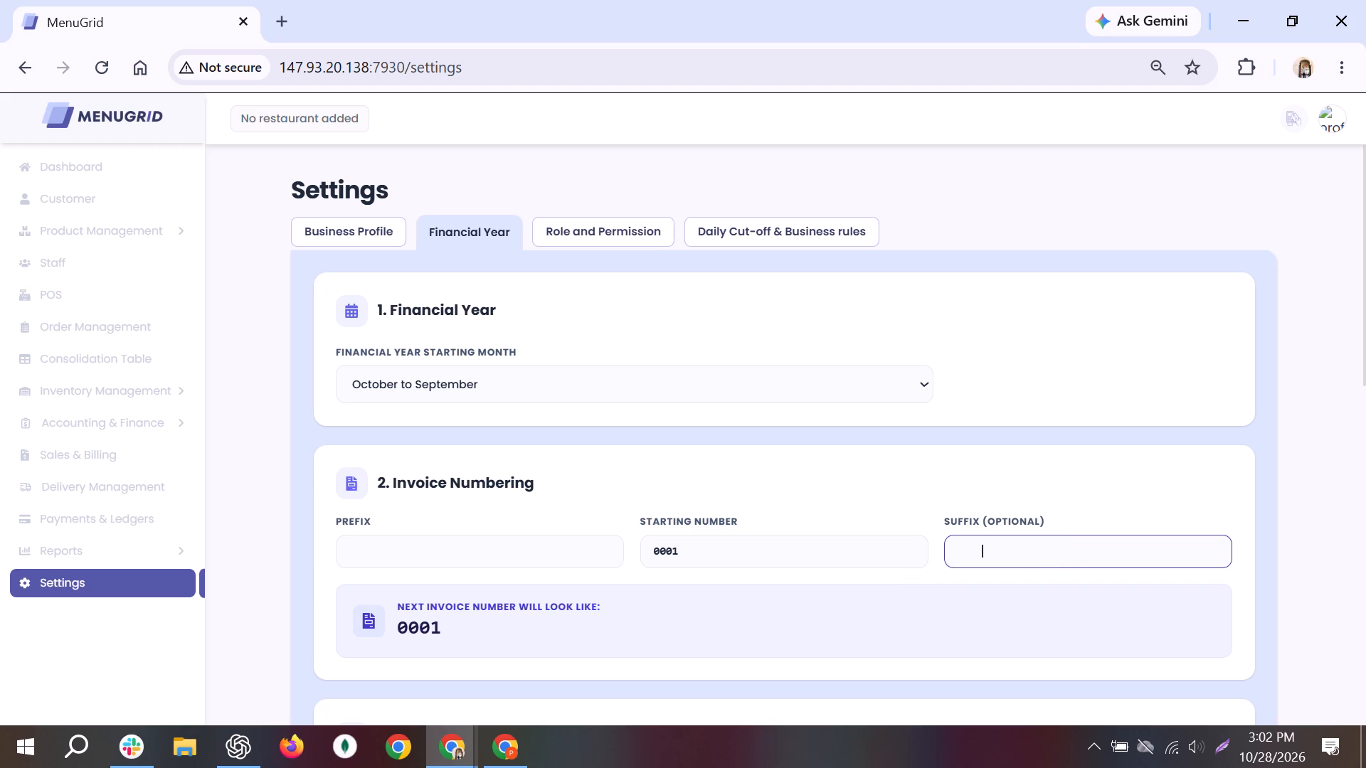
Replace the invoice starting number with four blank spaces.
{"action": "triple_click", "coordinate": [809, 550]}
{"action": "key", "text": "BackSpace"}
{"action": "key", "text": "space"}
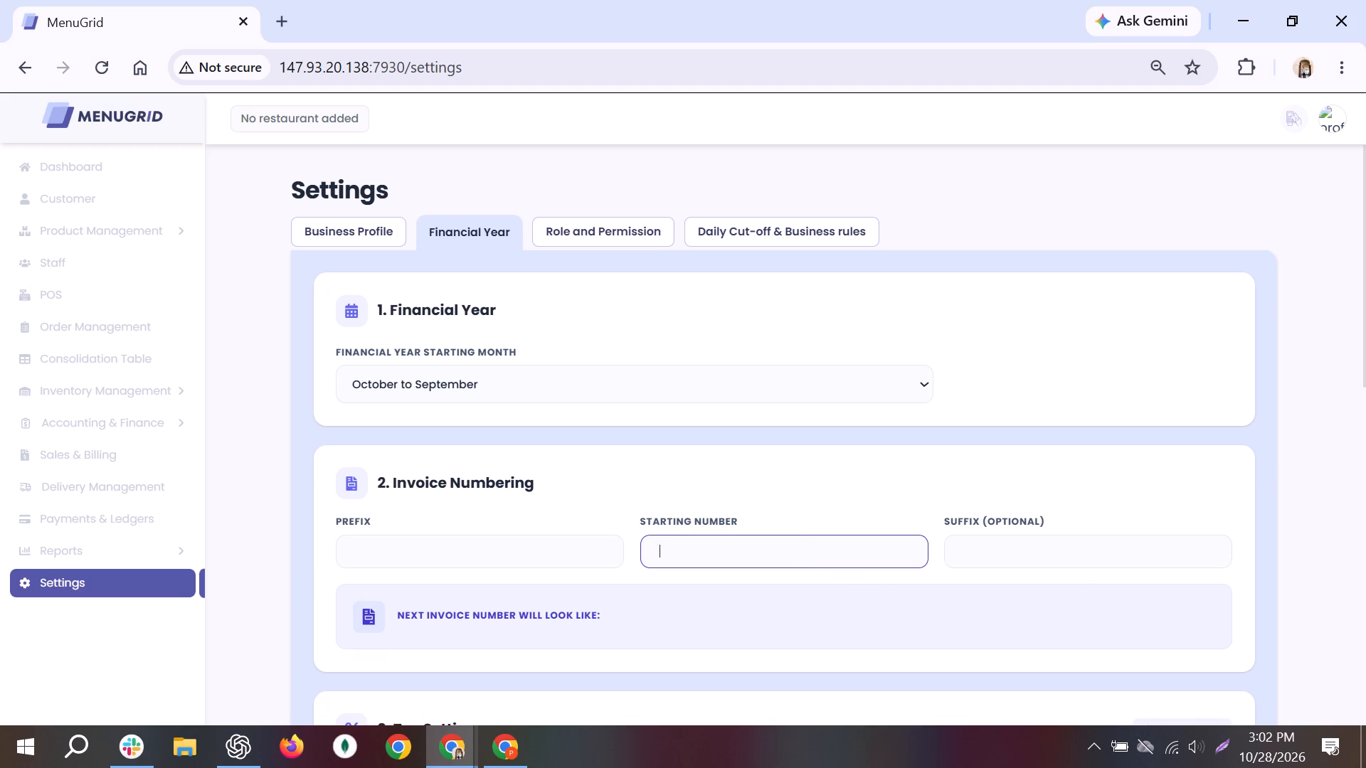
{"action": "key", "text": "space"}
{"action": "key", "text": "space"}
{"action": "key", "text": "space"}
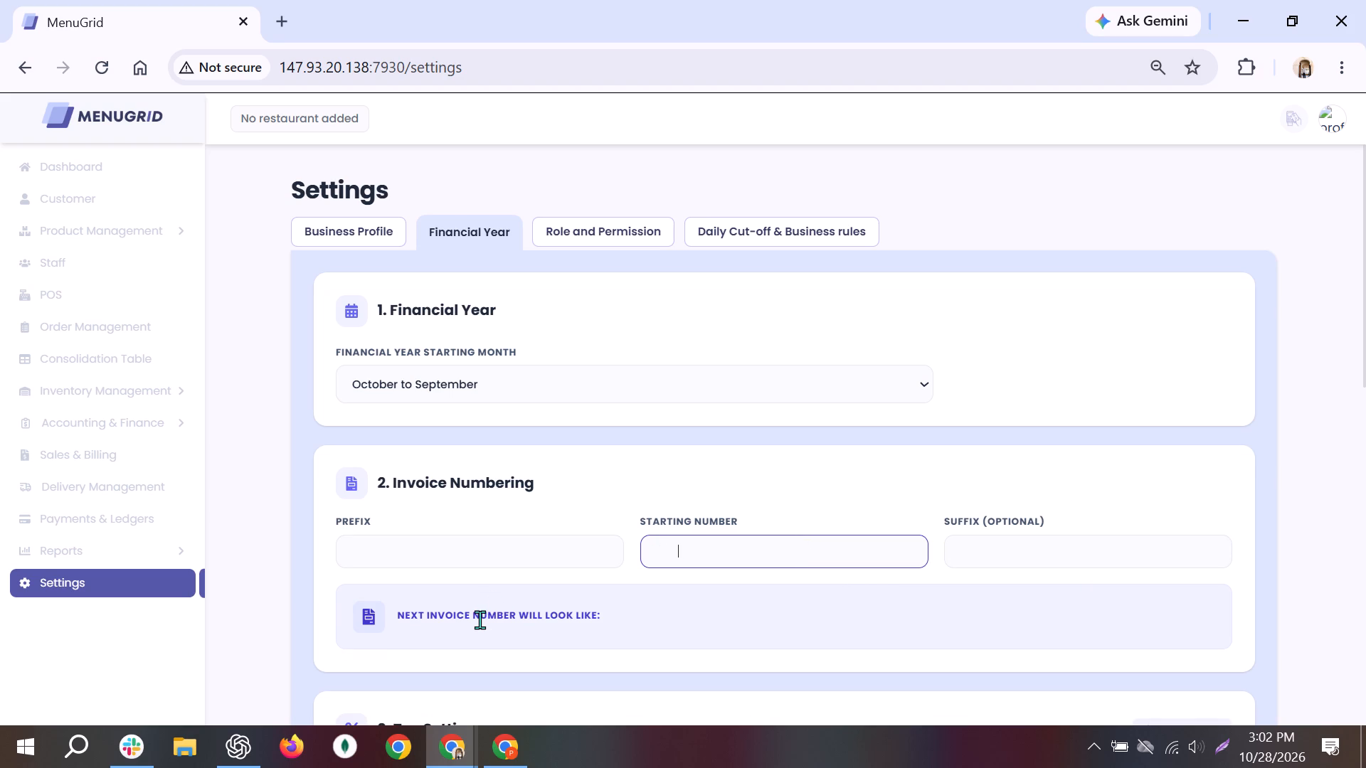
{"action": "left_click", "coordinate": [480, 619]}
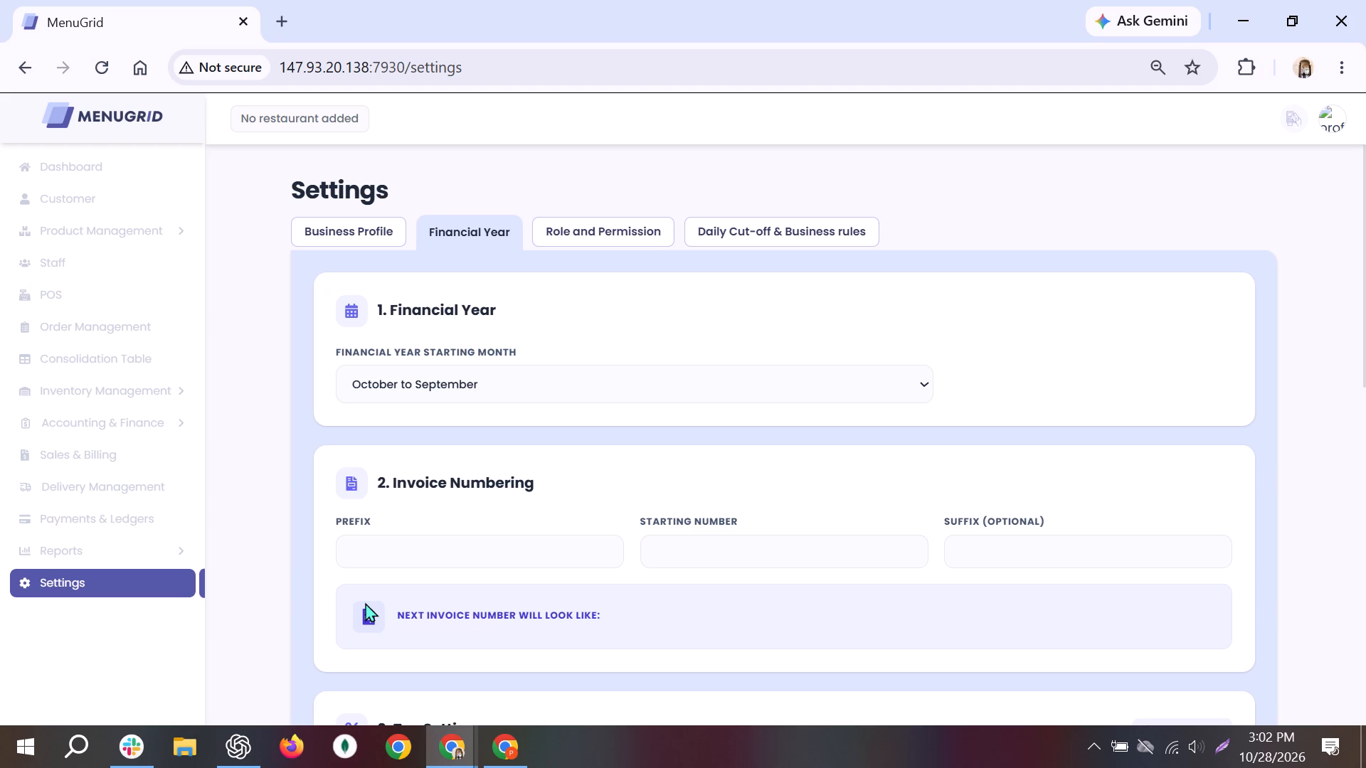
Try letters such as j, JU and N after the blank spaces in the invoice prefix, settling on INV.
{"action": "left_click", "coordinate": [391, 569]}
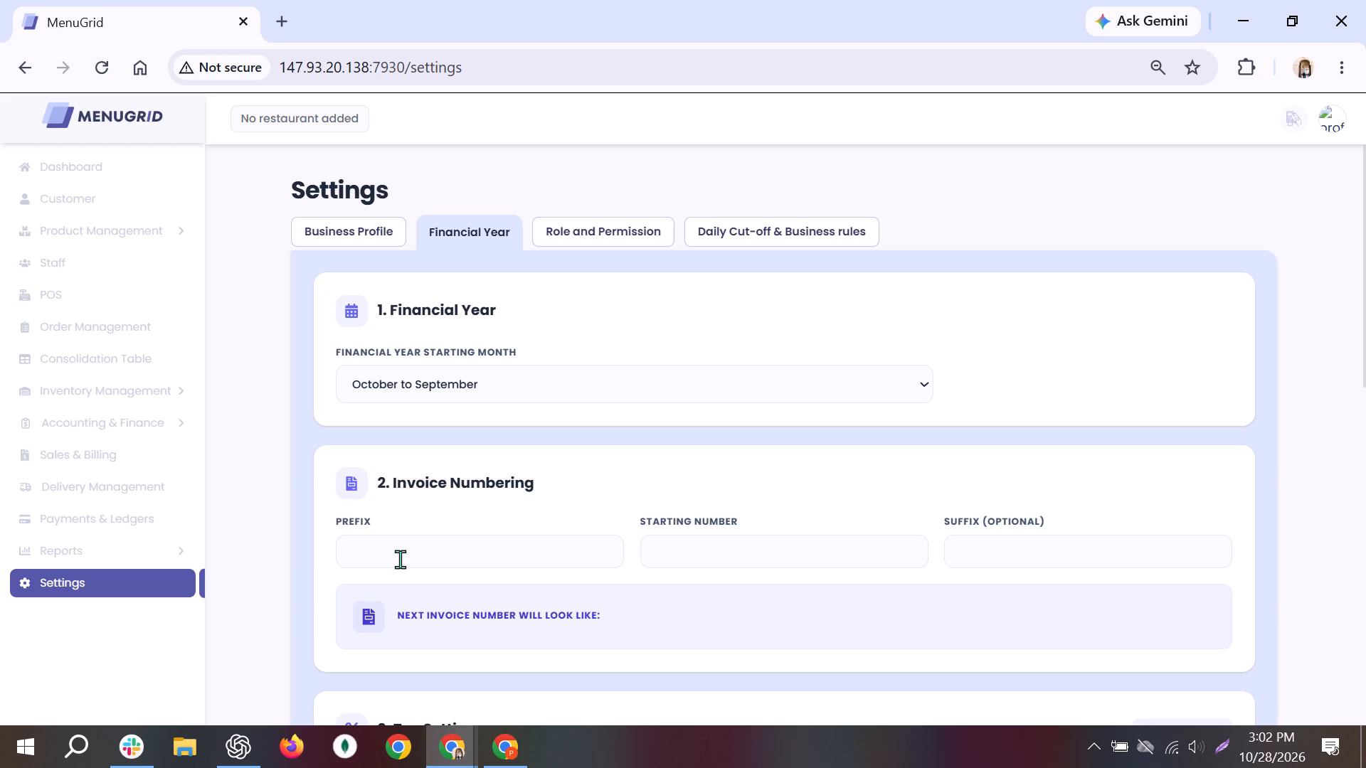
{"action": "left_click", "coordinate": [400, 559]}
{"action": "type", "text": "jj"}
{"action": "key", "text": "BackSpace"}
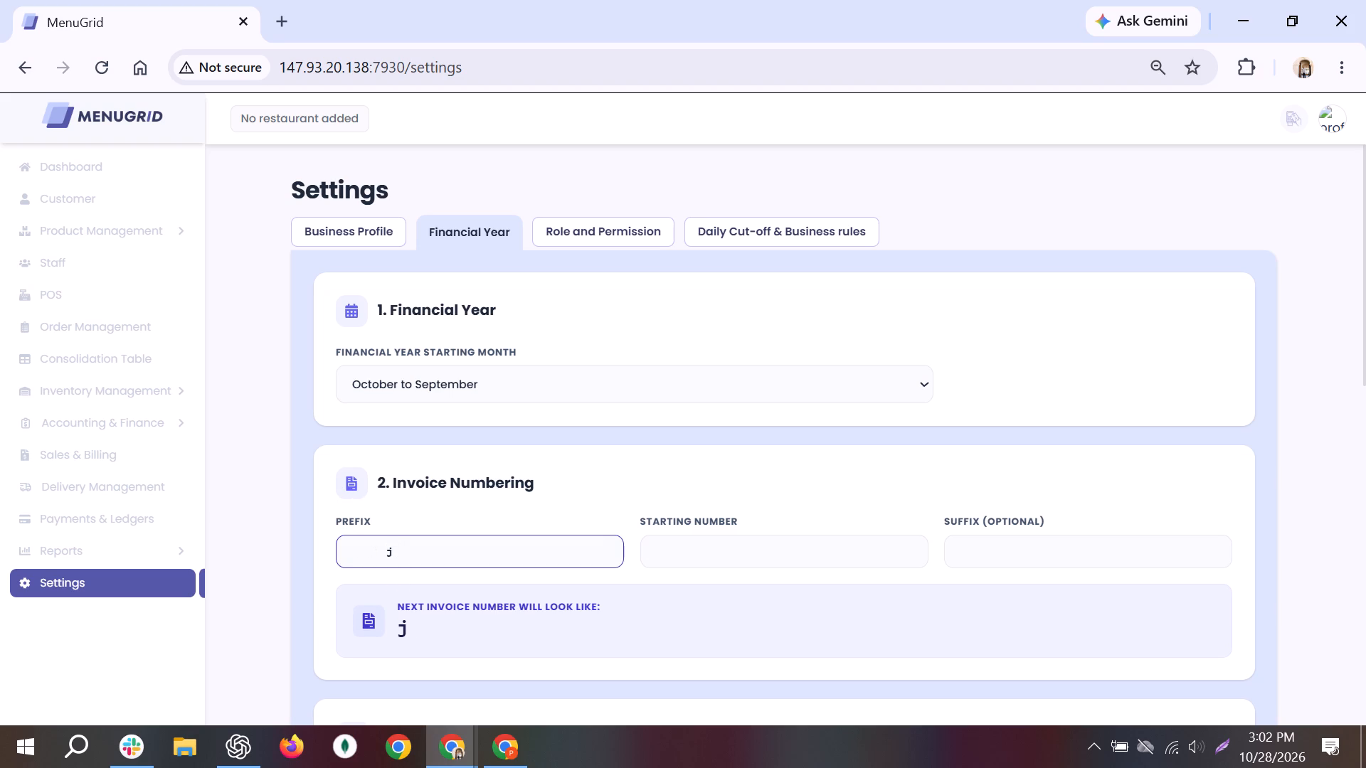
{"action": "key", "text": "BackSpace"}
{"action": "type", "text": "JUK"}
{"action": "key", "text": "BackSpace"}
{"action": "key", "text": "BackSpace"}
{"action": "key", "text": "BackSpace"}
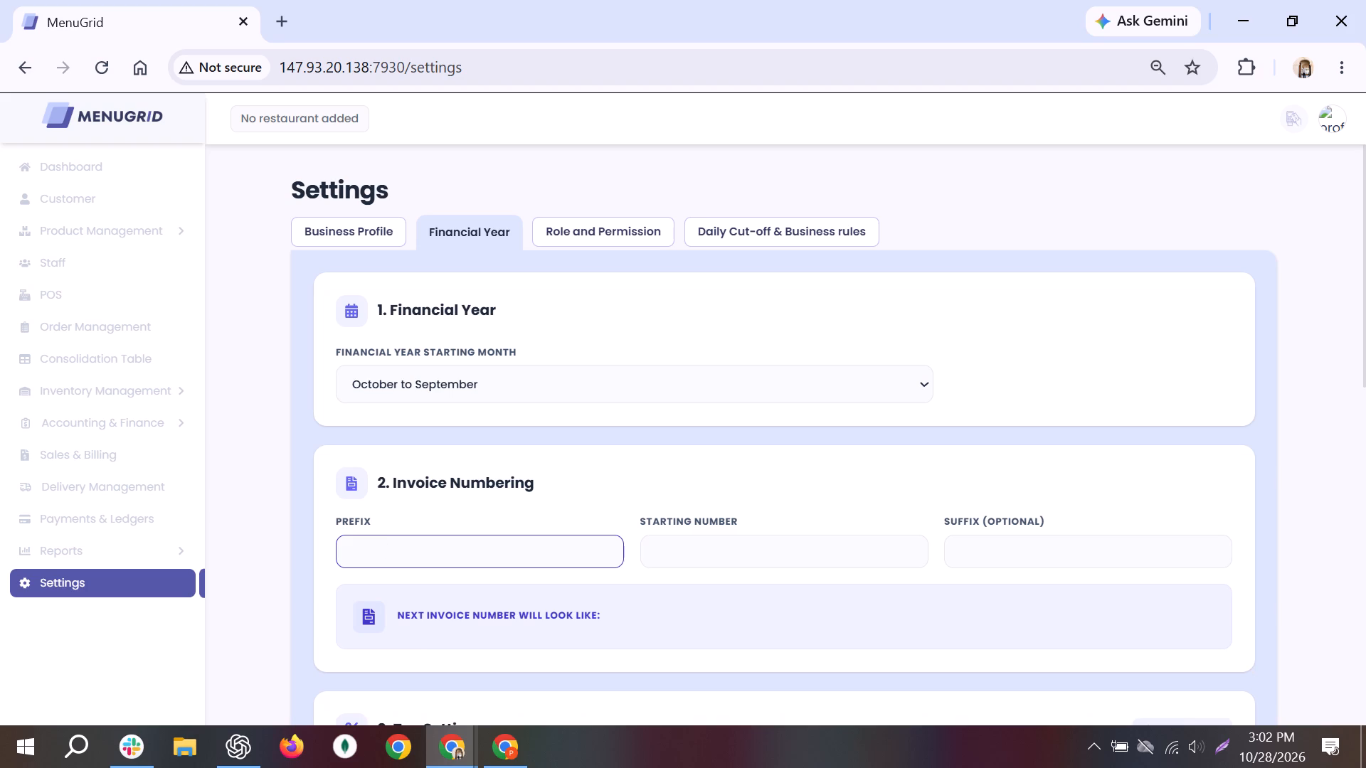
{"action": "key", "text": "n"}
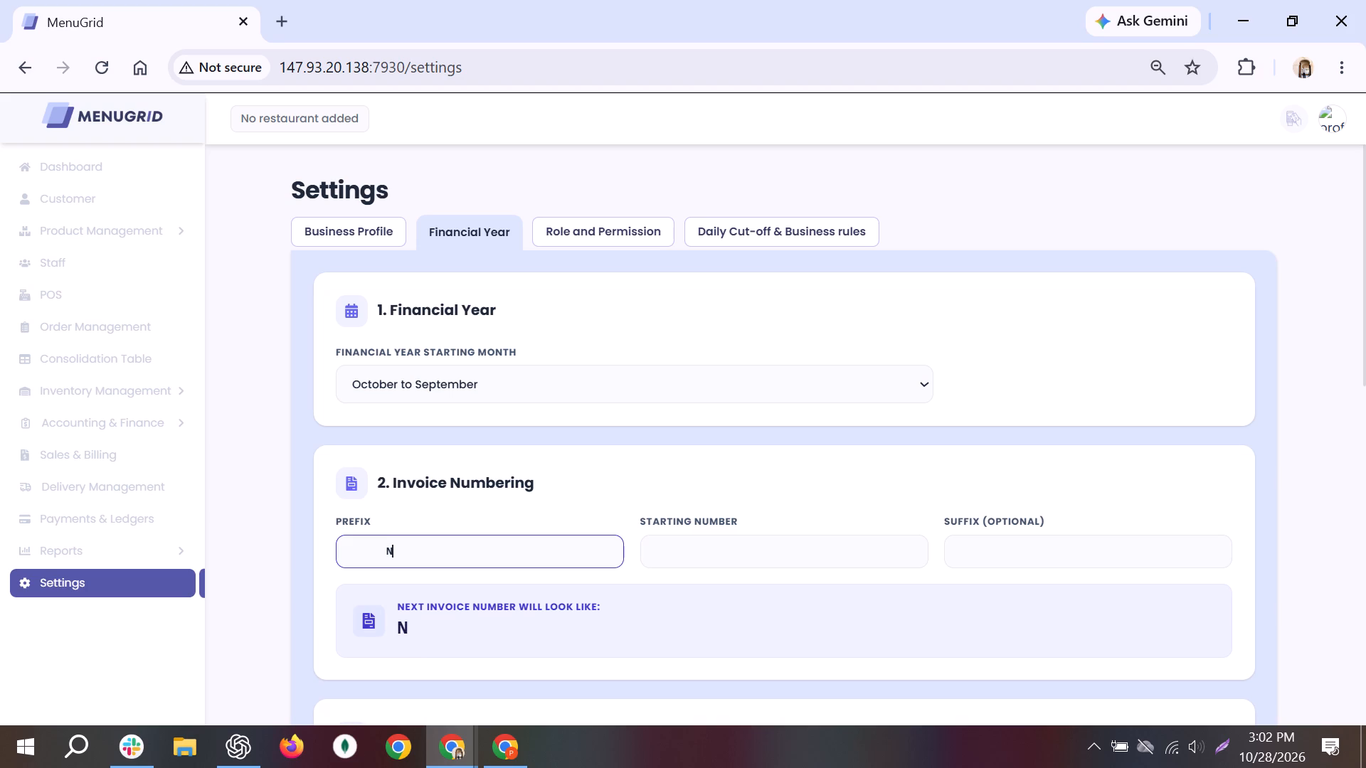
{"action": "key", "text": "BackSpace"}
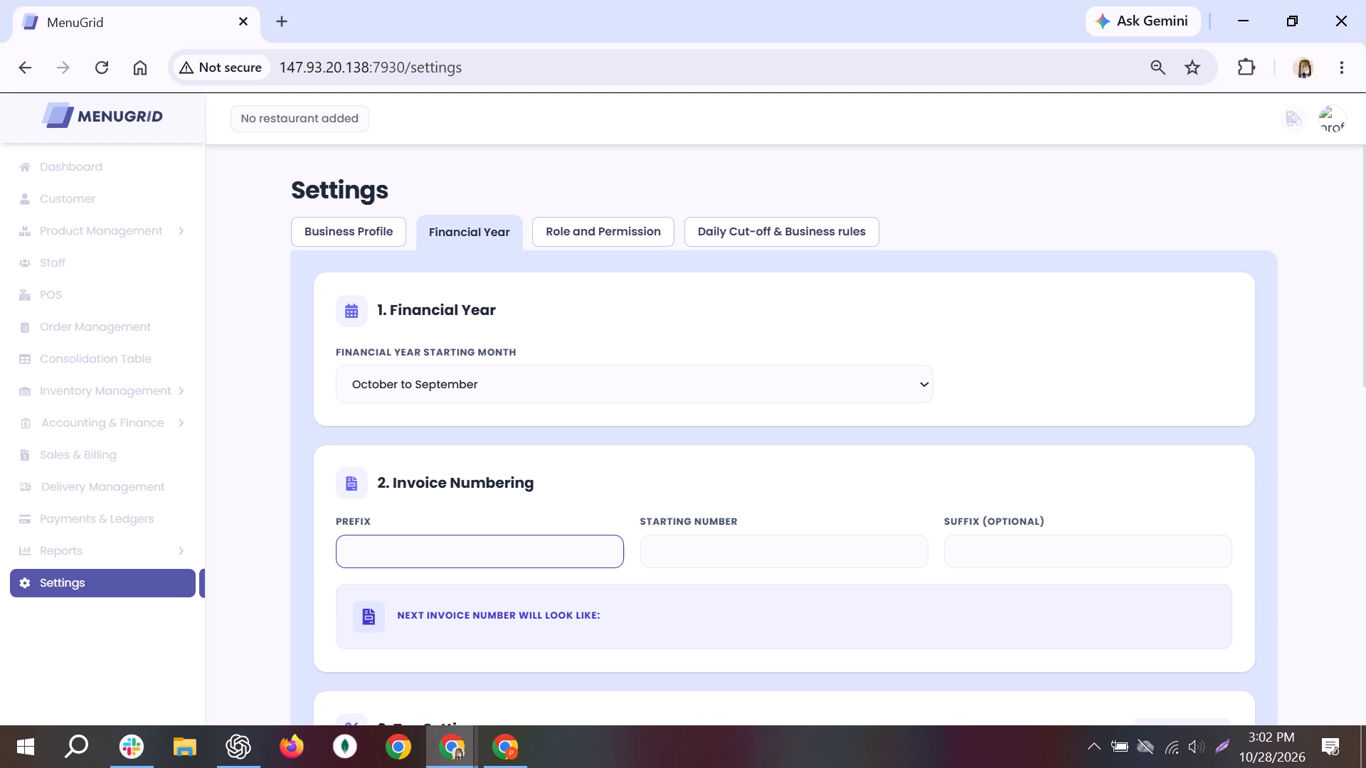
{"action": "type", "text": "INV"}
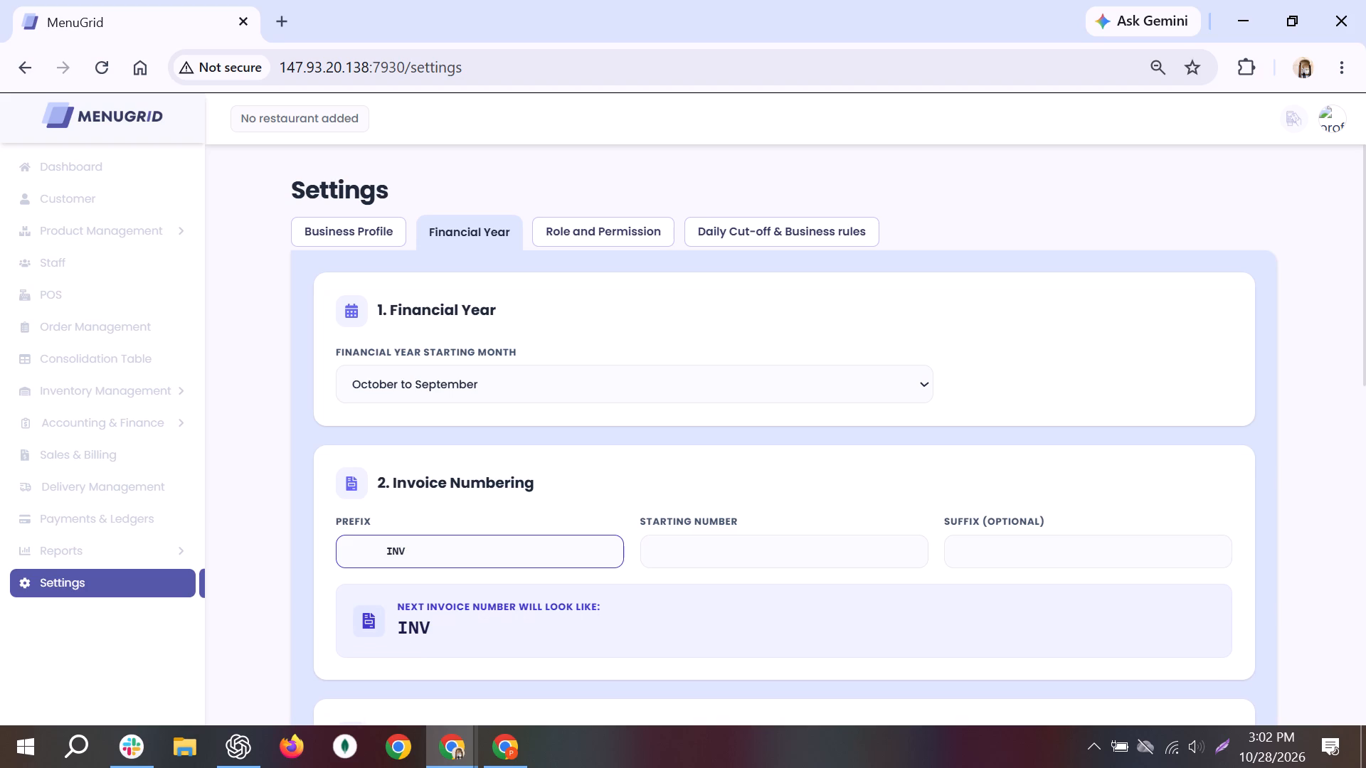
After the leading spaces, enter 001 as the invoice starting number and 002 as the suffix.
{"action": "left_click", "coordinate": [742, 566]}
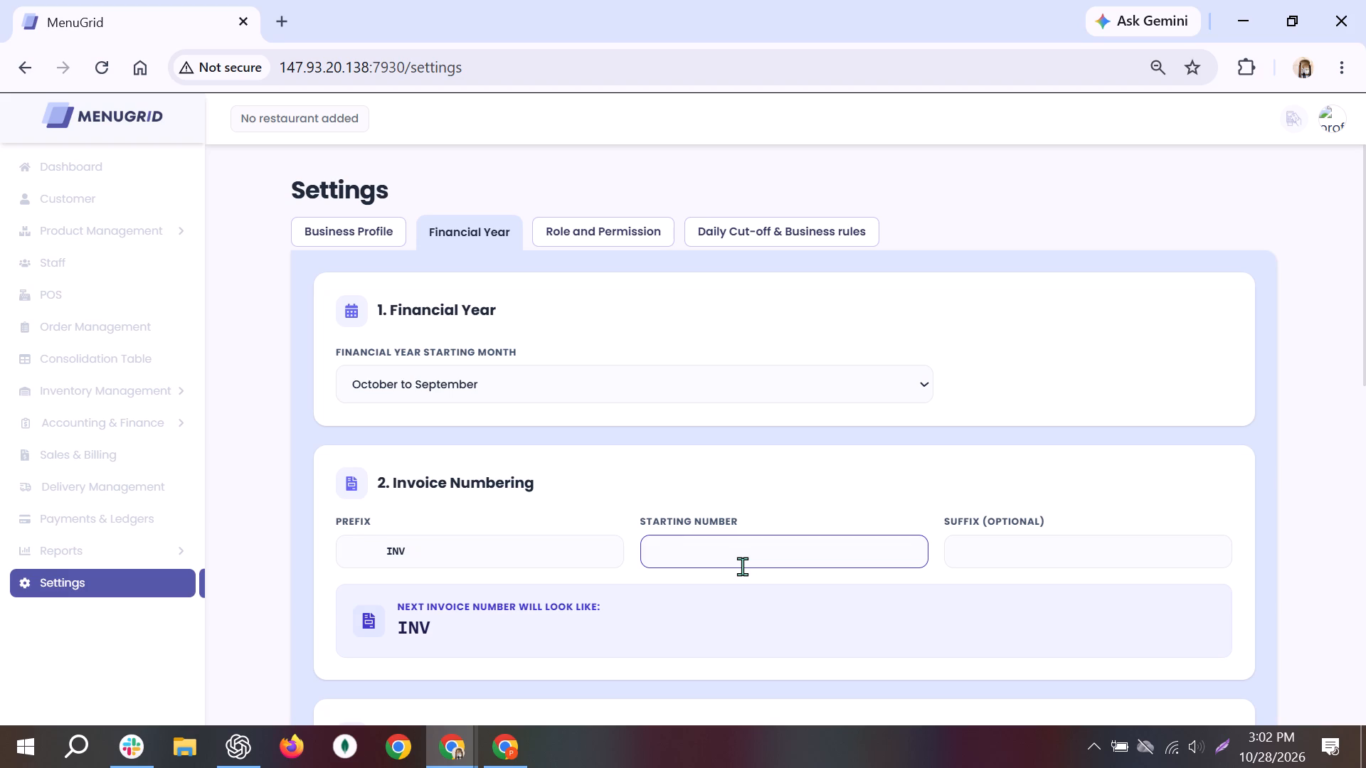
{"action": "type", "text": "001"}
{"action": "left_click", "coordinate": [1004, 548]}
{"action": "type", "text": "002"}
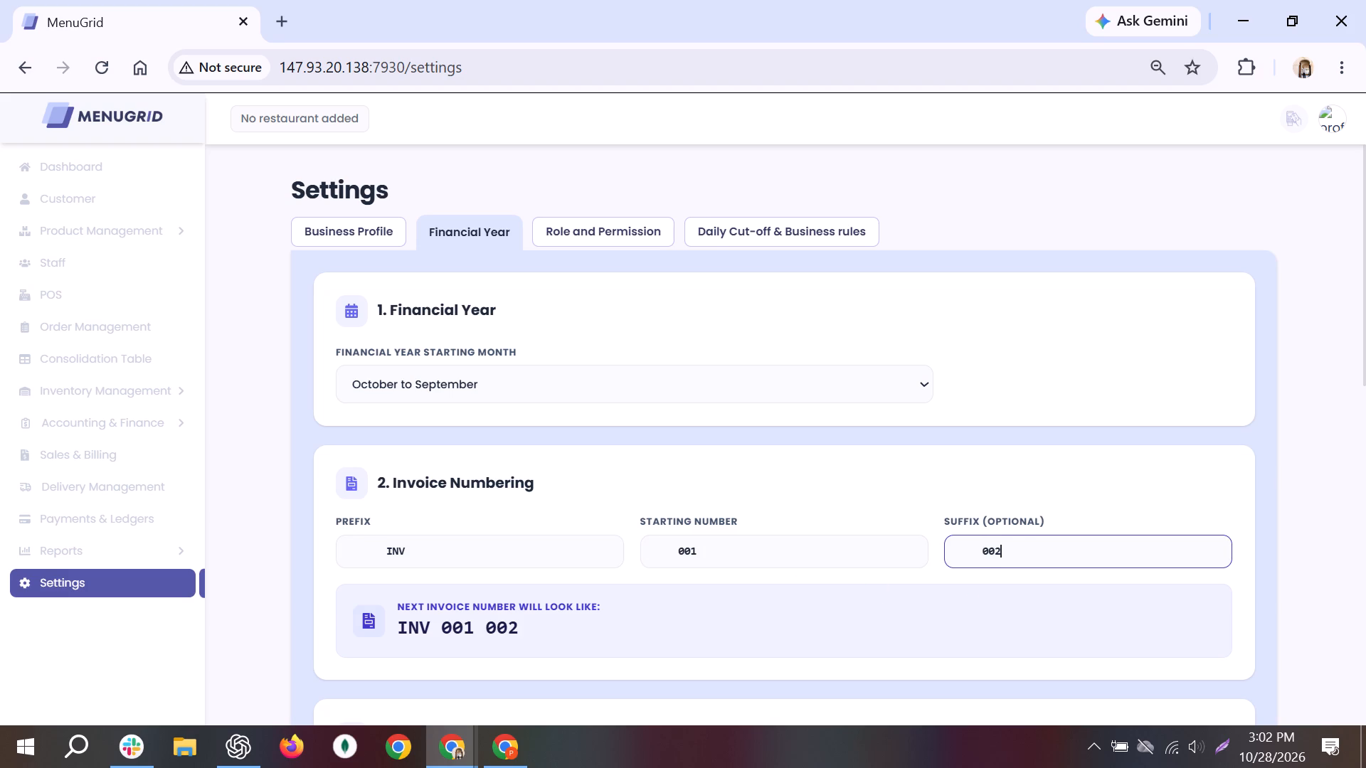
Replace the invoice suffix text with -02 and change it to -01, keeping the leading spaces.
{"action": "scroll", "coordinate": [1004, 548], "scroll_direction": "down", "scroll_amount": 2}
{"action": "key", "text": "BackSpace"}
{"action": "key", "text": "BackSpace"}
{"action": "key", "text": "BackSpace"}
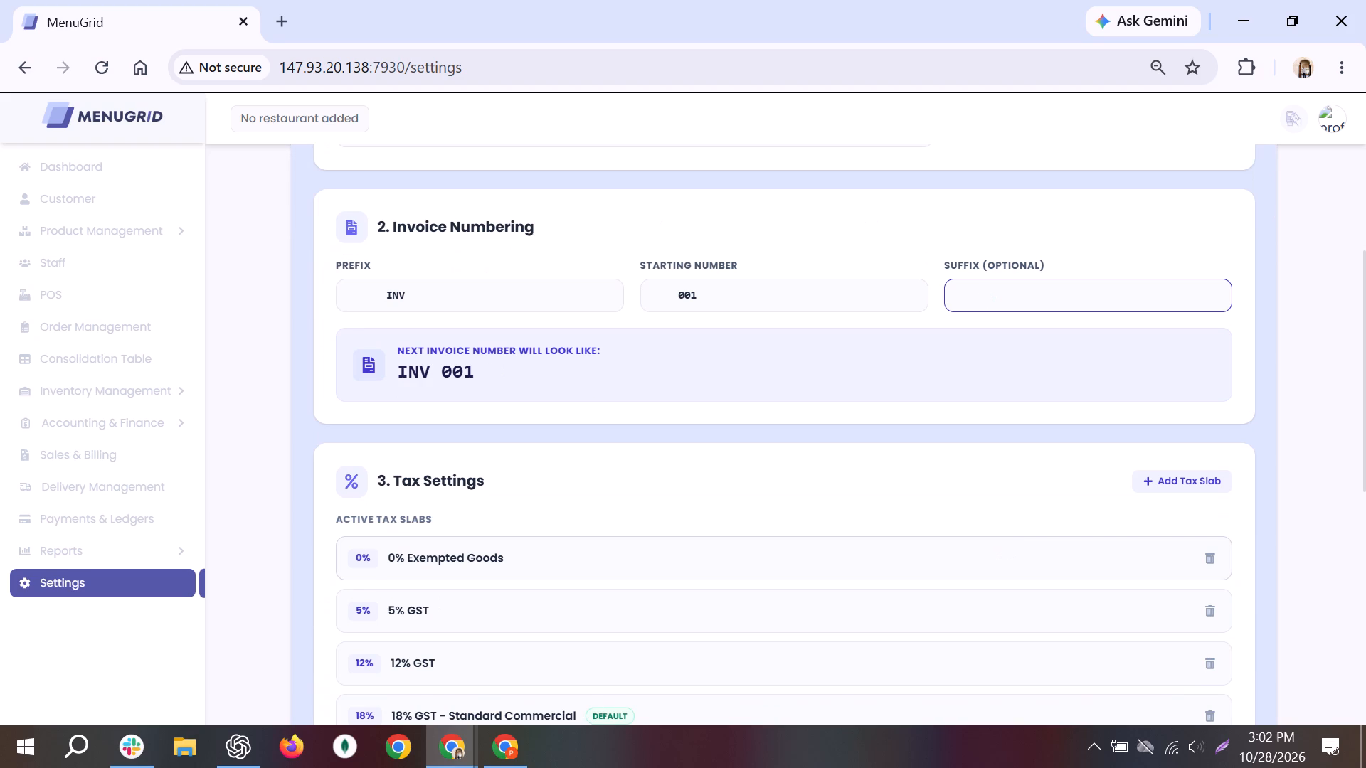
{"action": "key", "text": "1"}
{"action": "key", "text": "BackSpace"}
{"action": "type", "text": "-02"}
{"action": "key", "text": "1"}
{"action": "key", "text": "BackSpace"}
{"action": "key", "text": "BackSpace"}
{"action": "key", "text": "1"}
In the Role and Permission settings, revoke and restore all Dashboard permissions for Sales / Order staff twice.
{"action": "scroll", "coordinate": [1004, 548], "scroll_direction": "up", "scroll_amount": 1}
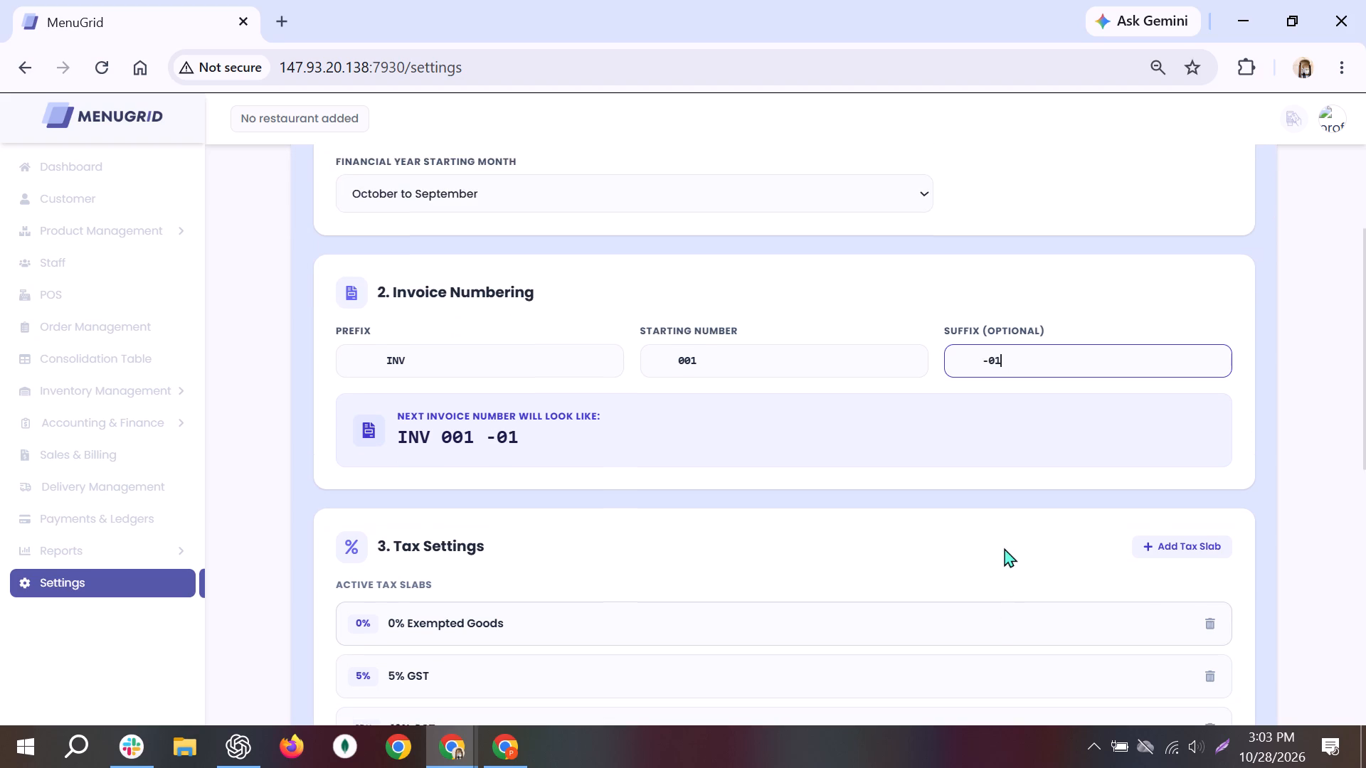
{"action": "scroll", "coordinate": [1004, 548], "scroll_direction": "up", "scroll_amount": 4}
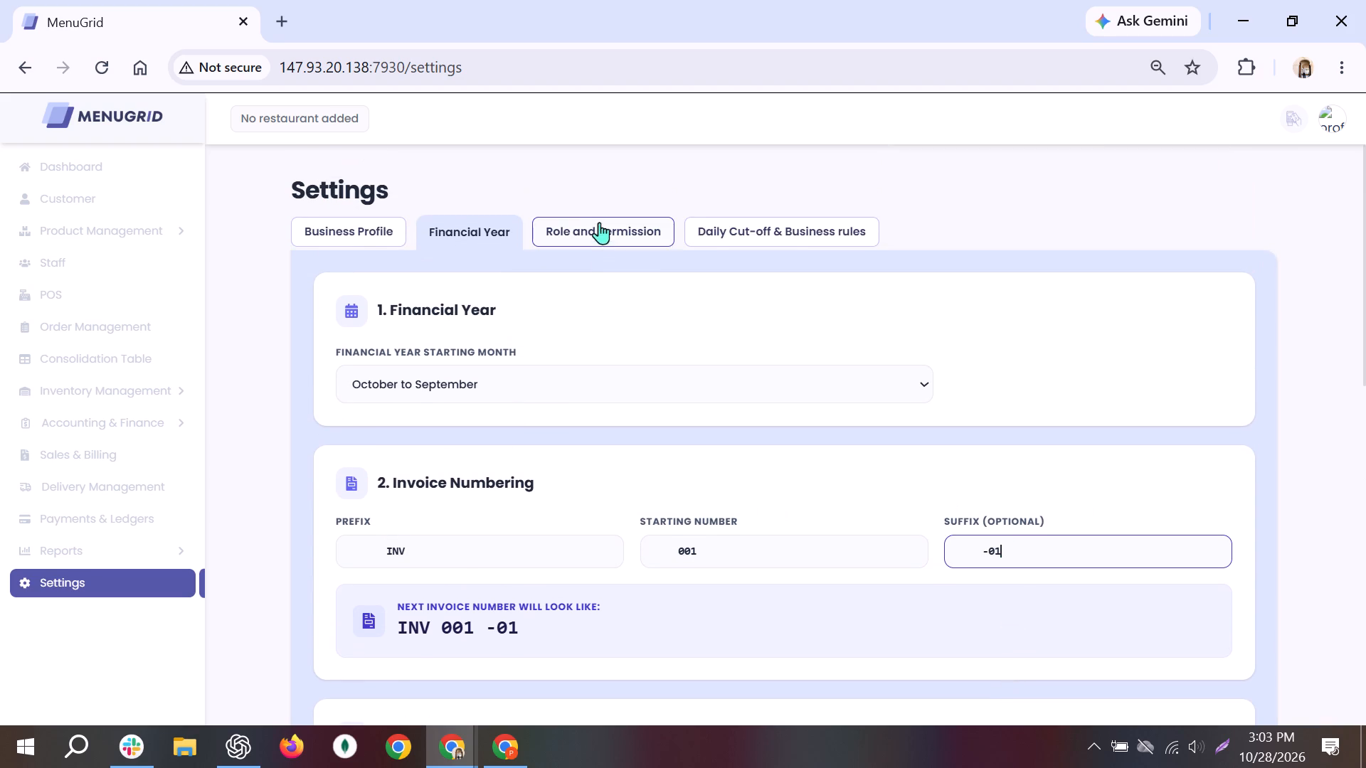
{"action": "left_click", "coordinate": [596, 235]}
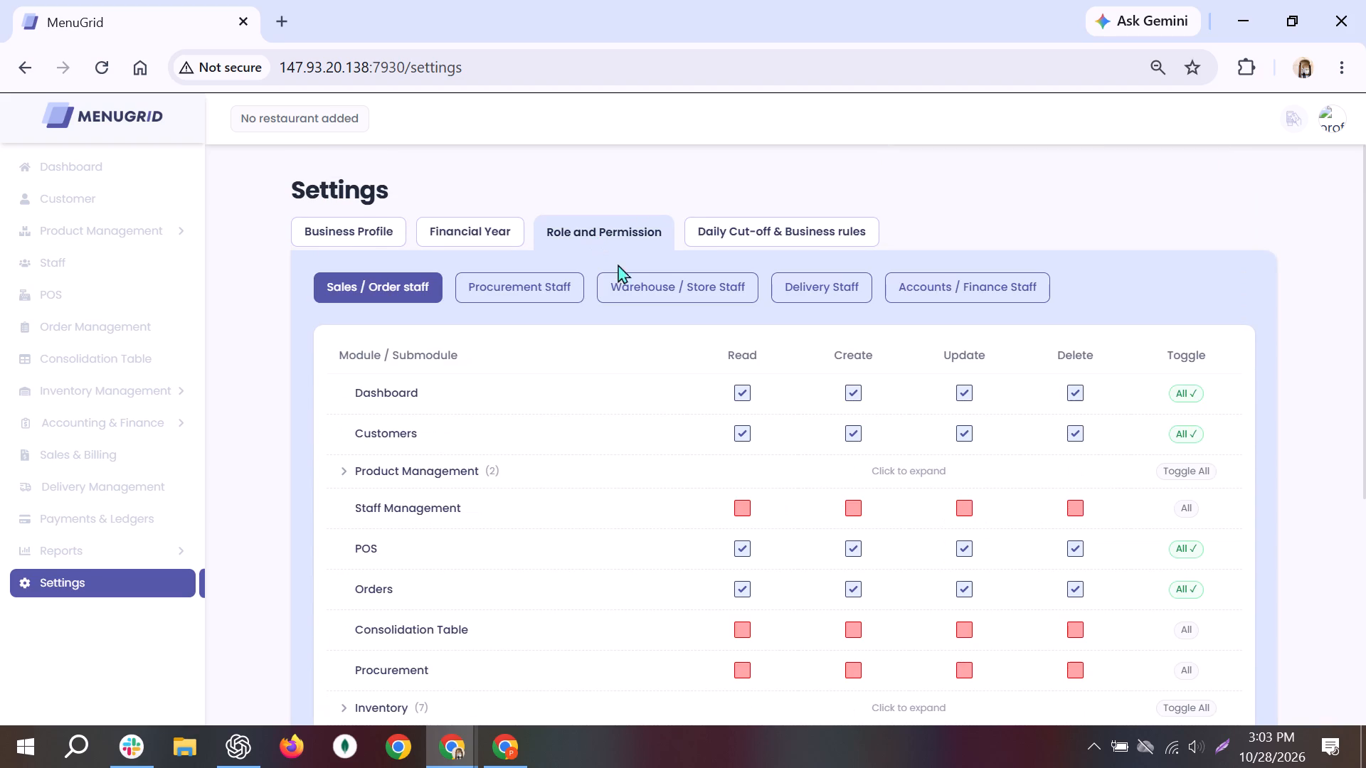
{"action": "left_click", "coordinate": [1195, 397]}
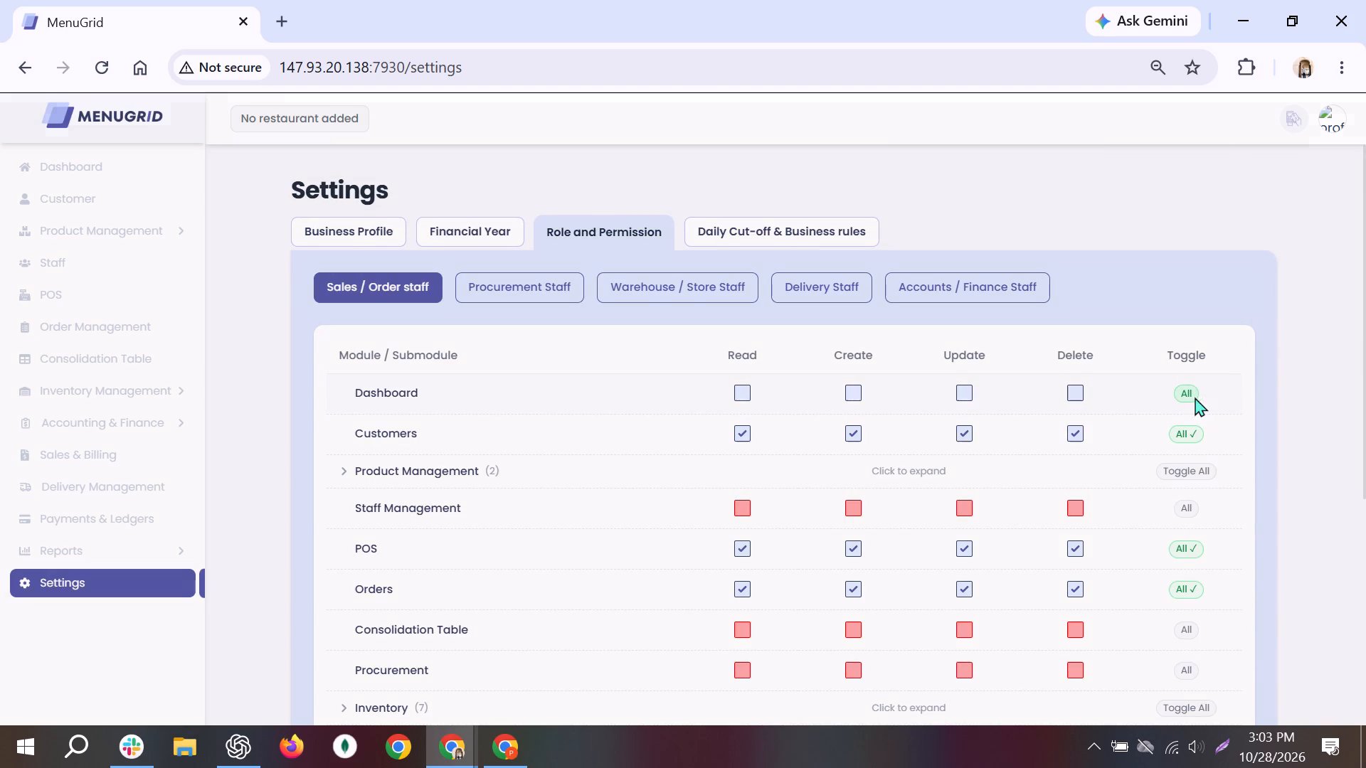
{"action": "left_click", "coordinate": [1195, 397]}
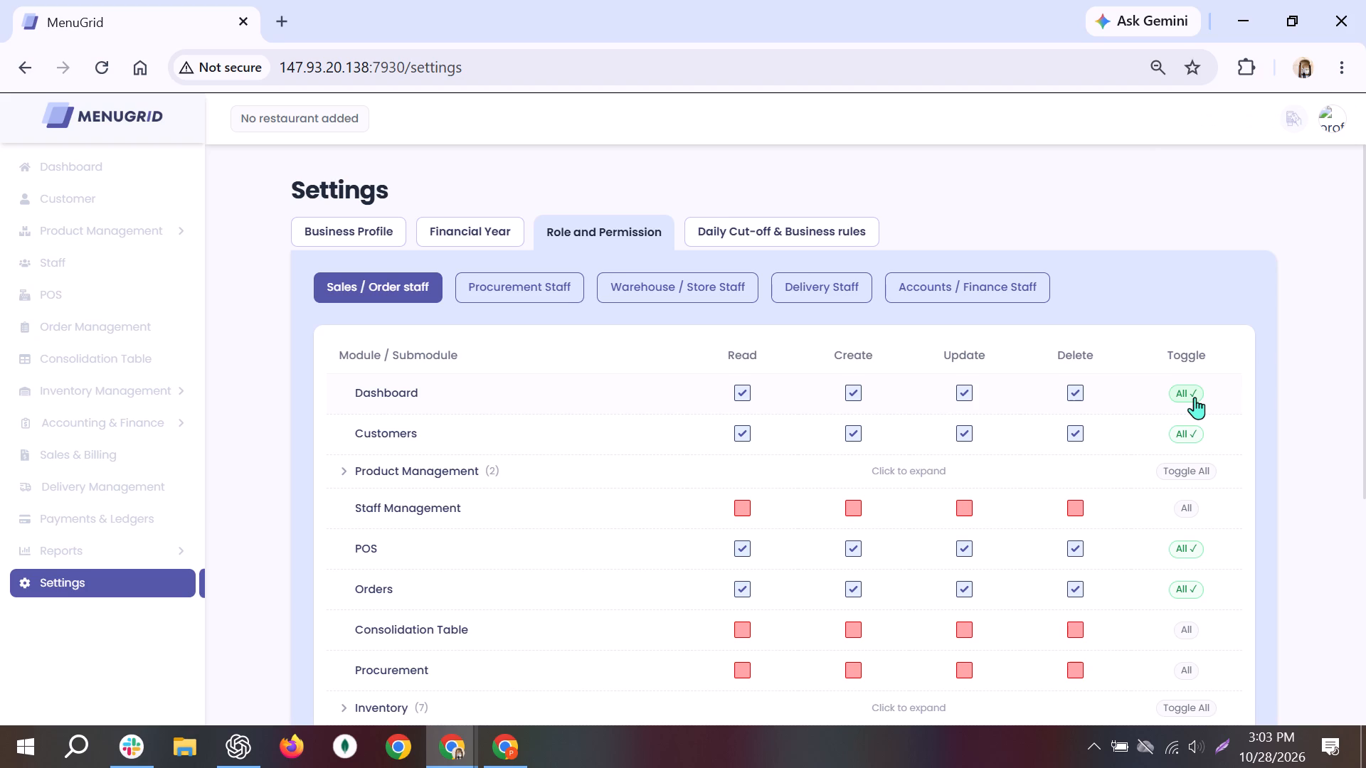
{"action": "left_click", "coordinate": [1195, 397]}
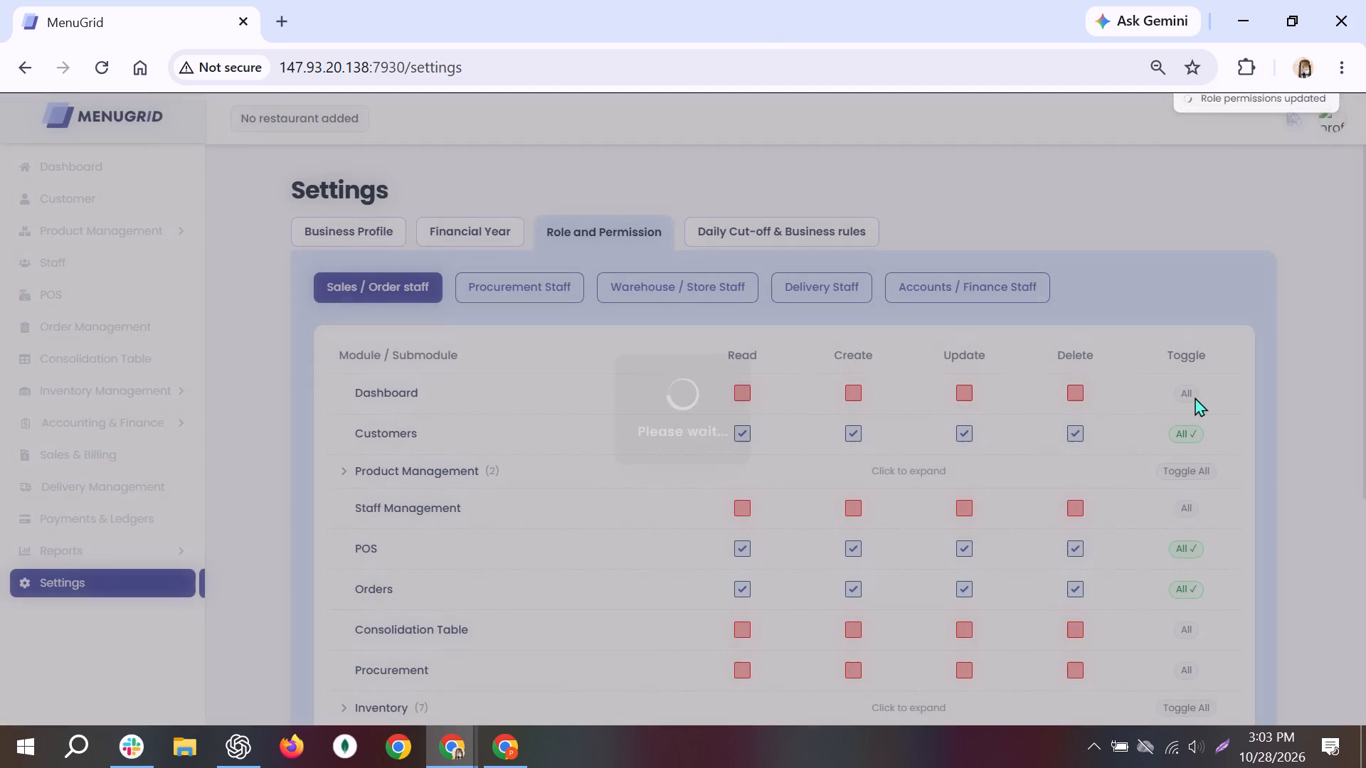
{"action": "left_click", "coordinate": [1195, 397]}
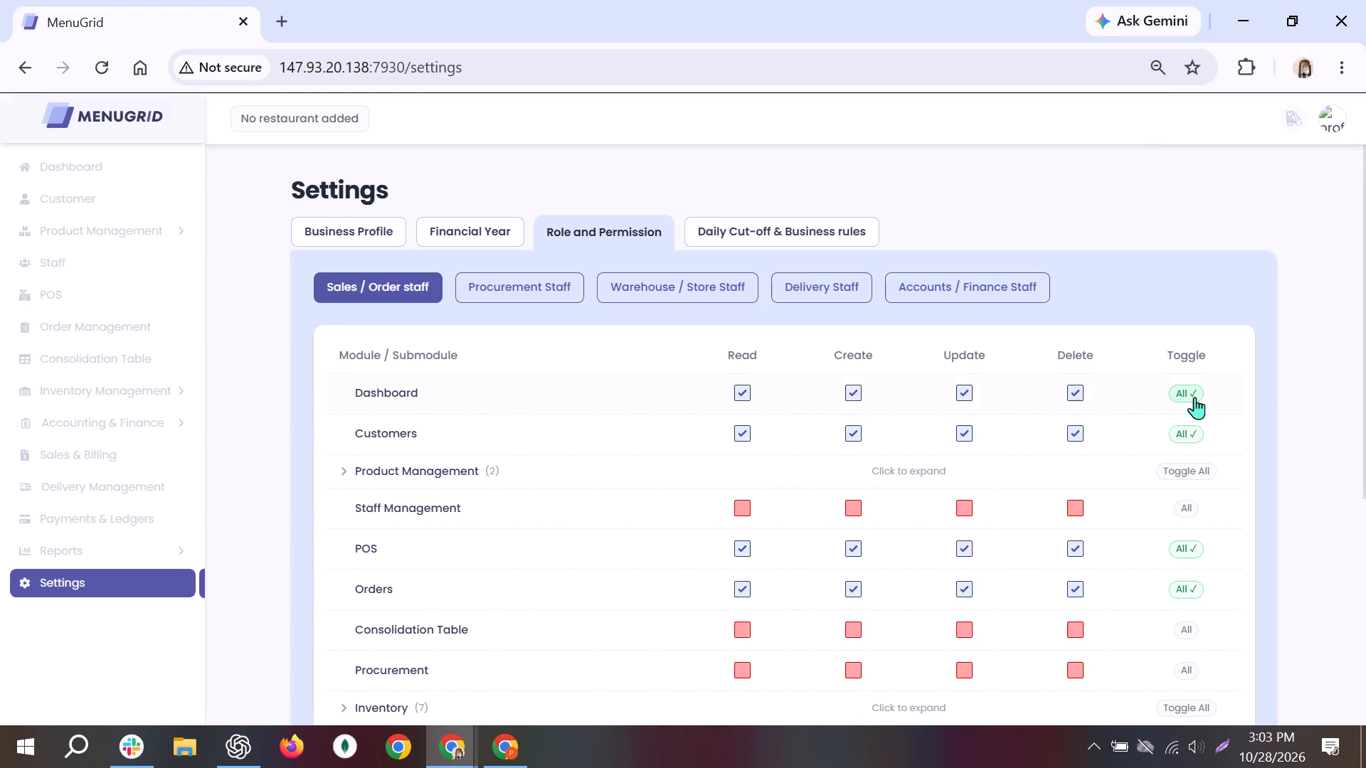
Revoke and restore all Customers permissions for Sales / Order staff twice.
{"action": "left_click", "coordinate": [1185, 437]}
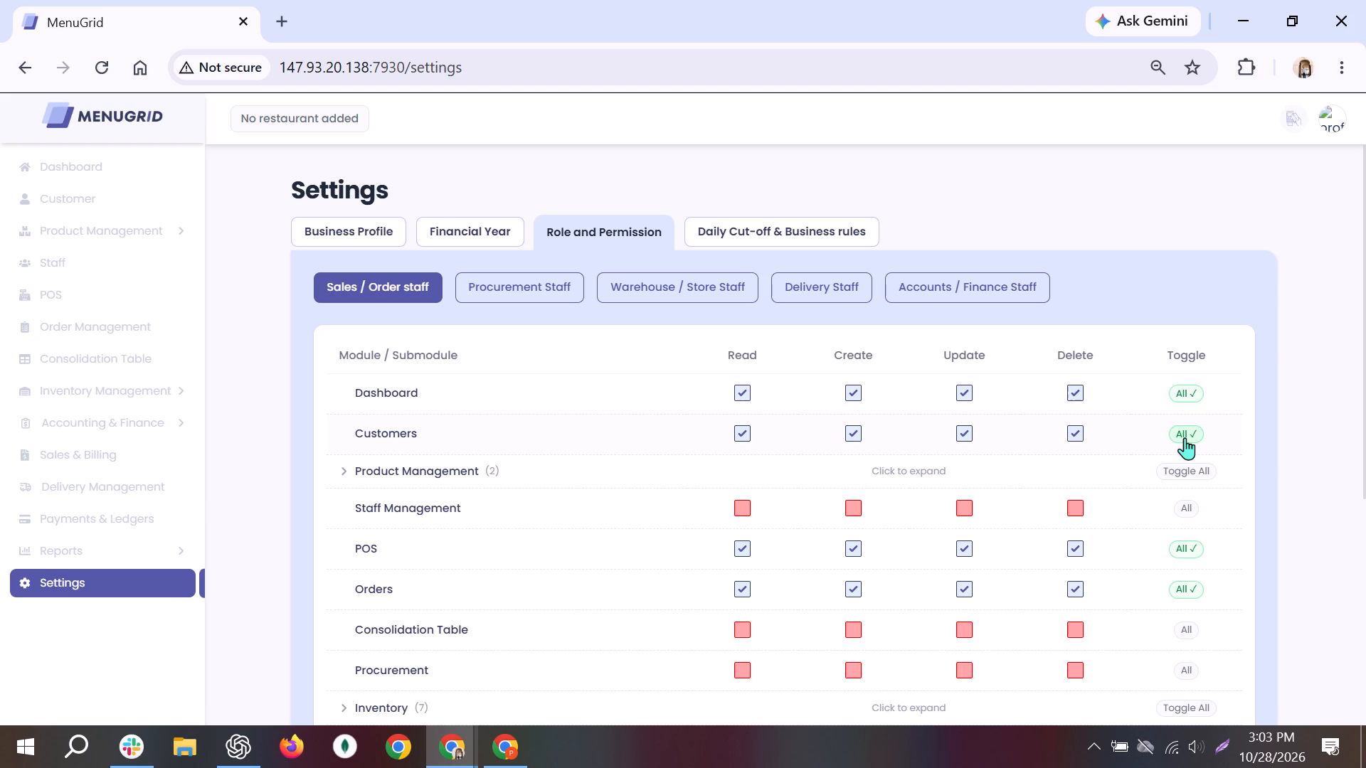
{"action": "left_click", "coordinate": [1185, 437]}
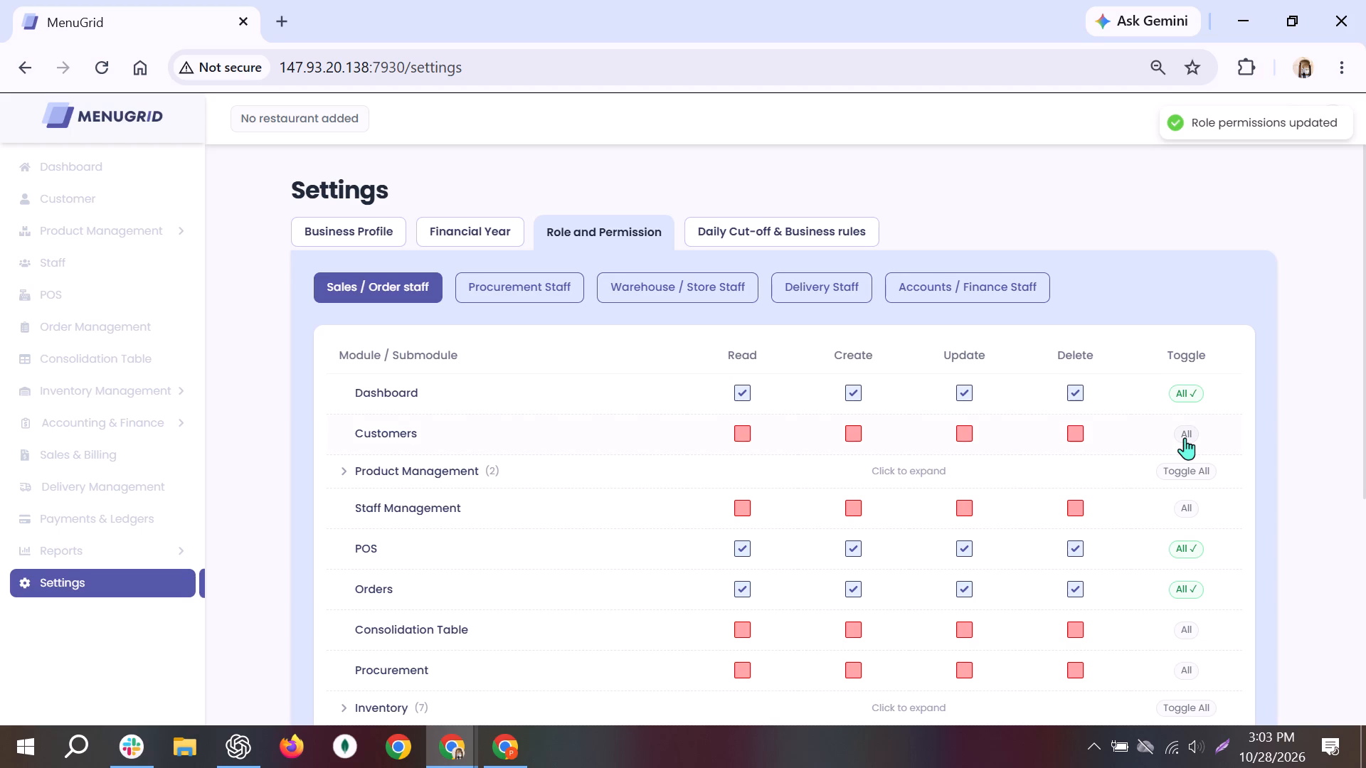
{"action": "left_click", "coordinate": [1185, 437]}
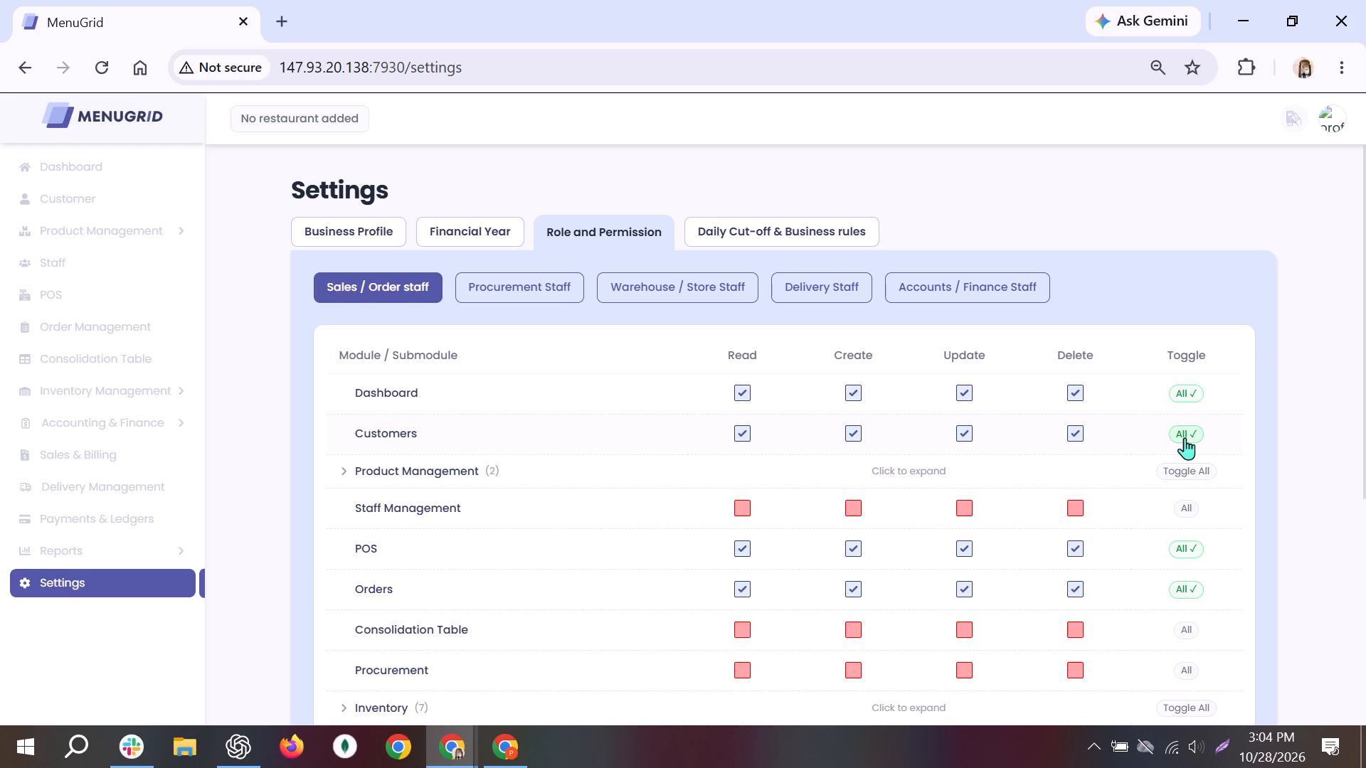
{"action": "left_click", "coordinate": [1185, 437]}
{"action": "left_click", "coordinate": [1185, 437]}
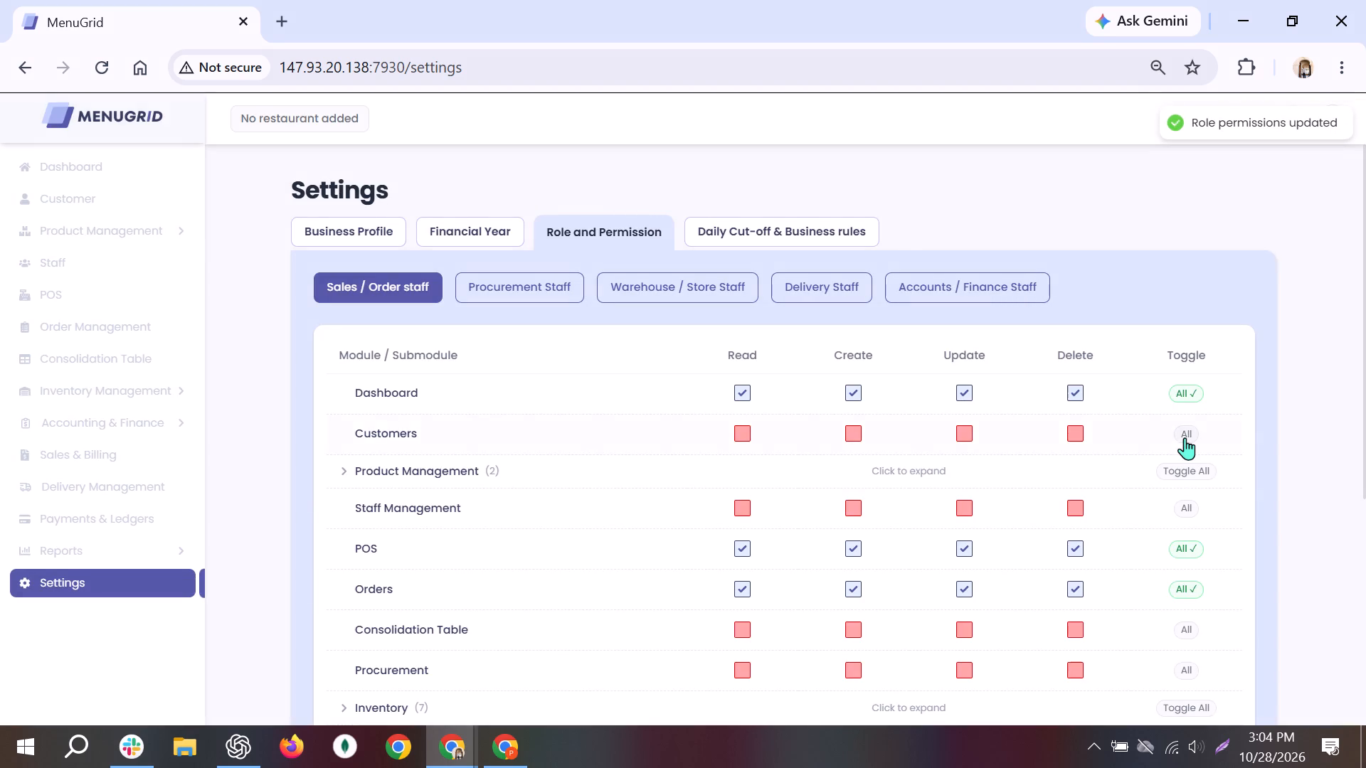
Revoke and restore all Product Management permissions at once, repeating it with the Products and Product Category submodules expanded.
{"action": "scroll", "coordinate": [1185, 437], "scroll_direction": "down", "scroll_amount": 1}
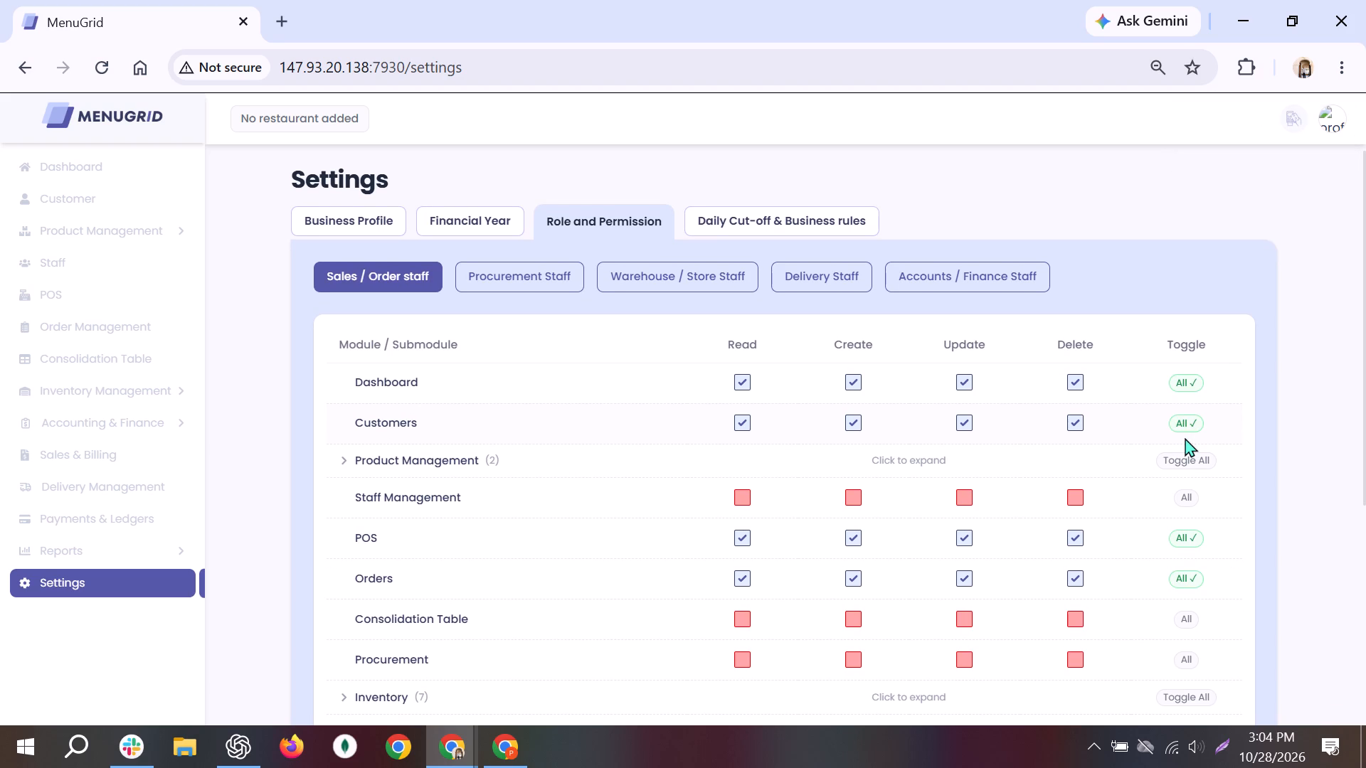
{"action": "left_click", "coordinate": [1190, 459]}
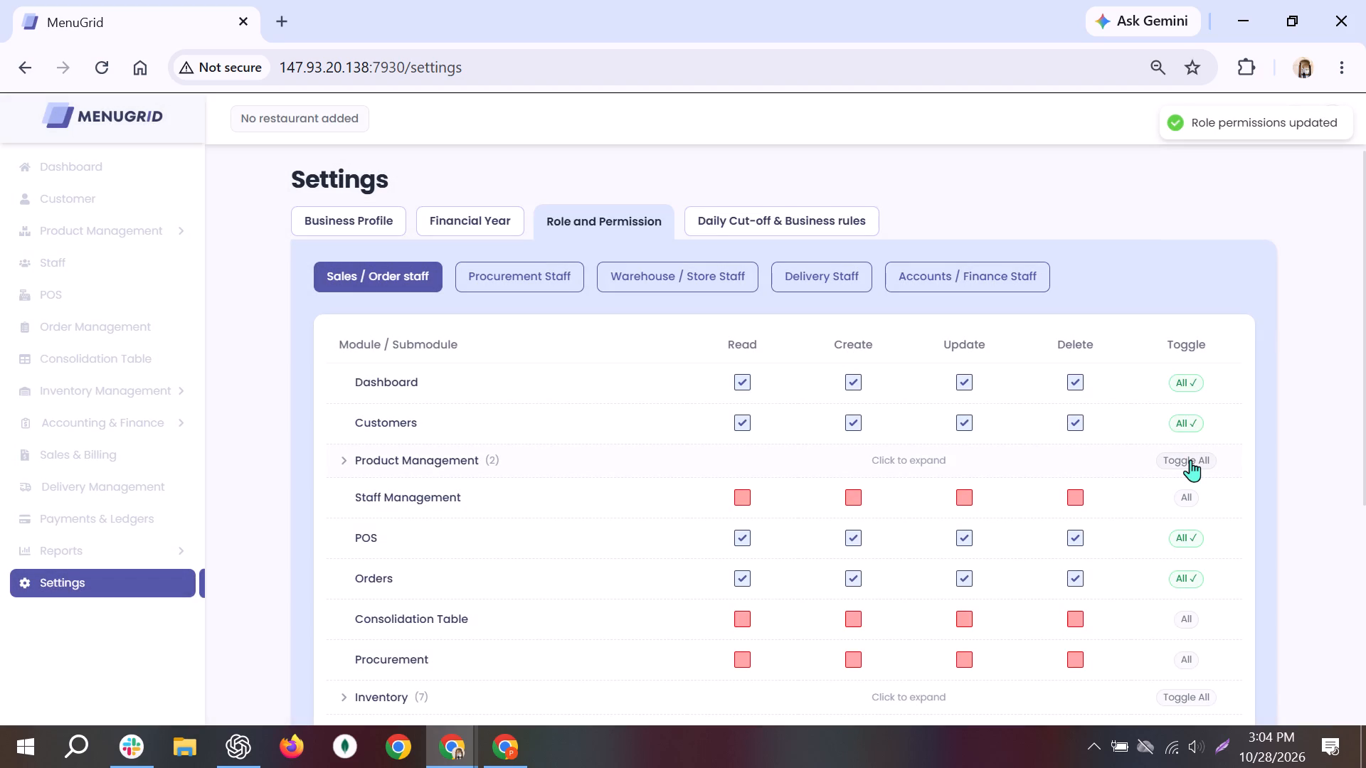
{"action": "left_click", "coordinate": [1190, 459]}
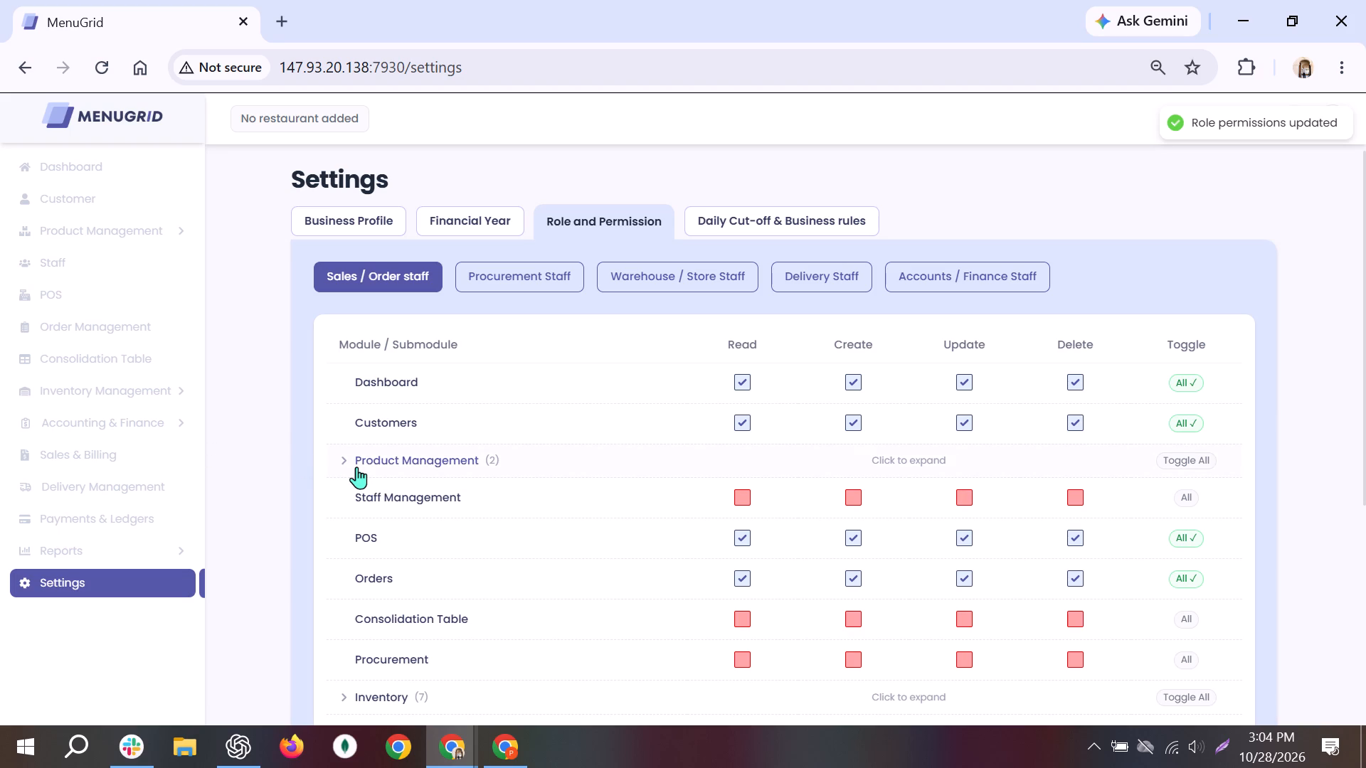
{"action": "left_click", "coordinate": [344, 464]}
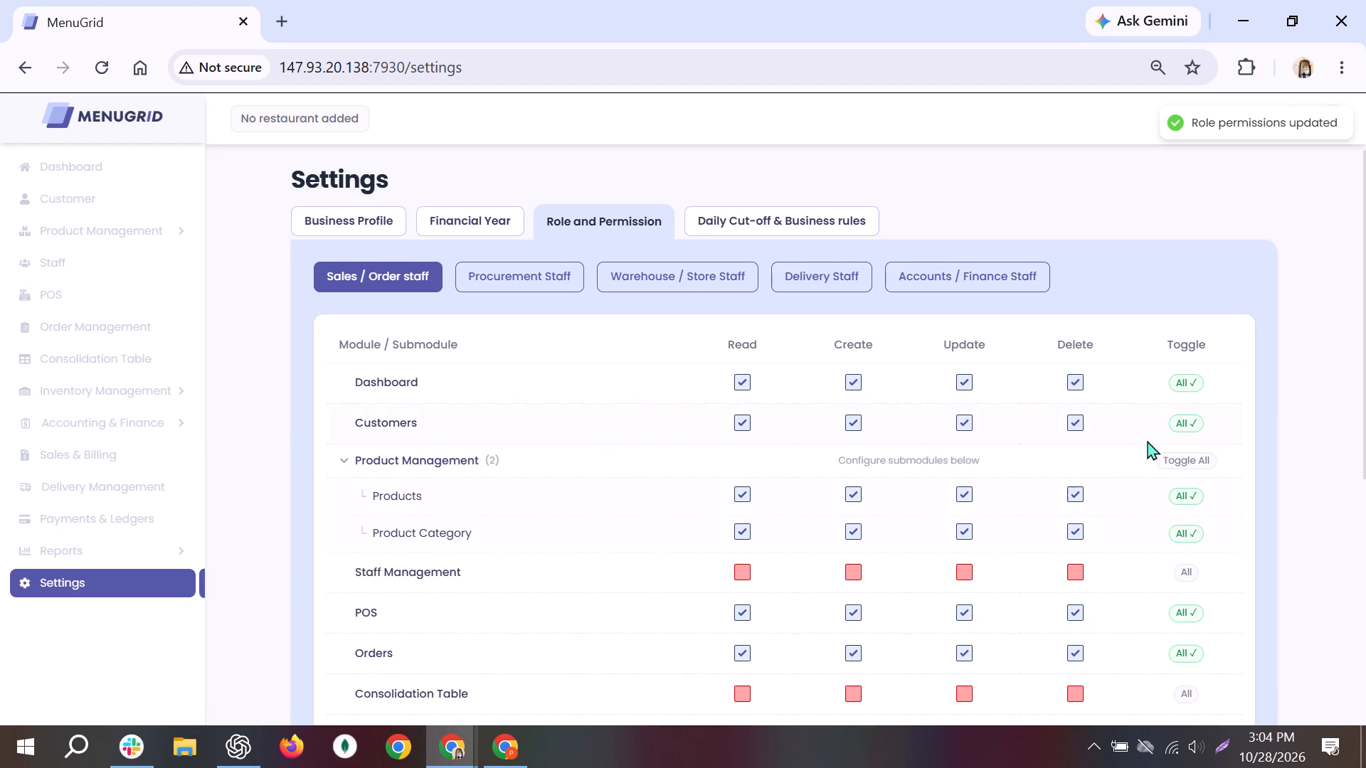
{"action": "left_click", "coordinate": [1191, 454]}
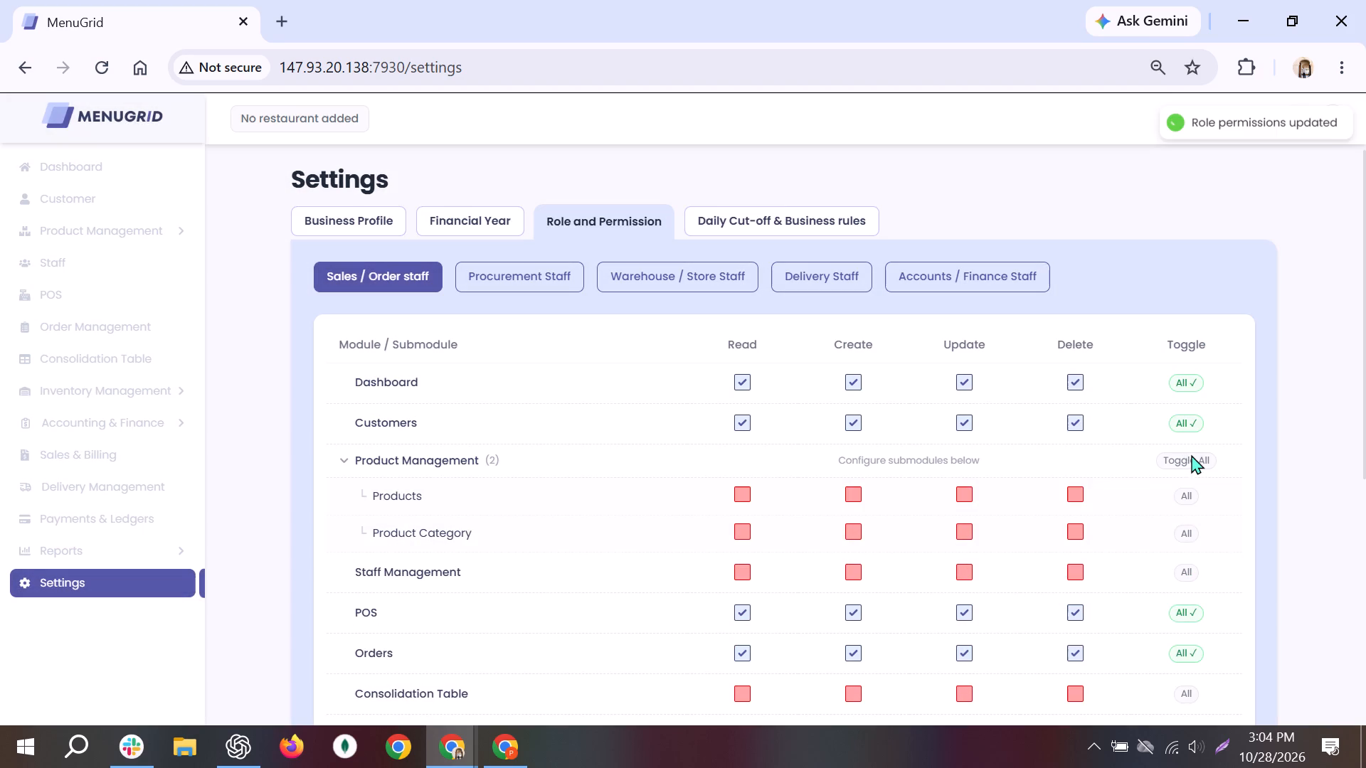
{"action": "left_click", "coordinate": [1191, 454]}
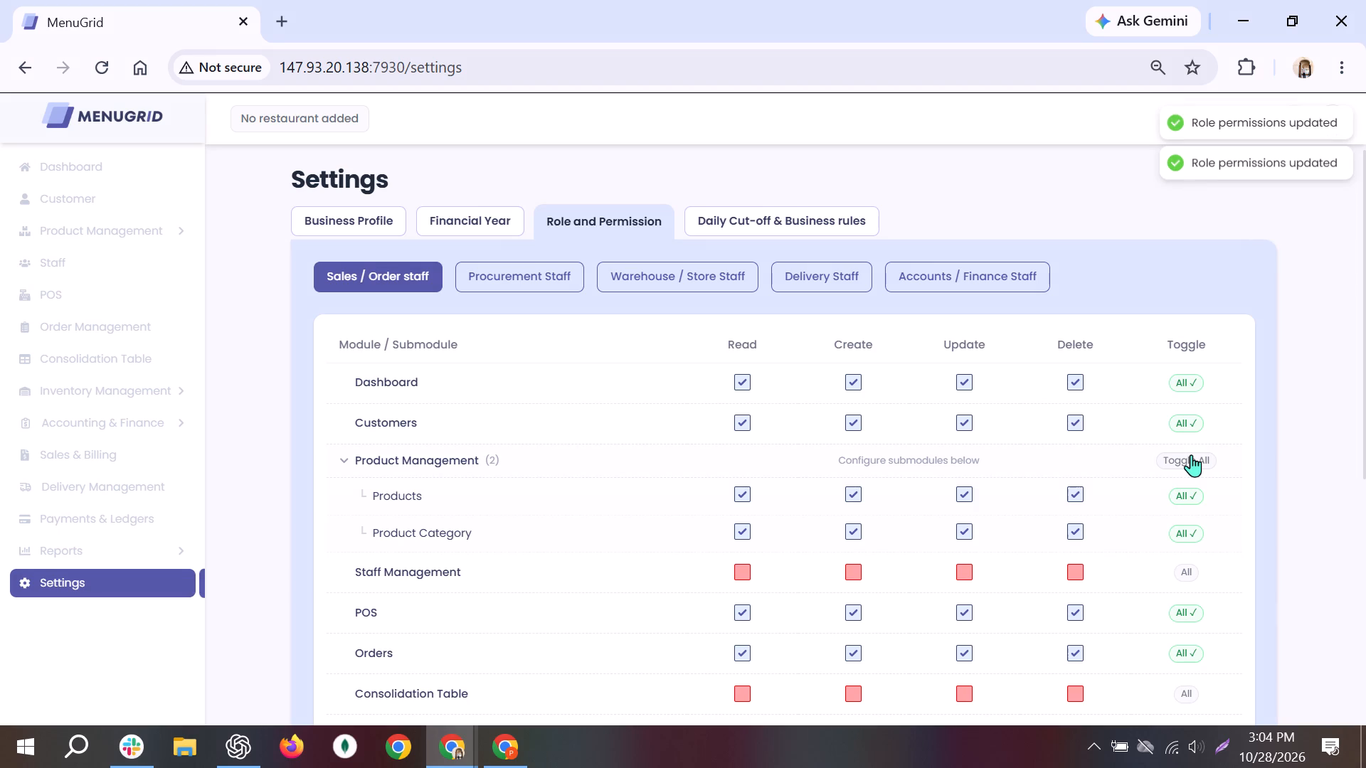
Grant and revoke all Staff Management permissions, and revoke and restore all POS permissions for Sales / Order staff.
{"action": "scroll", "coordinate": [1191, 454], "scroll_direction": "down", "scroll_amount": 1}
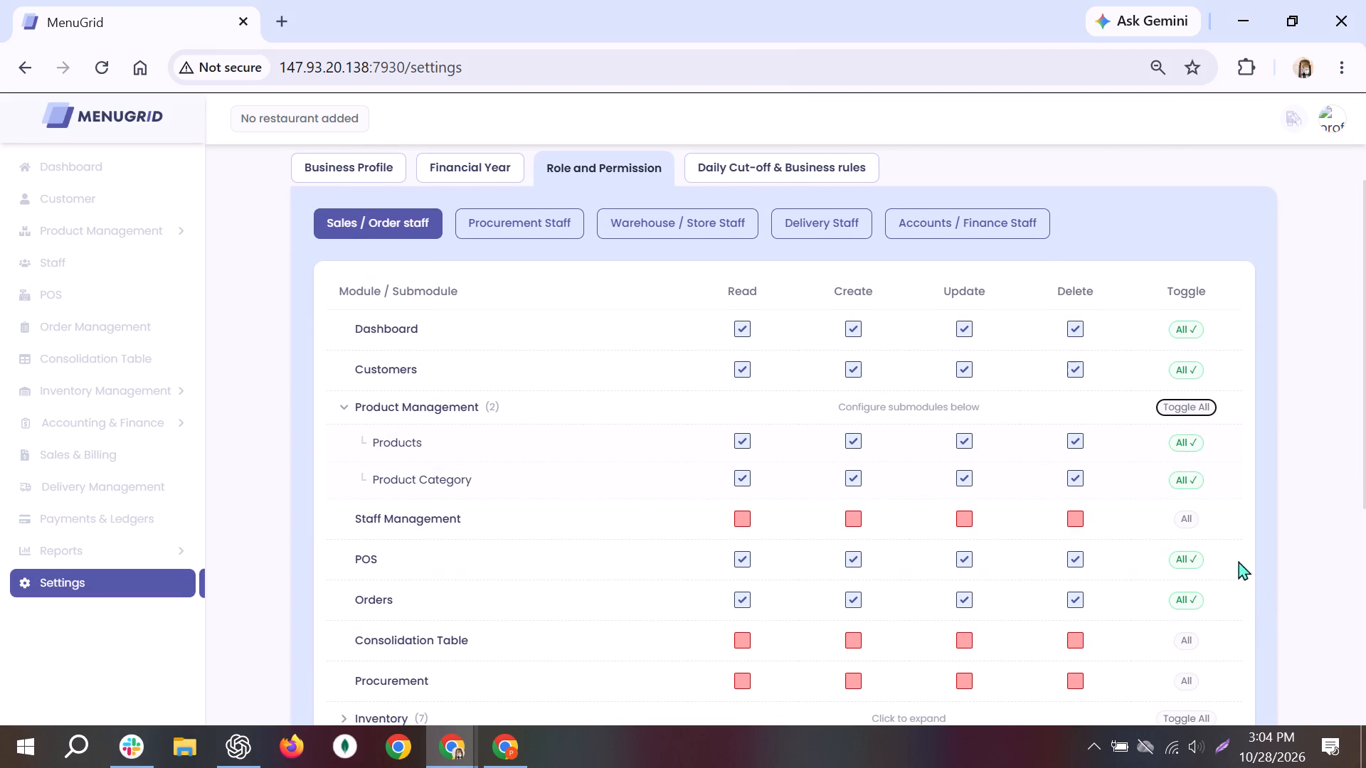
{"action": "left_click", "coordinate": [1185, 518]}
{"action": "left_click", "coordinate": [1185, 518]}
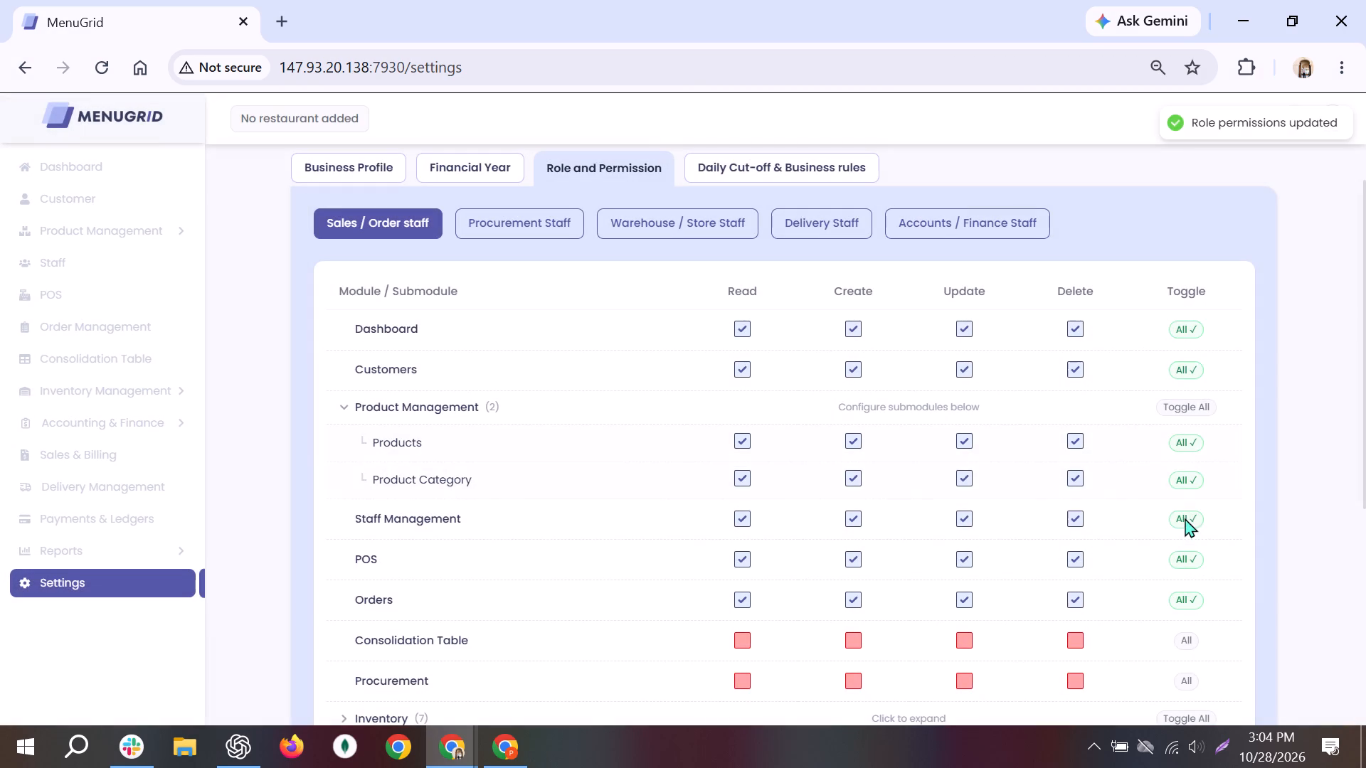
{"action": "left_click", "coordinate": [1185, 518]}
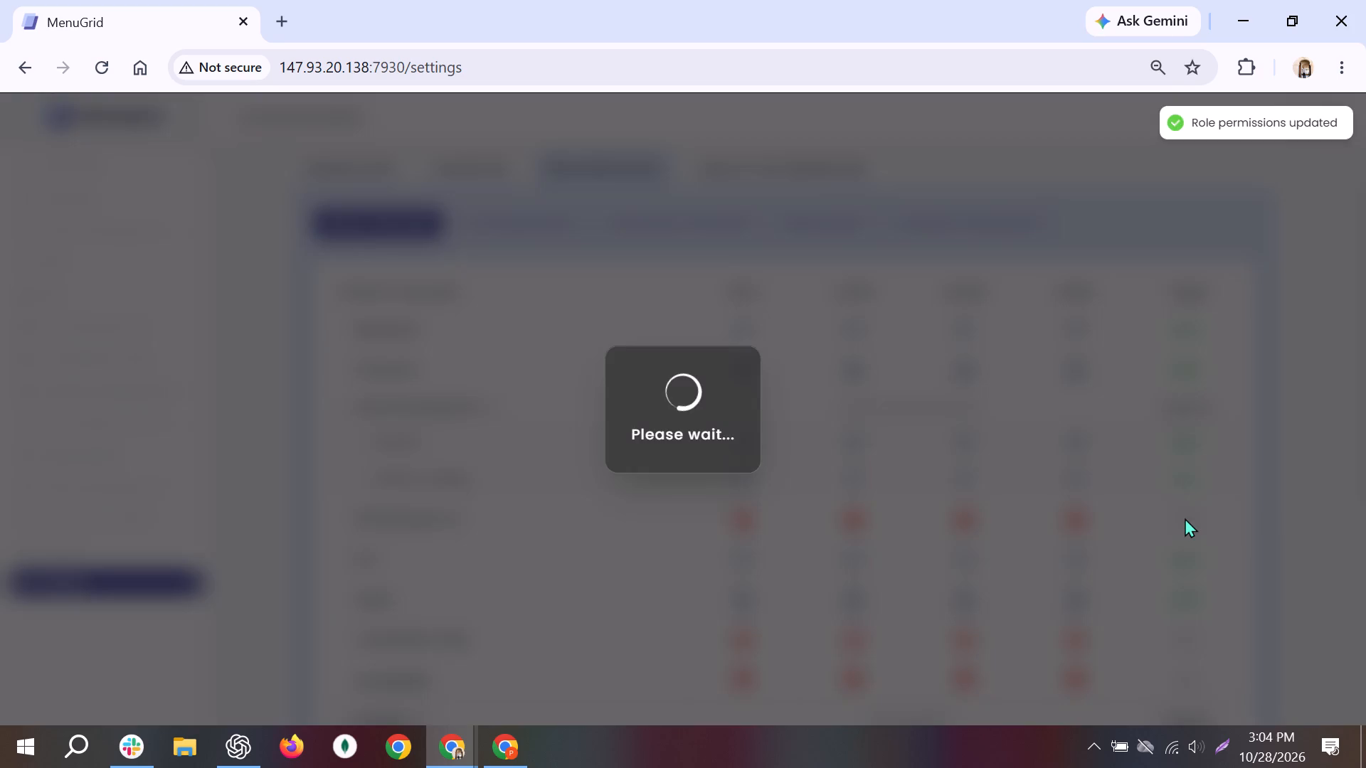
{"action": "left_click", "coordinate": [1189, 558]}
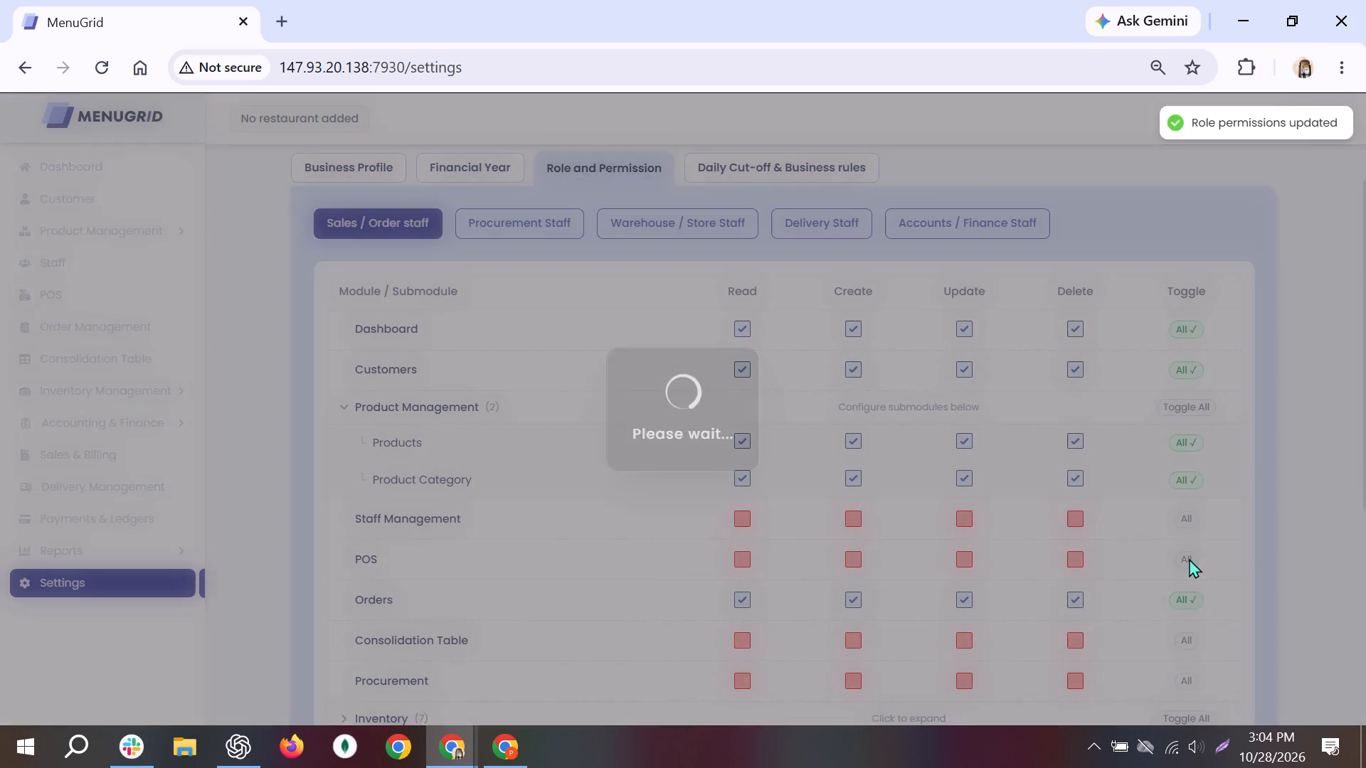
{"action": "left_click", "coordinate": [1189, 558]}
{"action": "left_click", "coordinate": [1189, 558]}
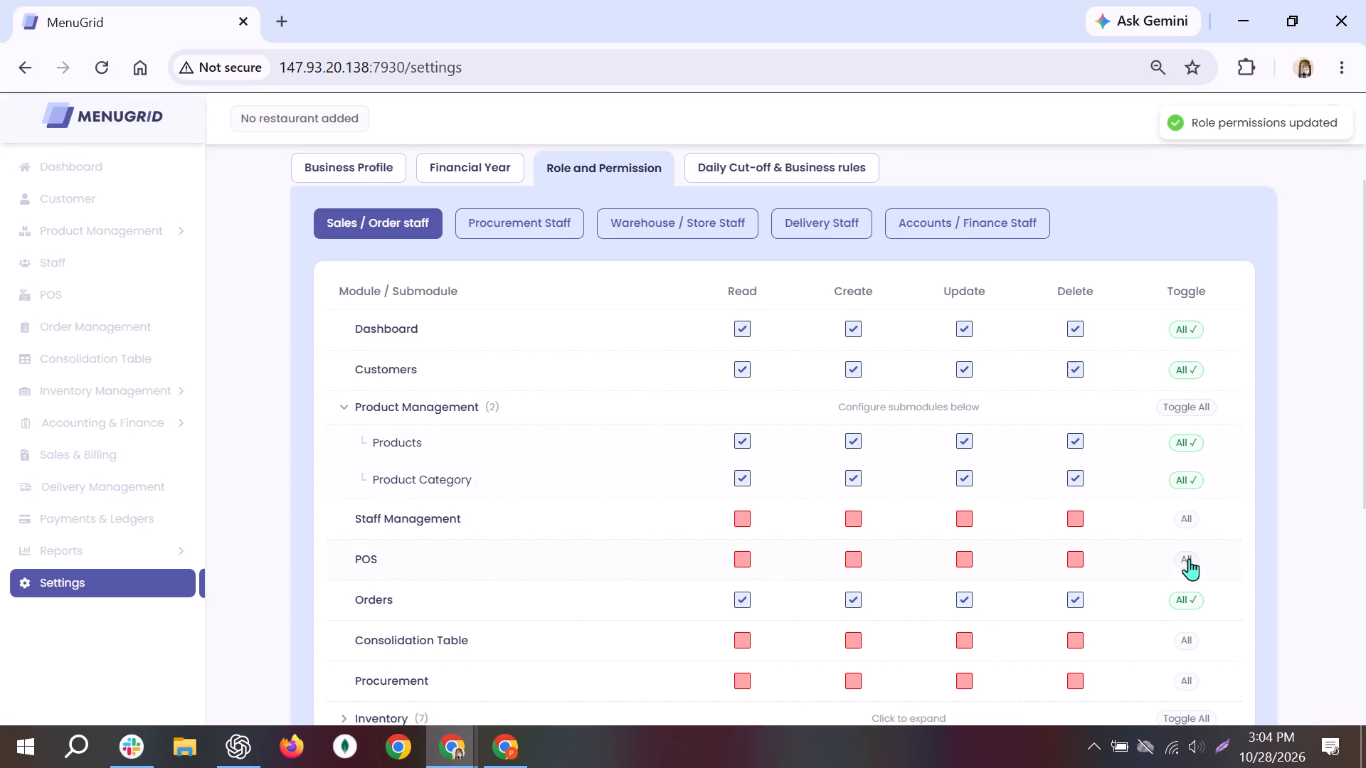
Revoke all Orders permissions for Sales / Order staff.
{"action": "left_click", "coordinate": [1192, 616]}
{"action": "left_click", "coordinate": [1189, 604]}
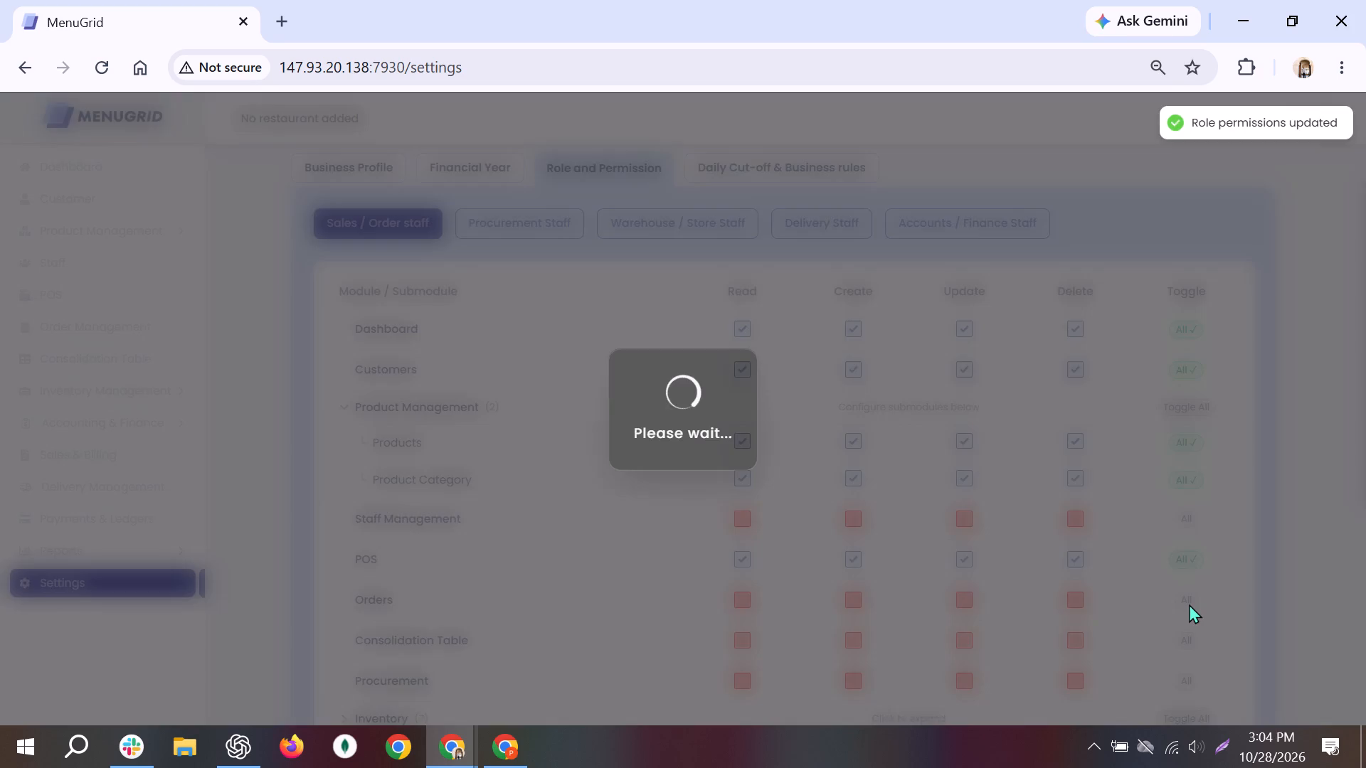
Grant all Staff Management permissions to Sales / Order staff.
{"action": "scroll", "coordinate": [1189, 604], "scroll_direction": "down", "scroll_amount": 3}
{"action": "scroll", "coordinate": [1189, 604], "scroll_direction": "up", "scroll_amount": 1}
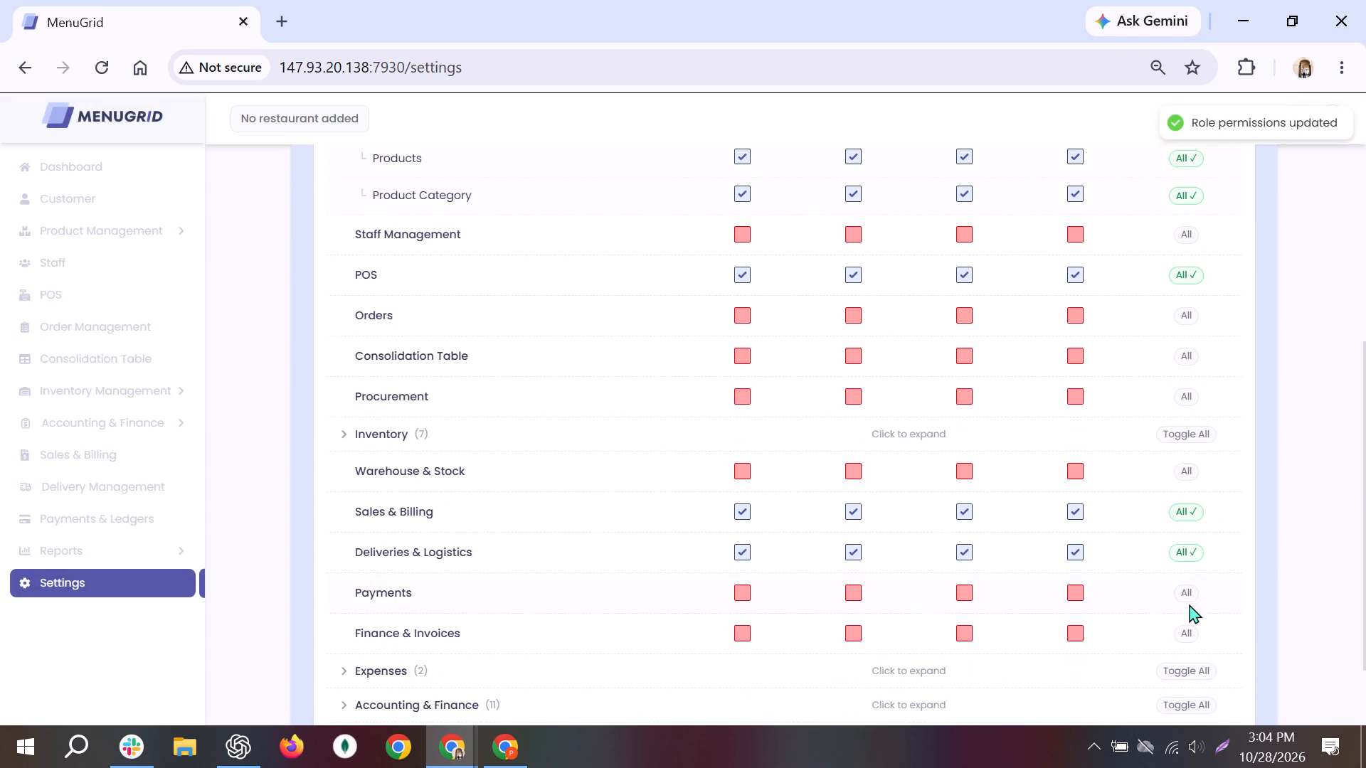
{"action": "scroll", "coordinate": [1189, 604], "scroll_direction": "up", "scroll_amount": 1}
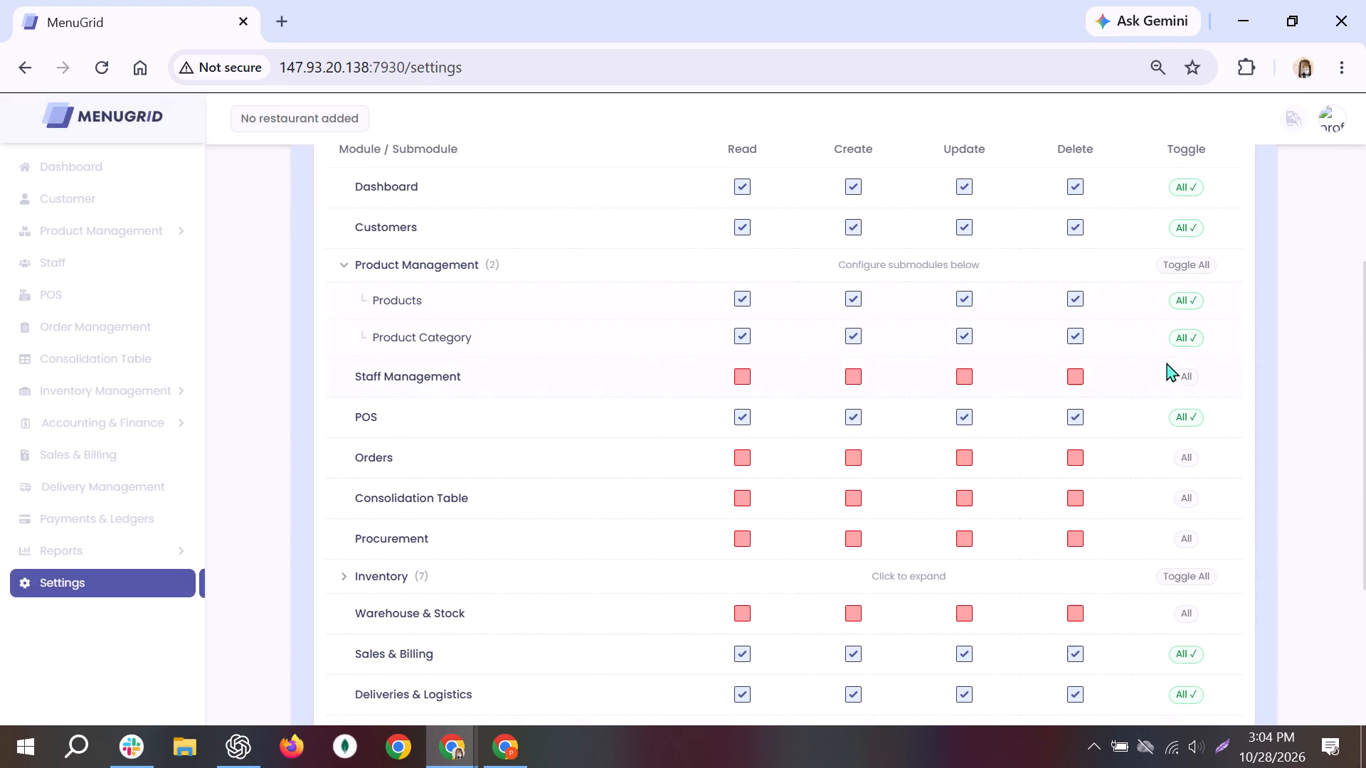
{"action": "left_click", "coordinate": [1184, 374]}
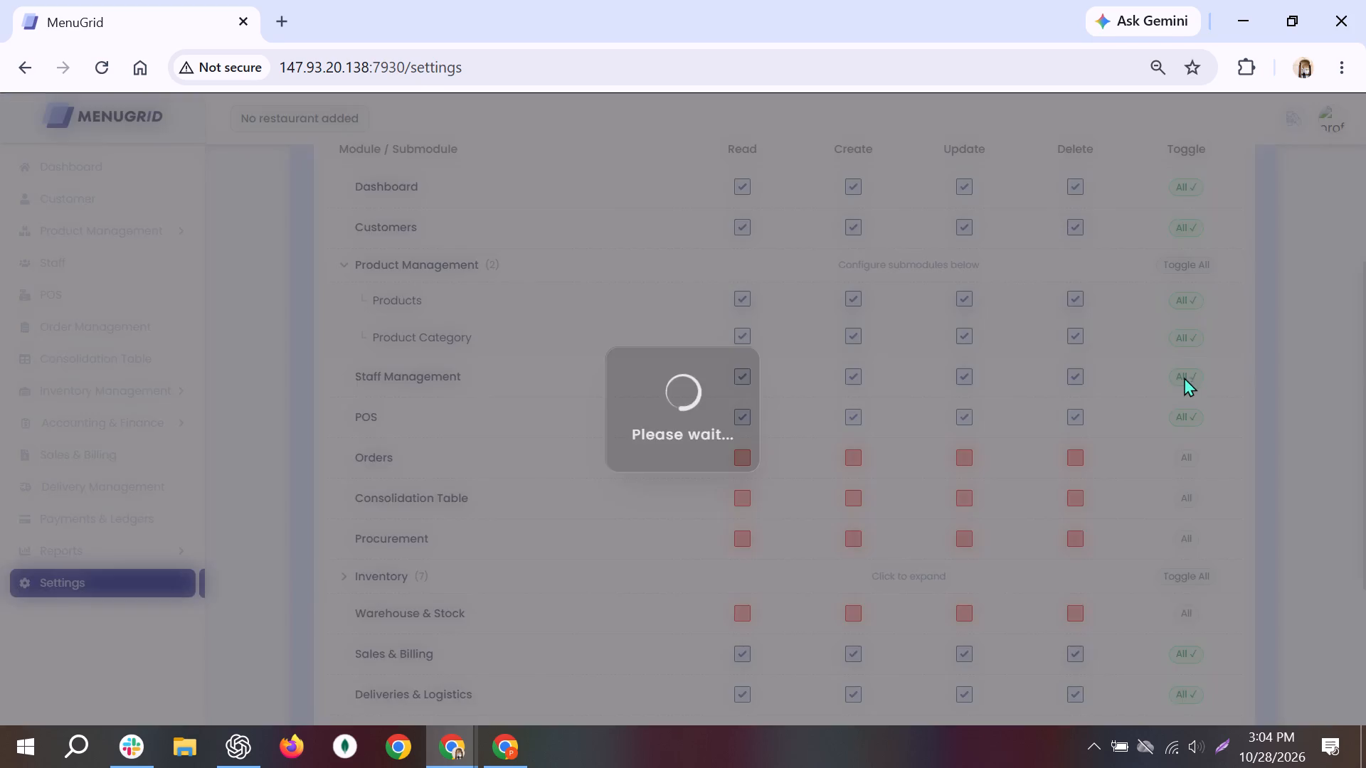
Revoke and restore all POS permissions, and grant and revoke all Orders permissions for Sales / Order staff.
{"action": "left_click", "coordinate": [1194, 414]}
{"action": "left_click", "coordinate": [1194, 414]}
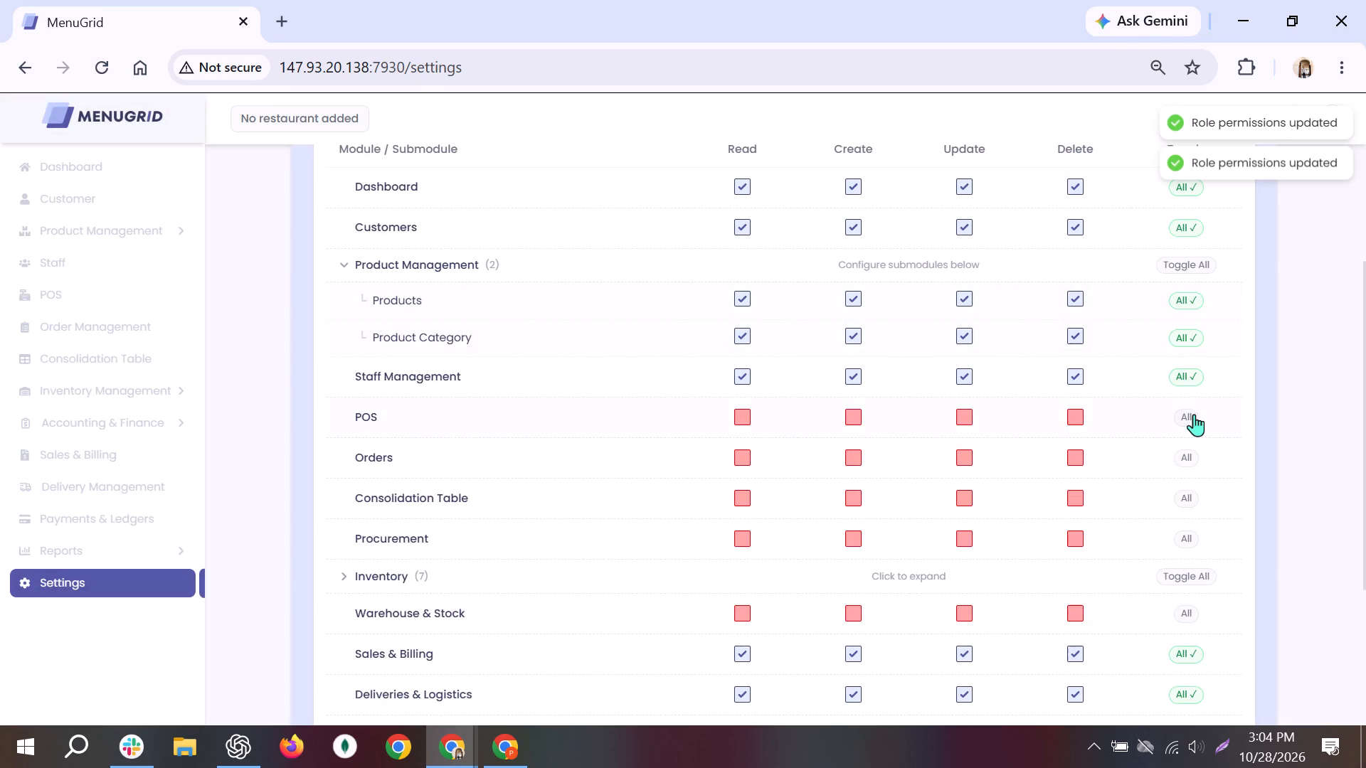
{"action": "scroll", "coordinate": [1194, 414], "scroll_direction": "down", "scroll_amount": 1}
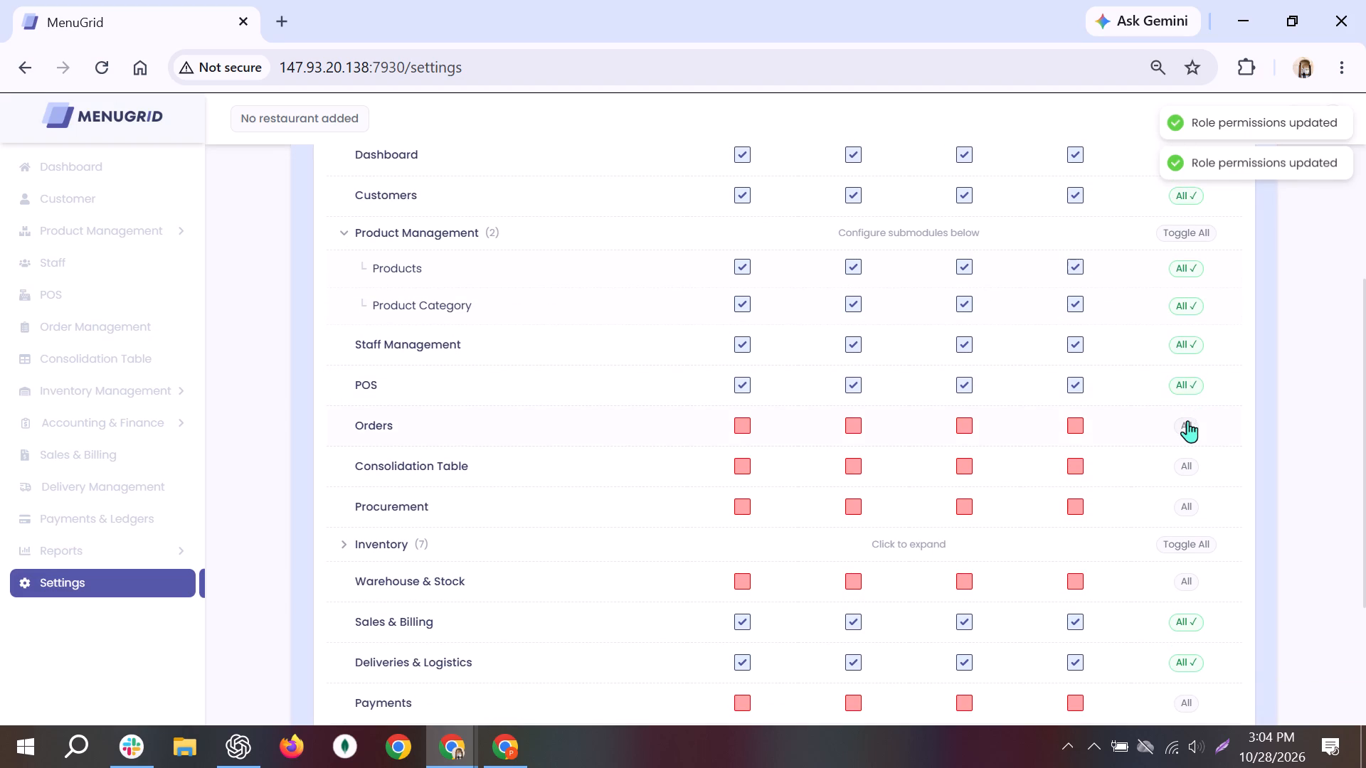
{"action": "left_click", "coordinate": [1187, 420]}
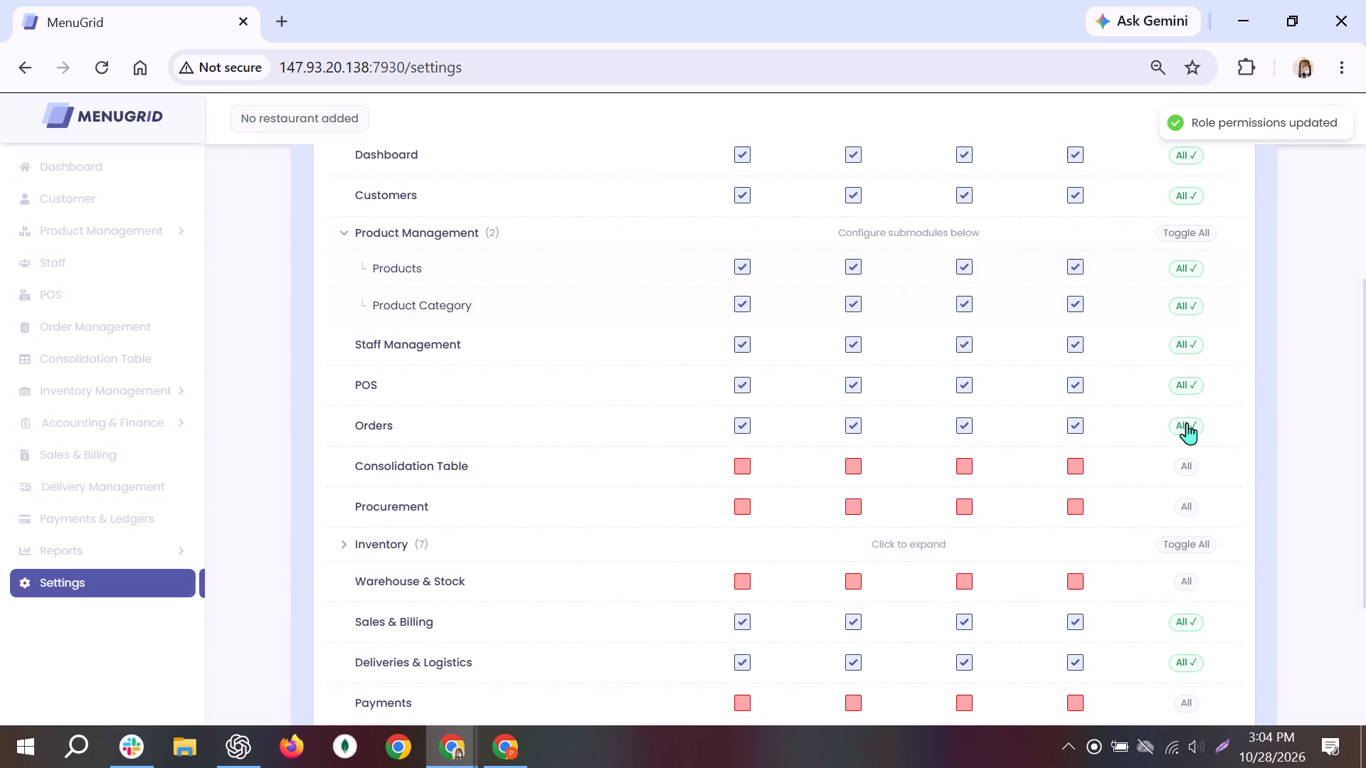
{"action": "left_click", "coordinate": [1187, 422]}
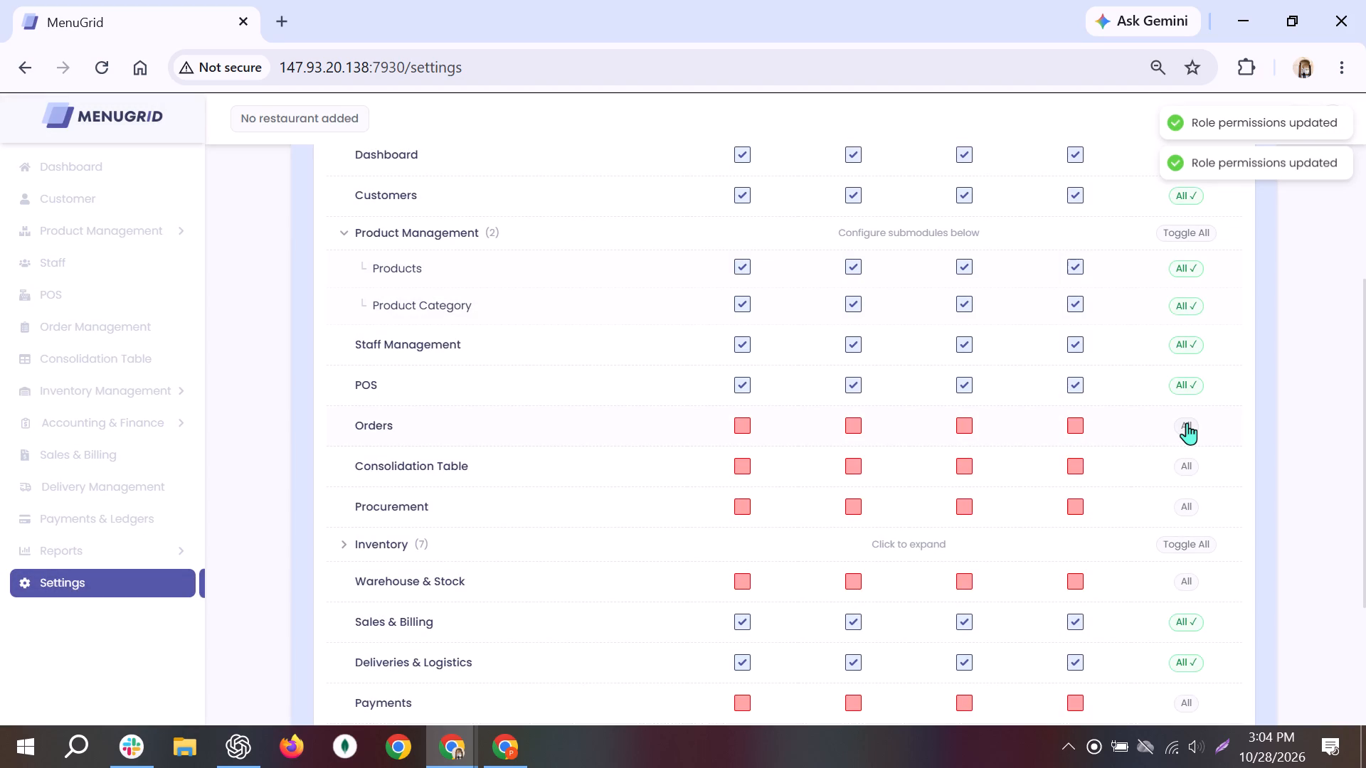
Grant all Consolidation Table and all Orders permissions to Sales / Order staff.
{"action": "scroll", "coordinate": [1187, 422], "scroll_direction": "down", "scroll_amount": 1}
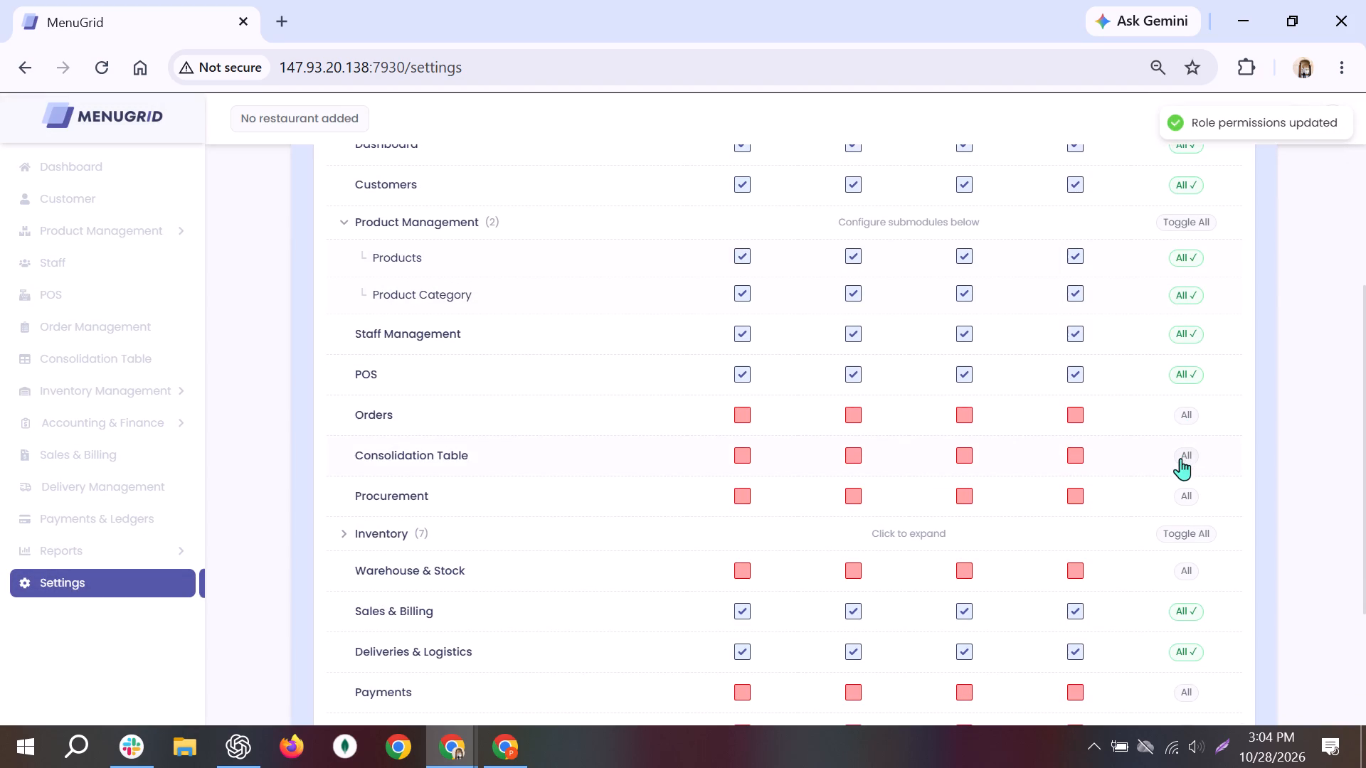
{"action": "left_click", "coordinate": [1180, 458]}
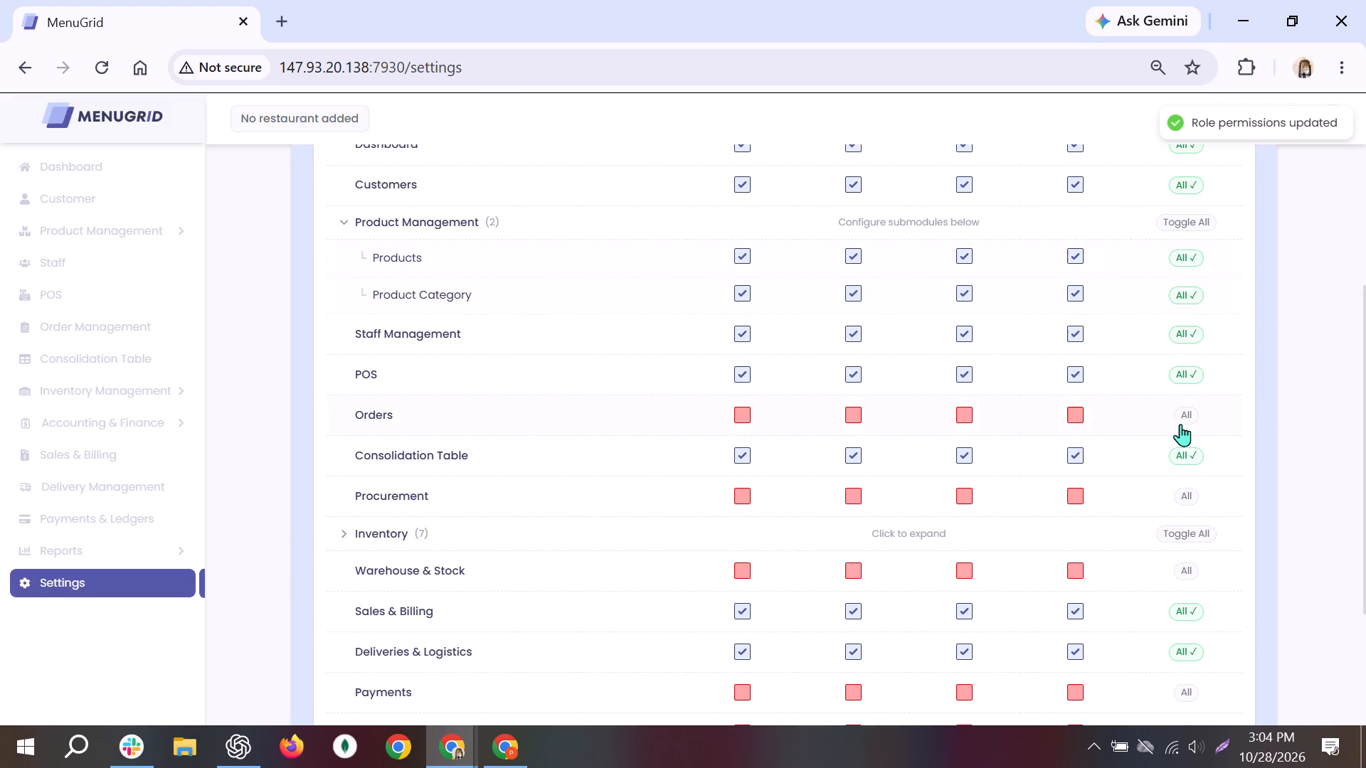
{"action": "double_click", "coordinate": [1182, 421]}
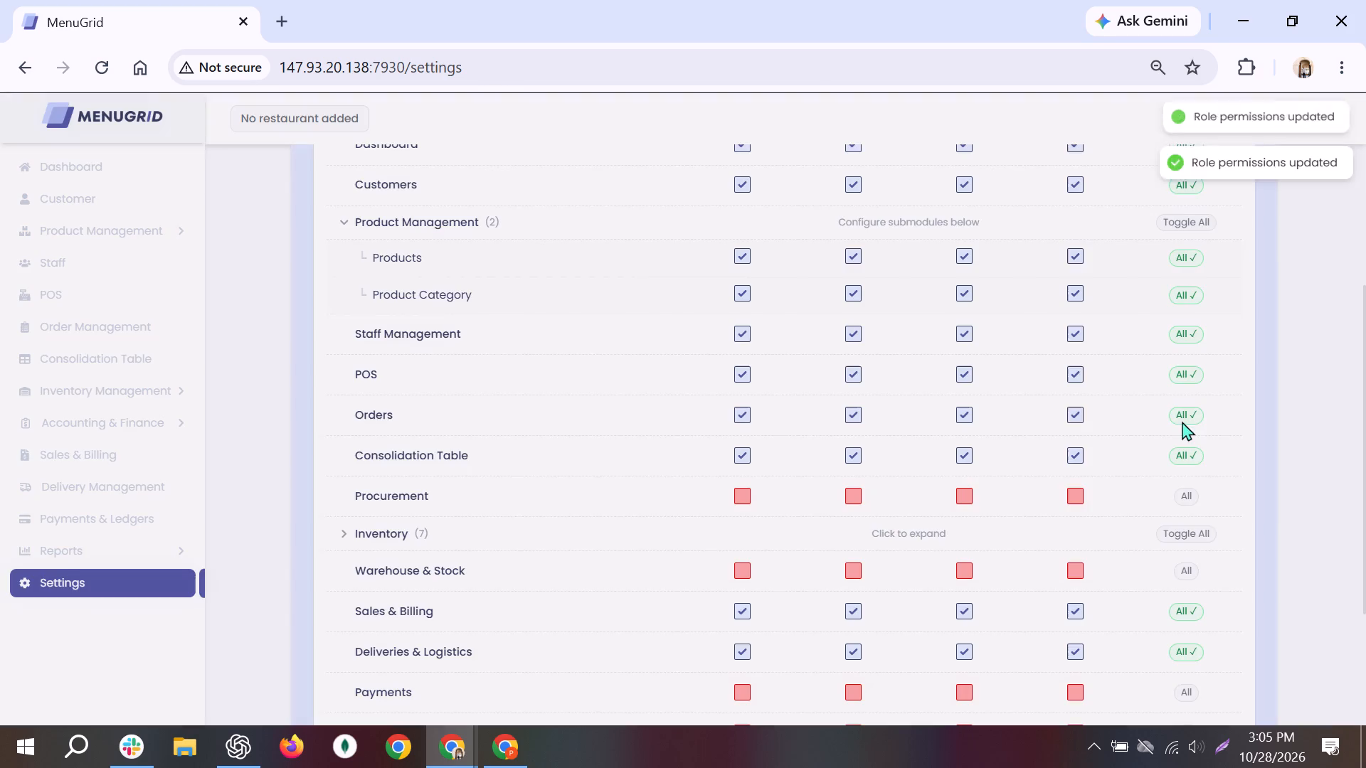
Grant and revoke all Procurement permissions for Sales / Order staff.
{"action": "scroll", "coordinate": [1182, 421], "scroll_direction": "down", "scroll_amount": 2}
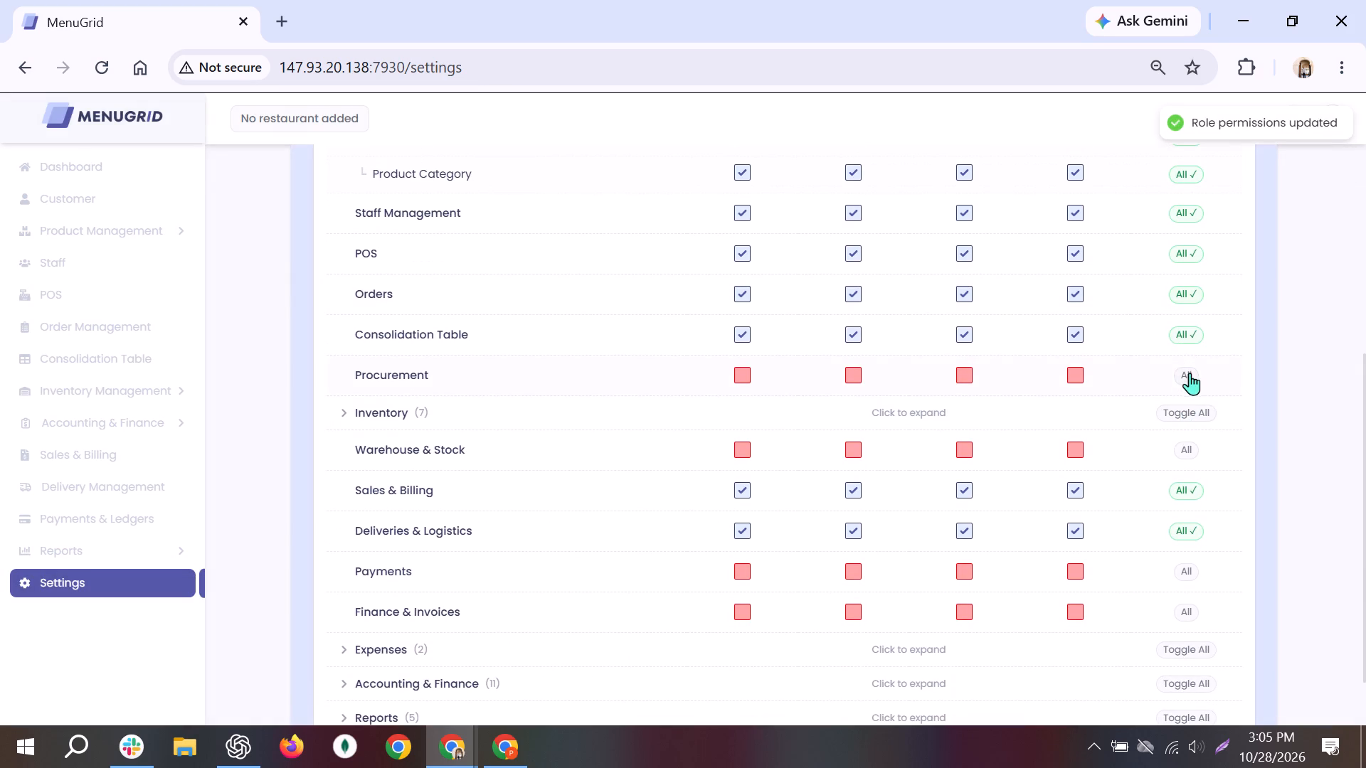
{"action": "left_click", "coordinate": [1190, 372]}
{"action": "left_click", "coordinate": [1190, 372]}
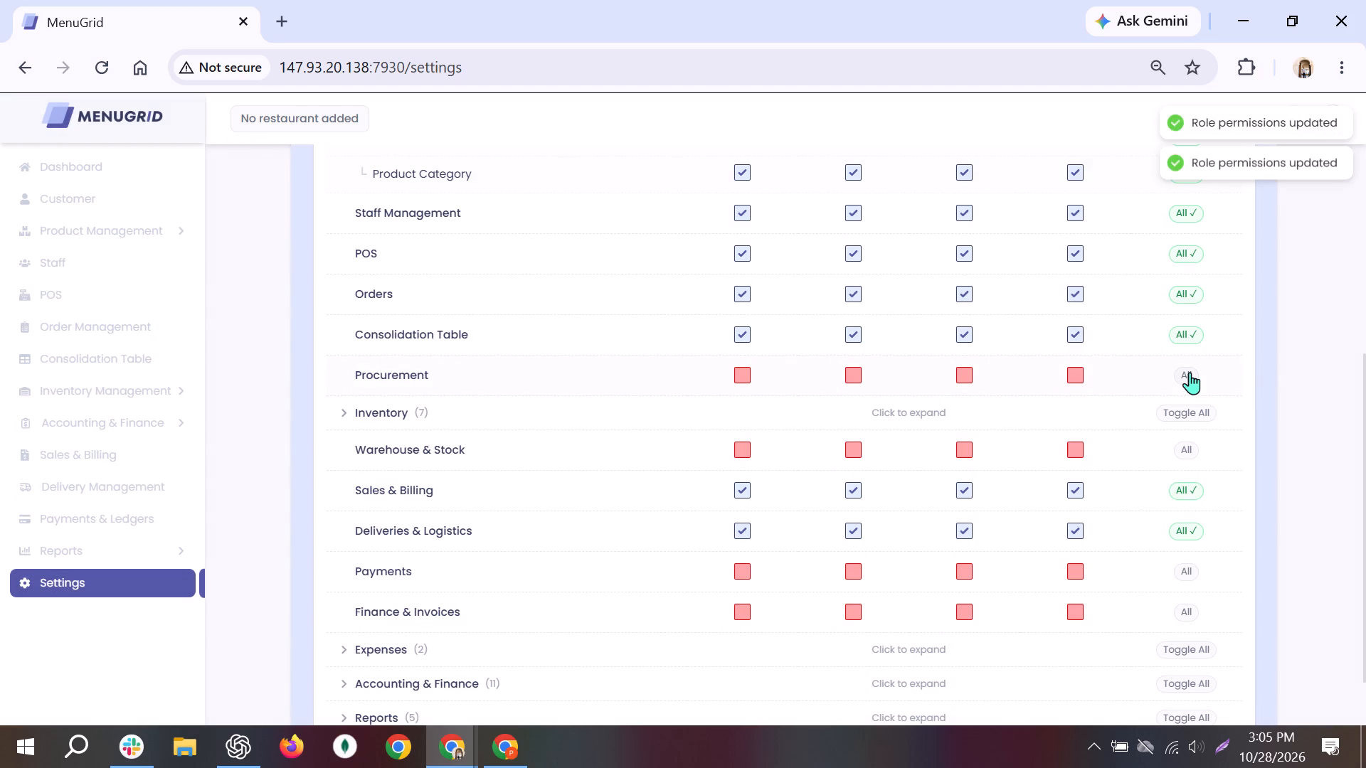
Expand the Inventory submodules and grant and revoke all their permissions at once for Sales / Order staff.
{"action": "left_click", "coordinate": [352, 410]}
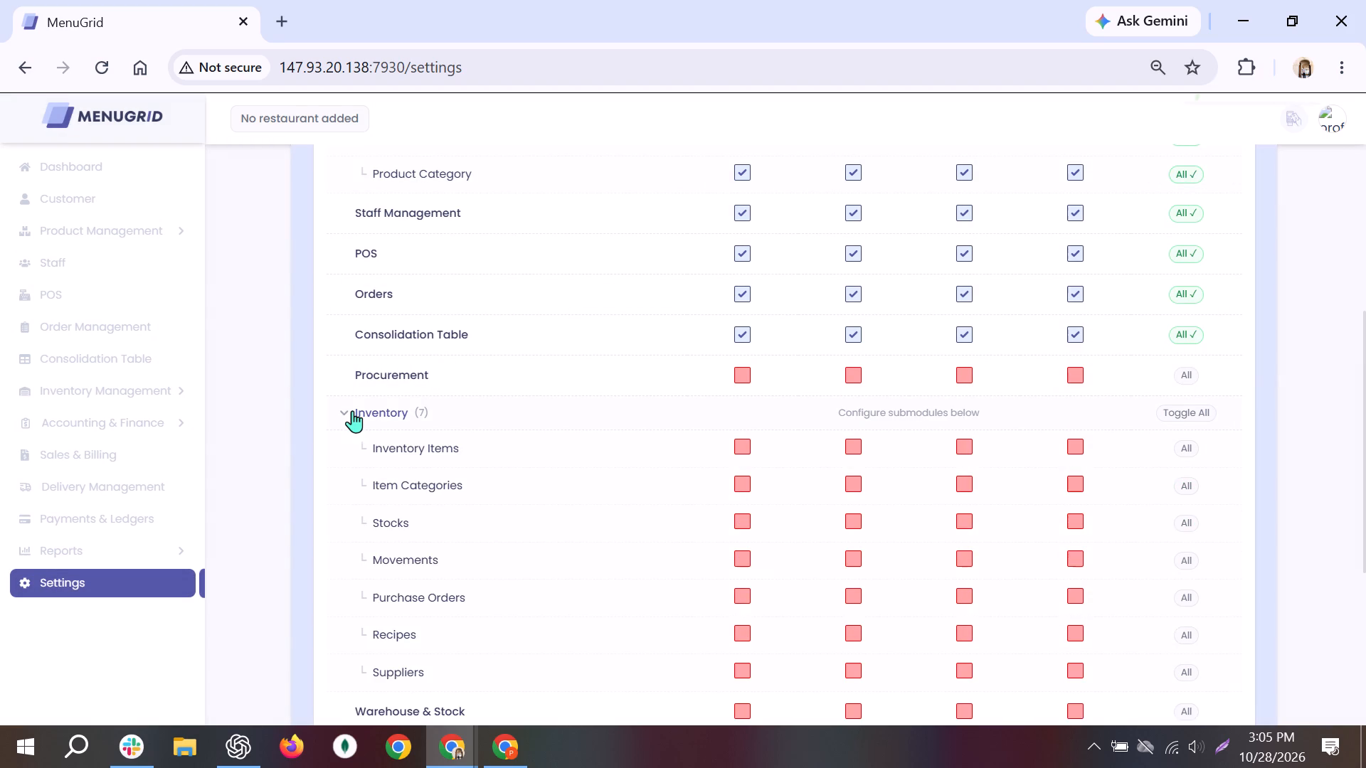
{"action": "left_click", "coordinate": [1170, 410]}
{"action": "left_click", "coordinate": [1170, 410]}
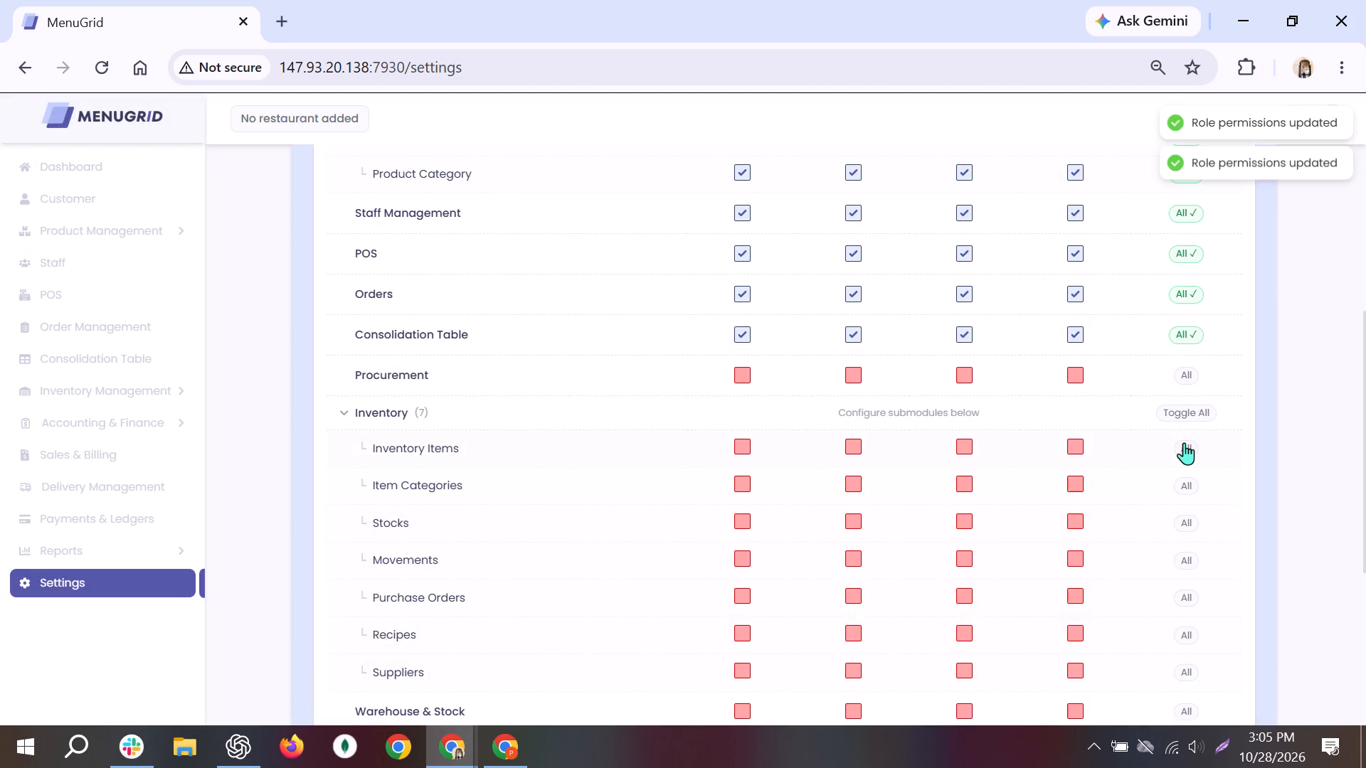
Grant all permissions for the Inventory Items, Item Categories and Stocks submodules to Sales / Order staff.
{"action": "left_click", "coordinate": [1184, 442]}
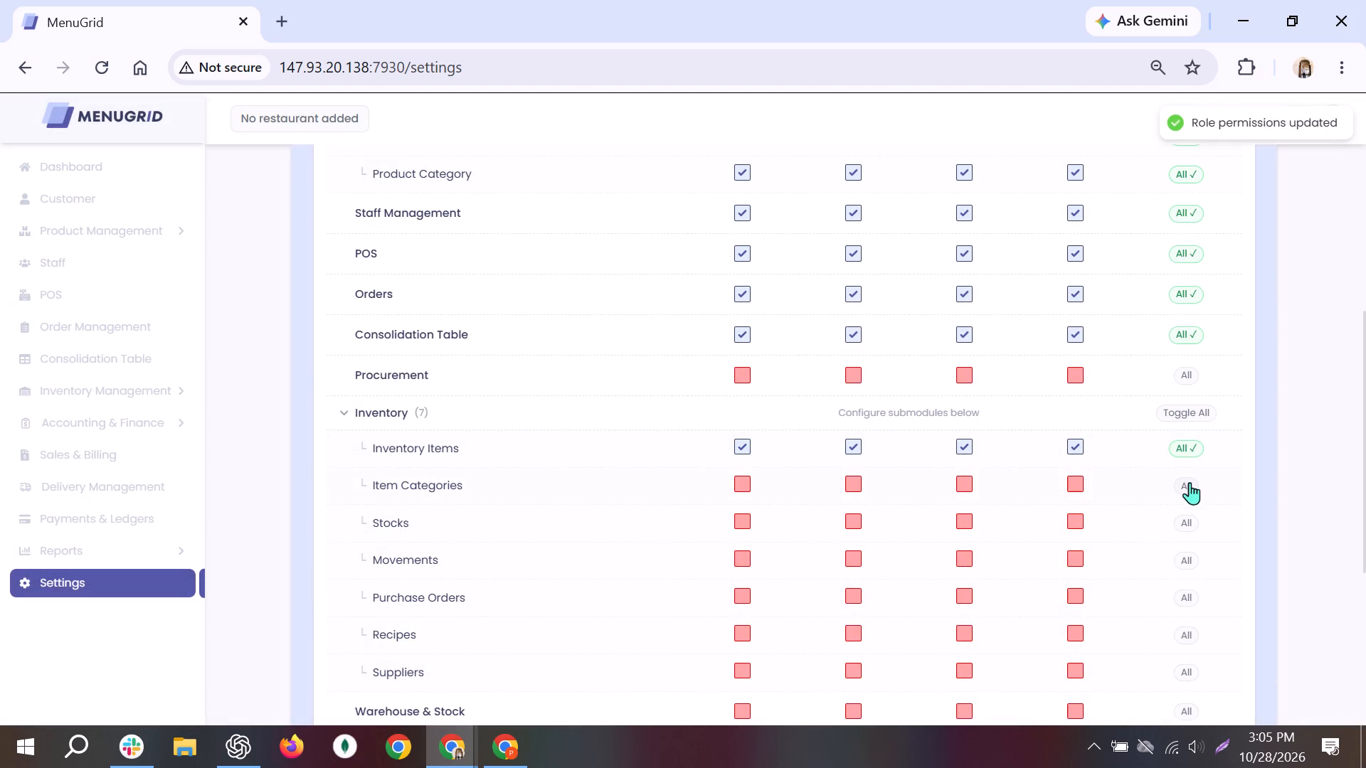
{"action": "left_click", "coordinate": [1190, 482]}
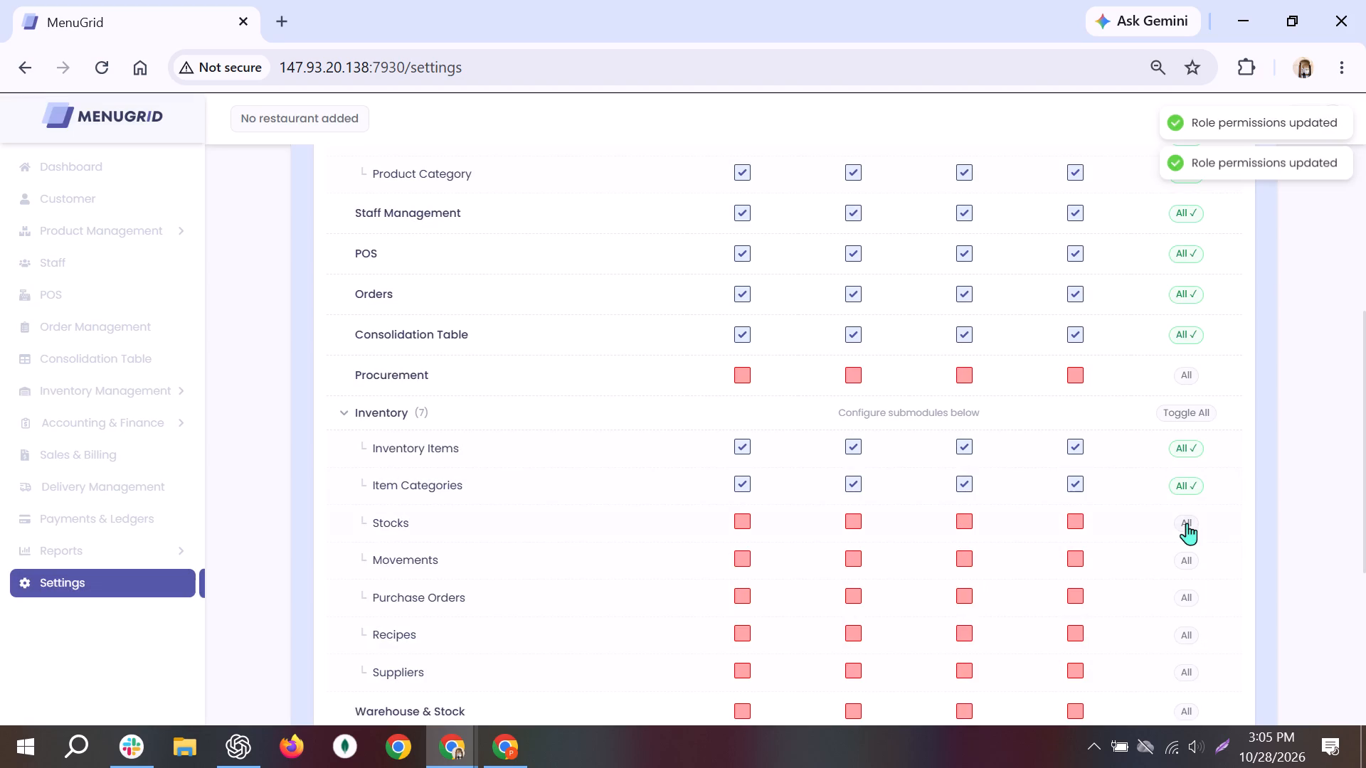
{"action": "left_click", "coordinate": [1187, 523]}
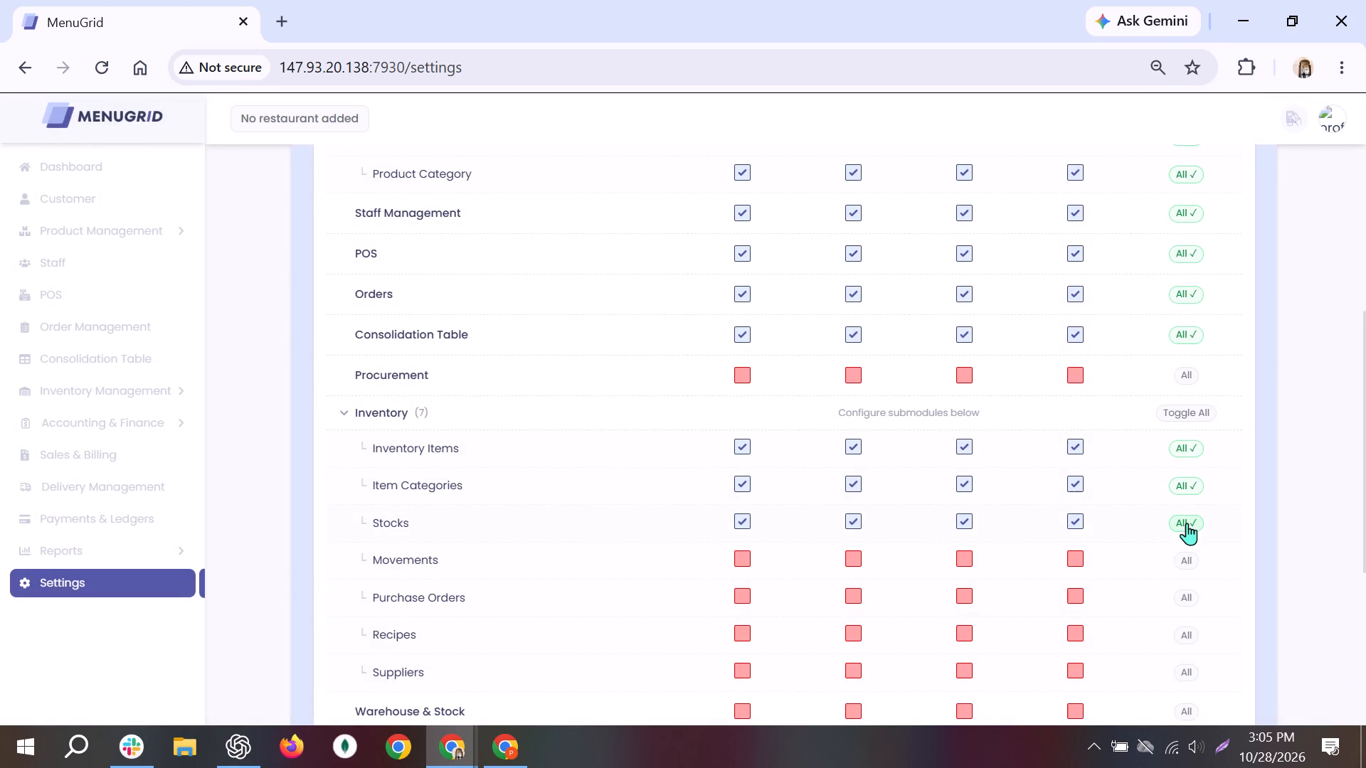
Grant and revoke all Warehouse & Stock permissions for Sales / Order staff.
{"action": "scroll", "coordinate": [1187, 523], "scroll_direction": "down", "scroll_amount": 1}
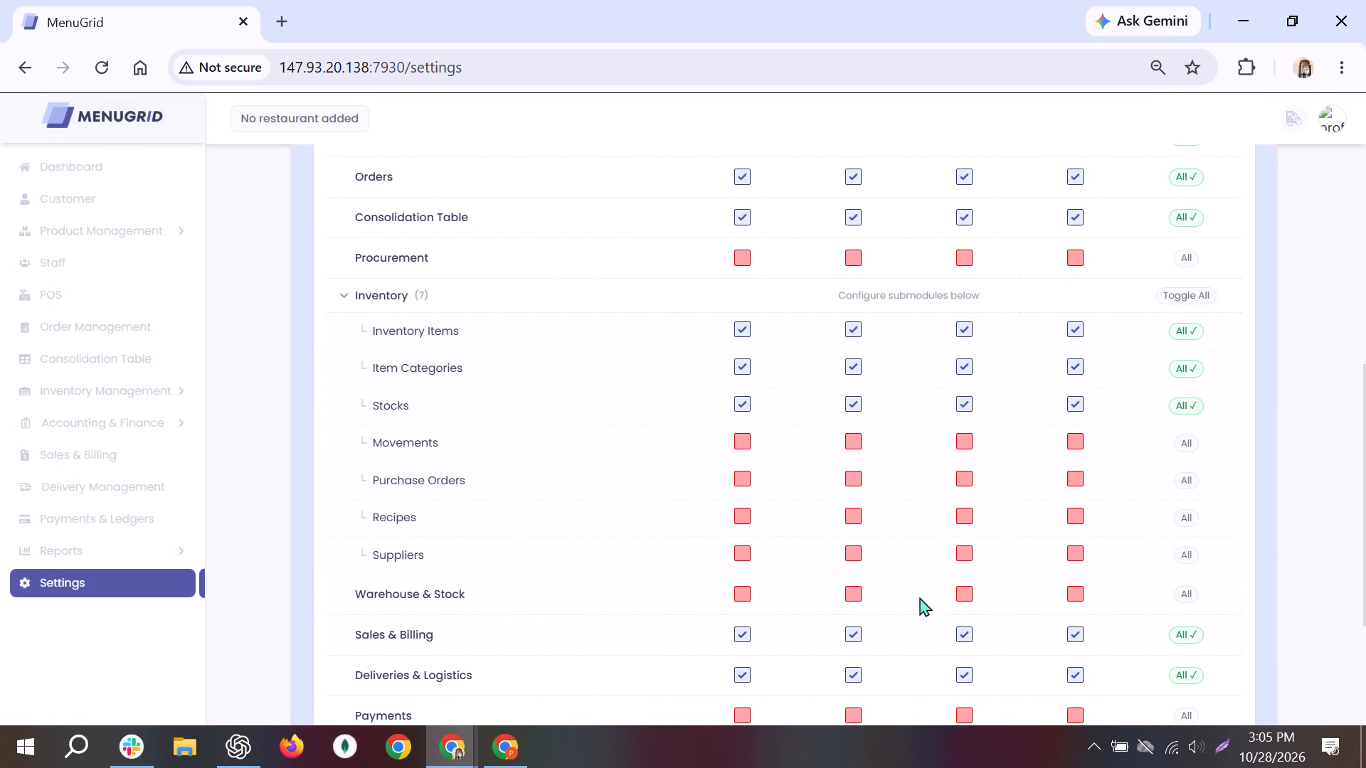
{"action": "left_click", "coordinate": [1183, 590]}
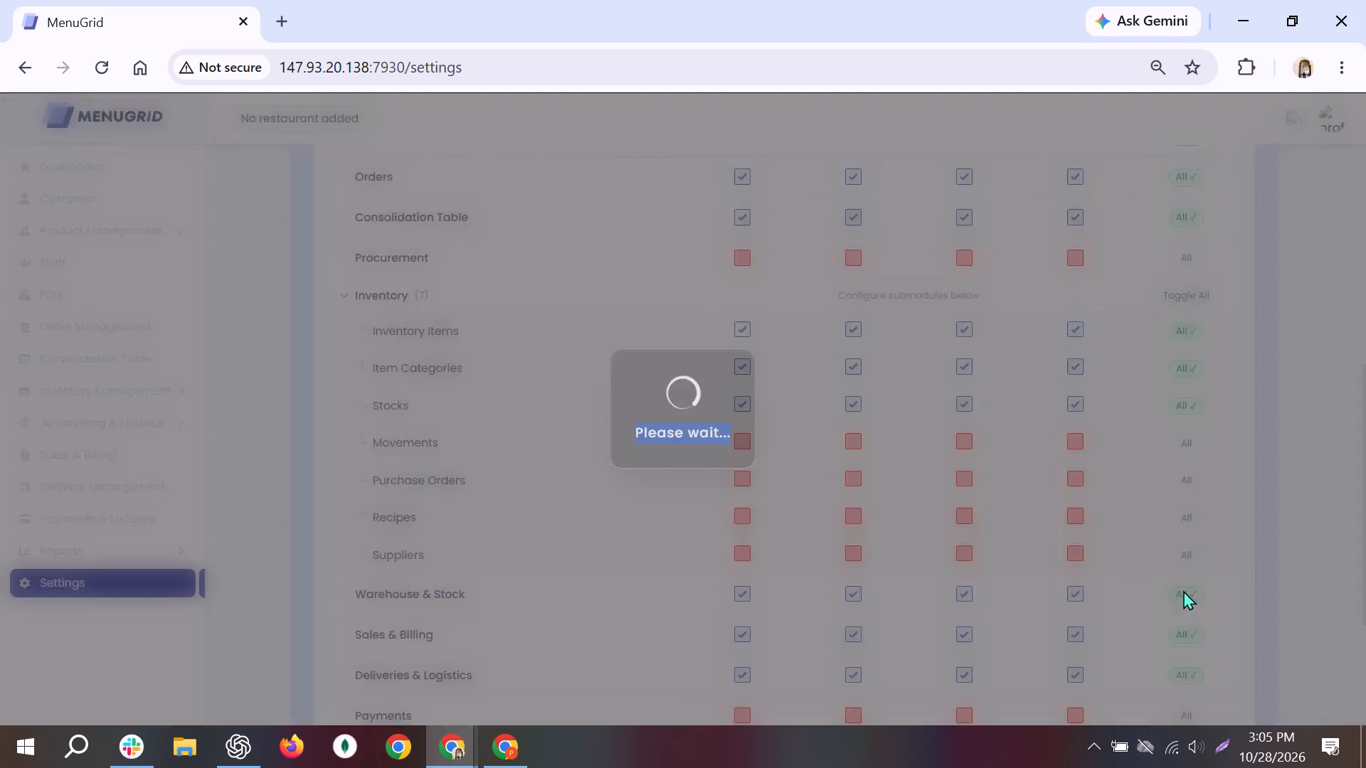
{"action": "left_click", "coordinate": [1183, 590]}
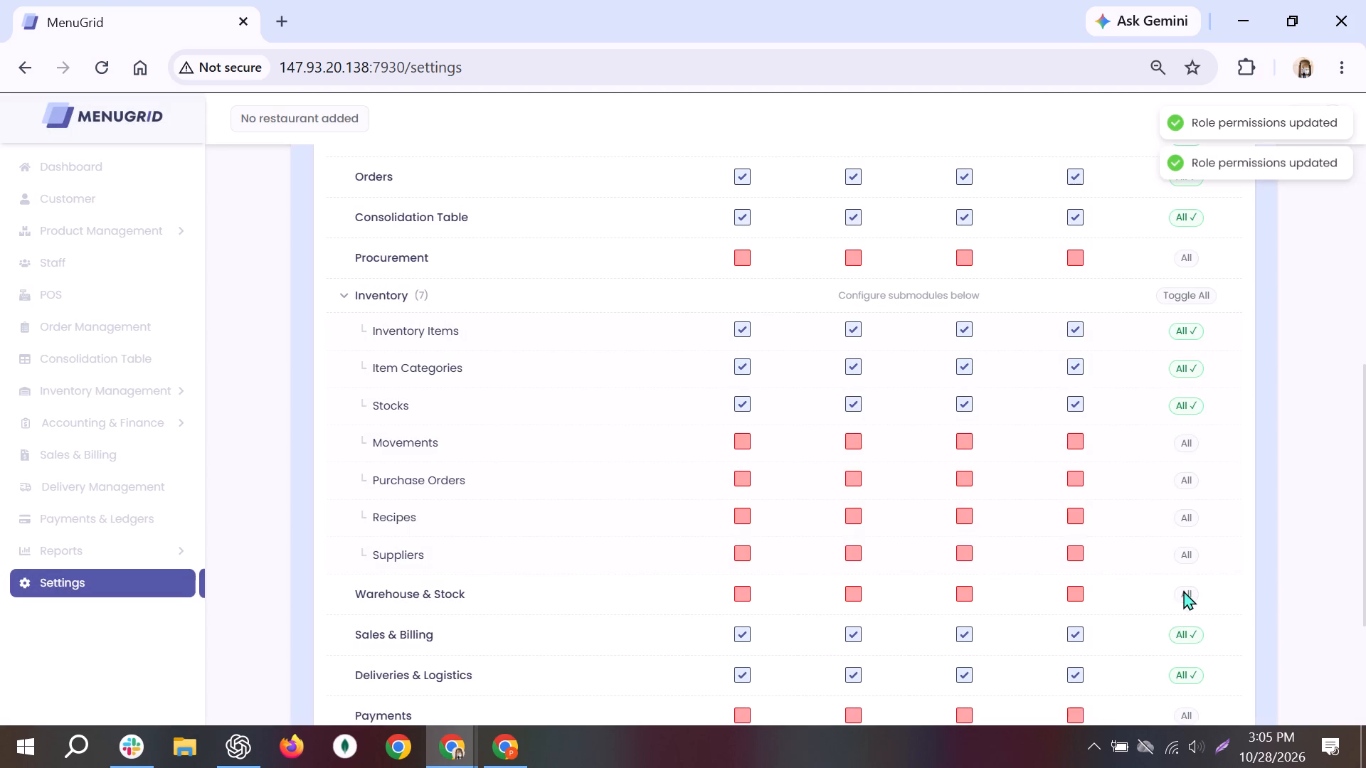
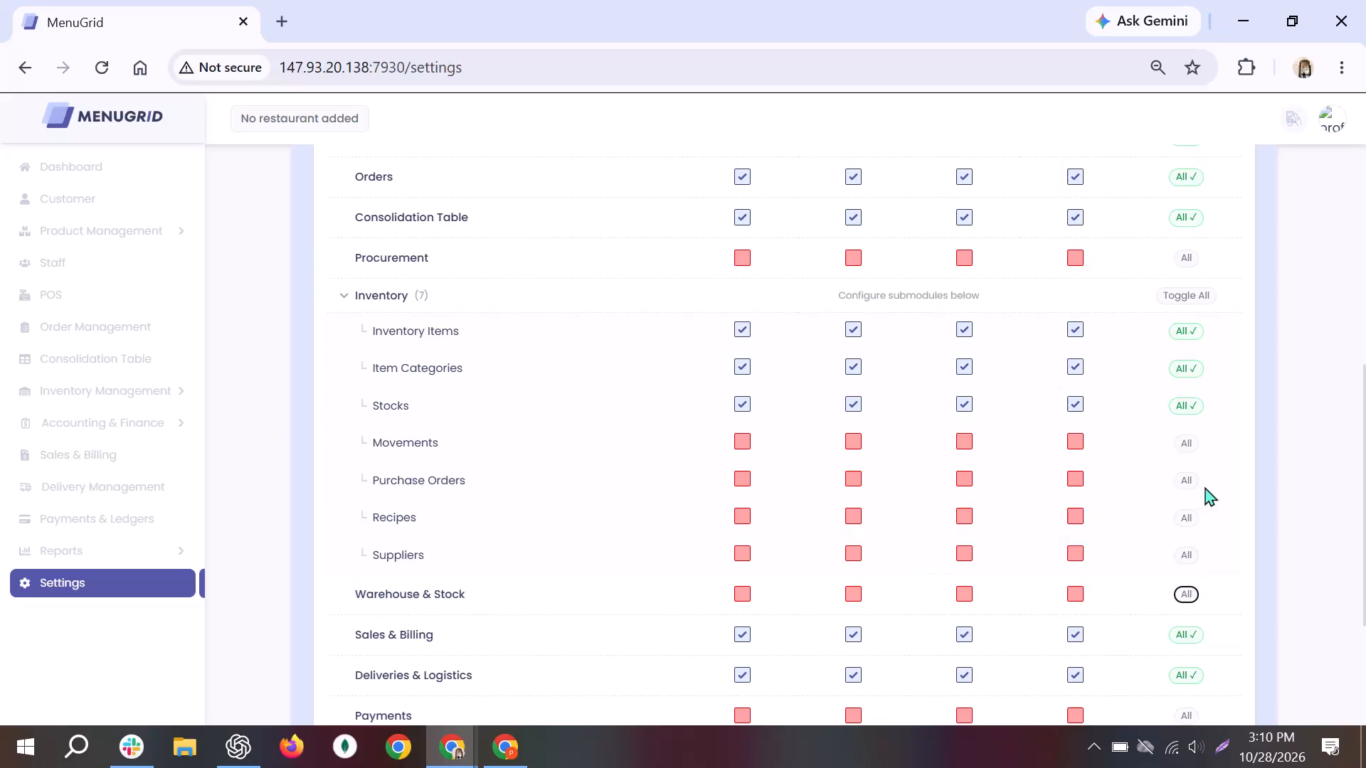
Grant all permissions for Movements, Purchase Orders, Recipes, Suppliers and Warehouse & Stock to Sales / Order staff.
{"action": "left_click", "coordinate": [1185, 447]}
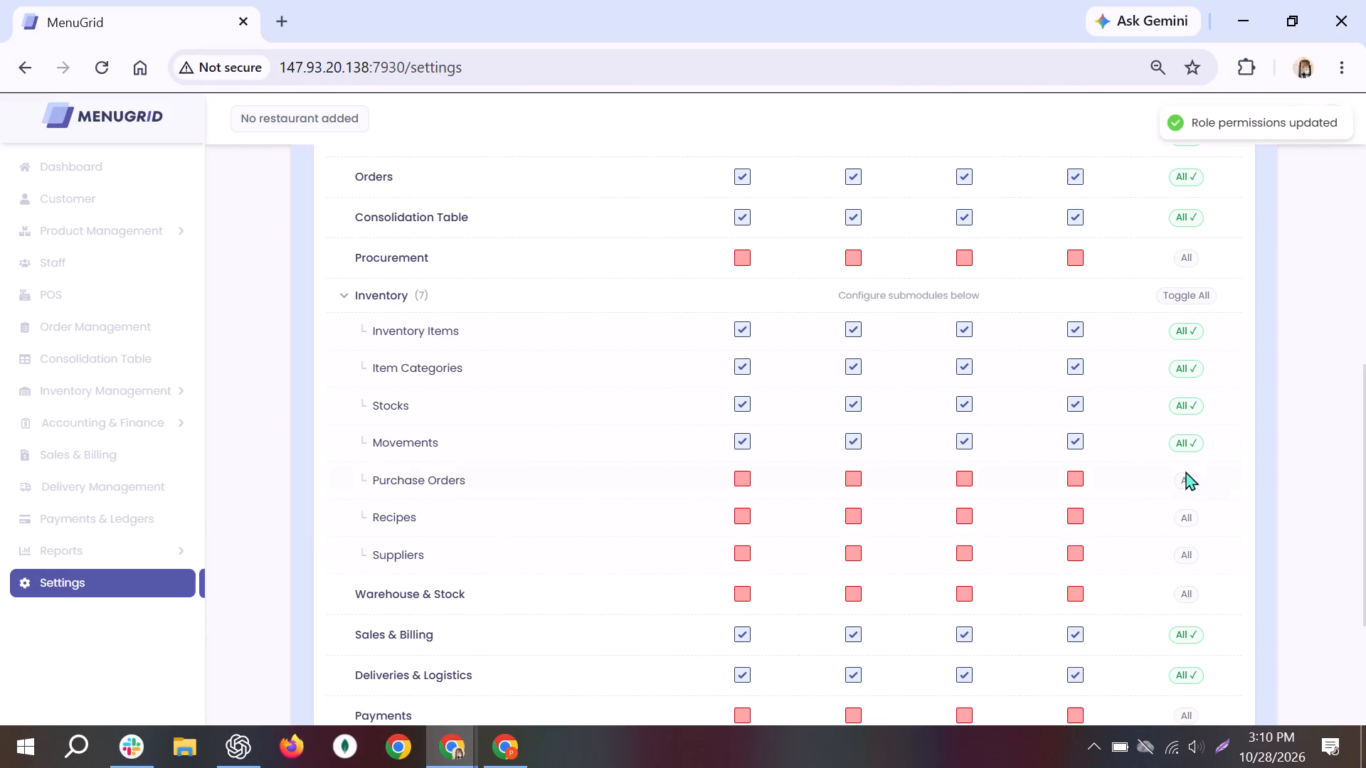
{"action": "left_click", "coordinate": [1186, 476]}
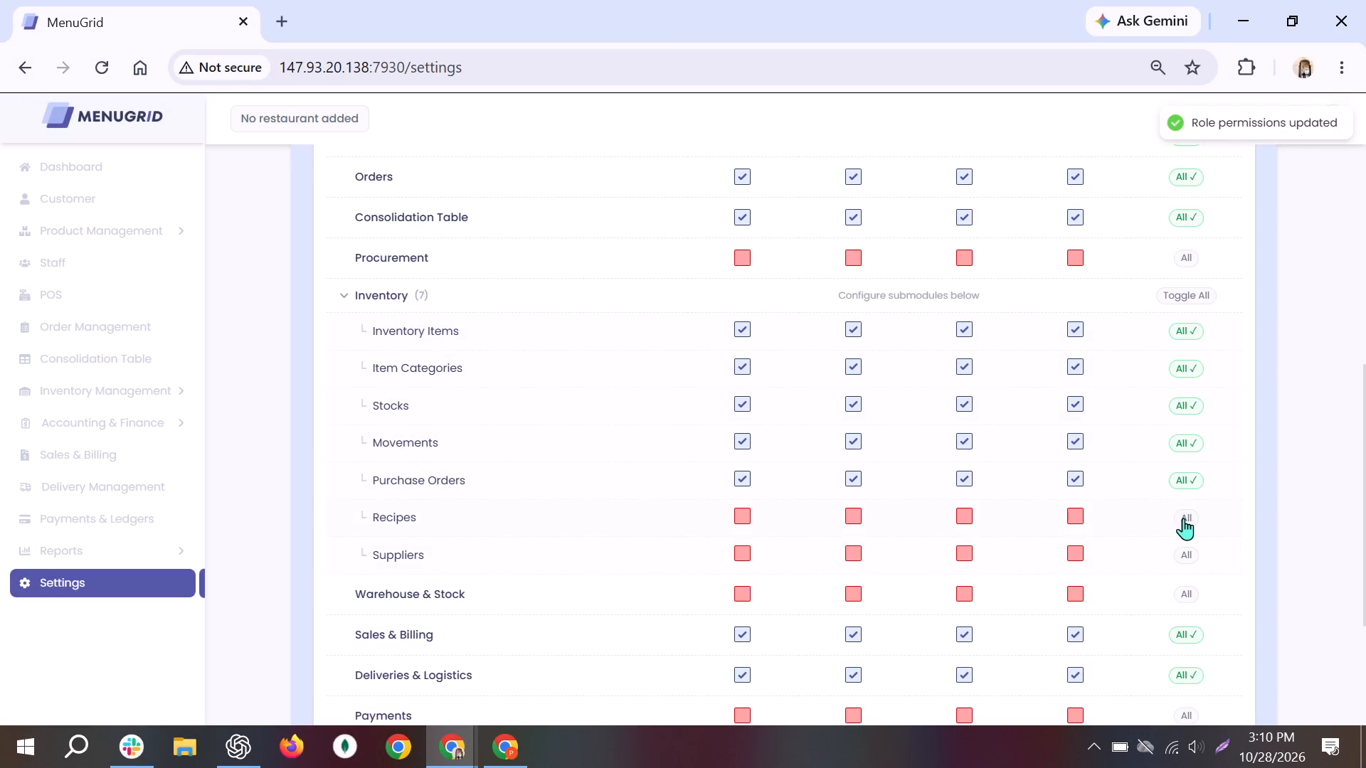
{"action": "left_click", "coordinate": [1183, 518]}
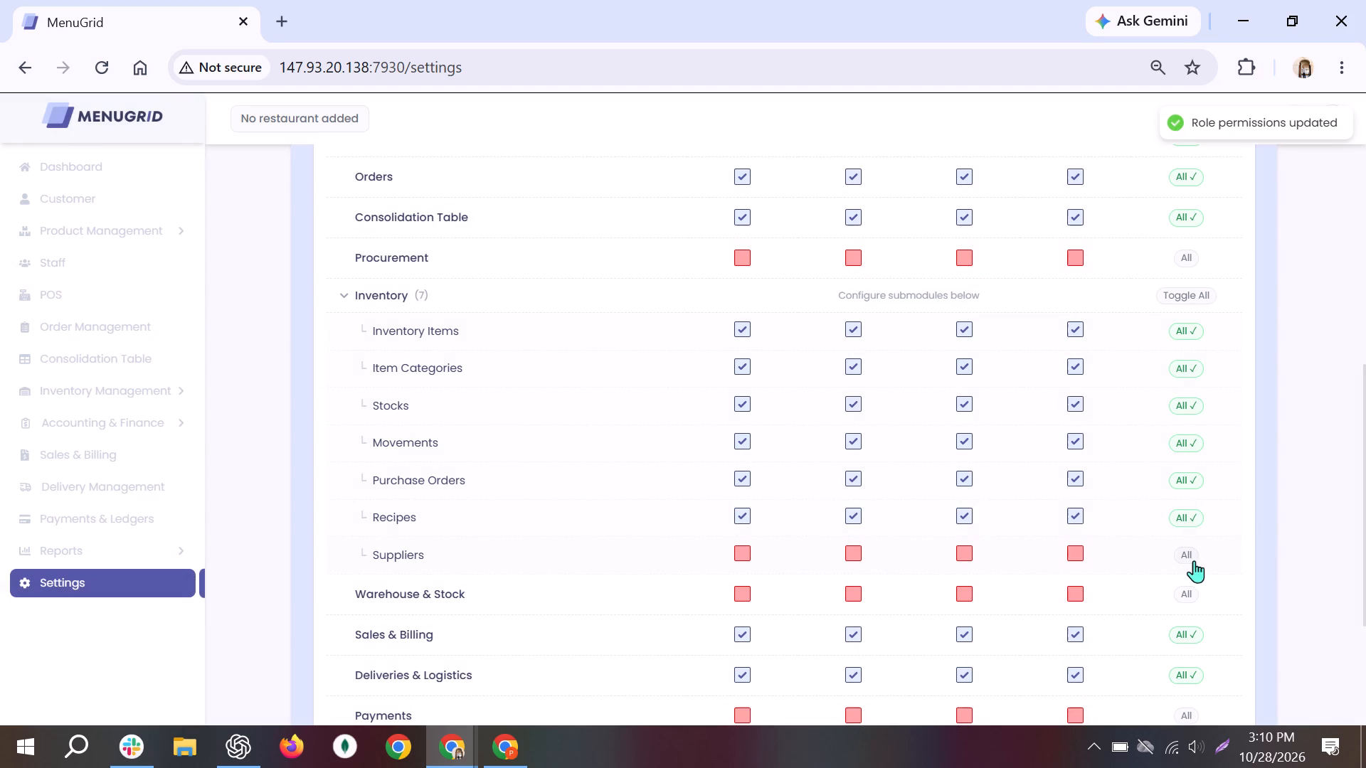
{"action": "left_click", "coordinate": [1194, 560]}
{"action": "left_click", "coordinate": [1182, 600]}
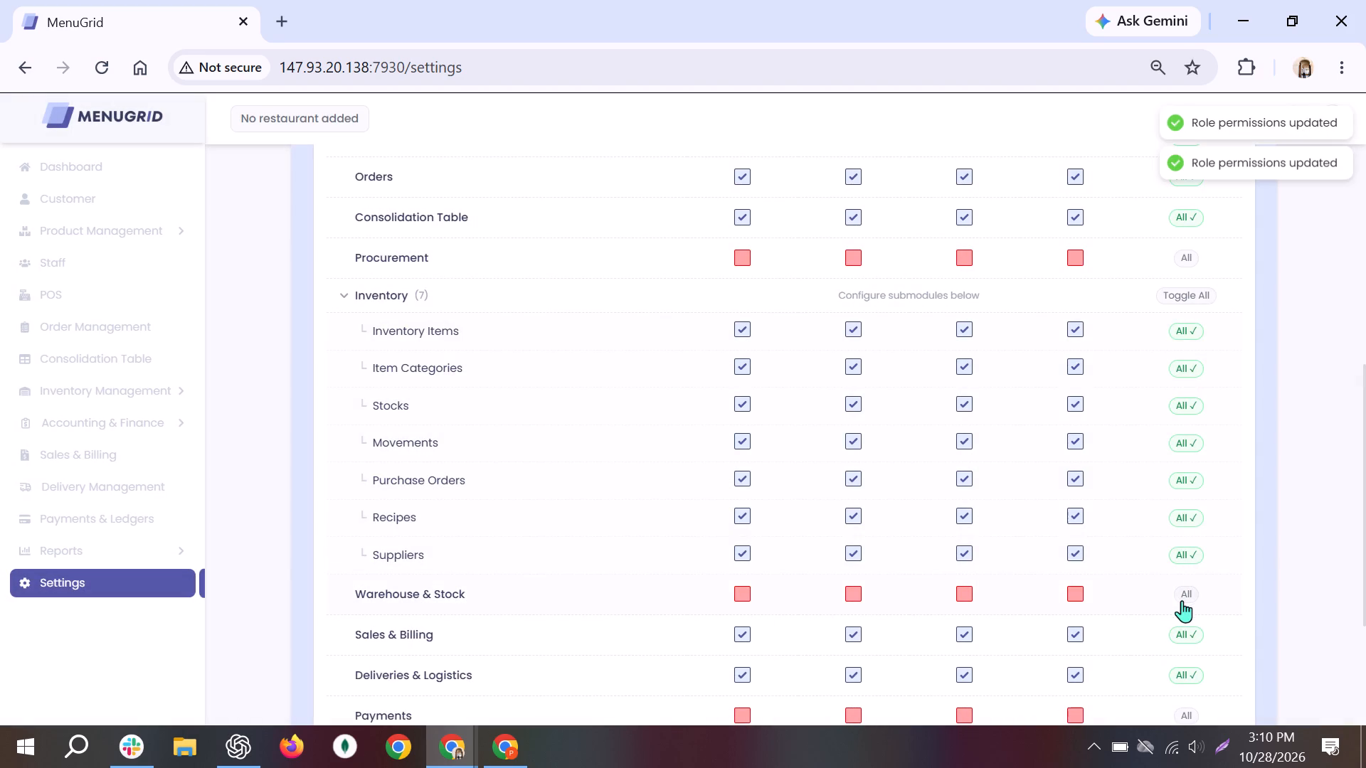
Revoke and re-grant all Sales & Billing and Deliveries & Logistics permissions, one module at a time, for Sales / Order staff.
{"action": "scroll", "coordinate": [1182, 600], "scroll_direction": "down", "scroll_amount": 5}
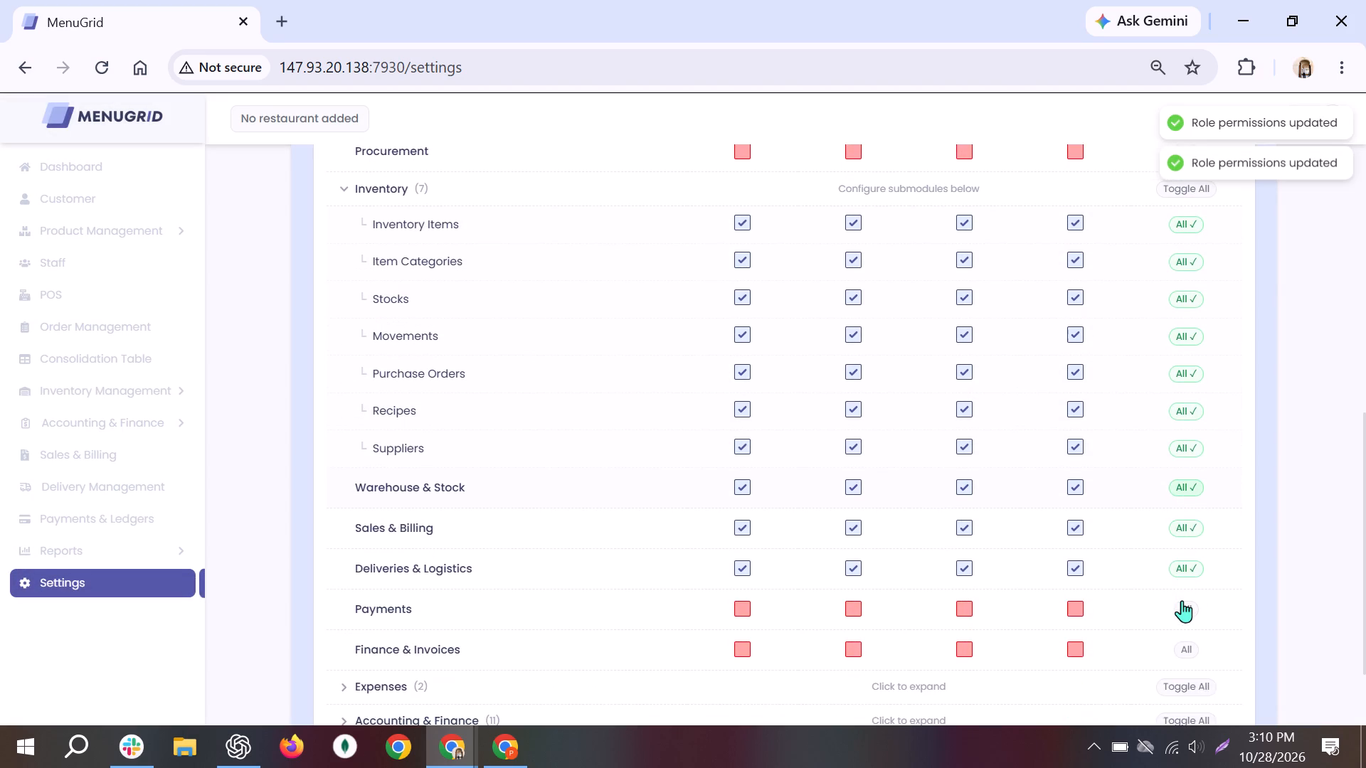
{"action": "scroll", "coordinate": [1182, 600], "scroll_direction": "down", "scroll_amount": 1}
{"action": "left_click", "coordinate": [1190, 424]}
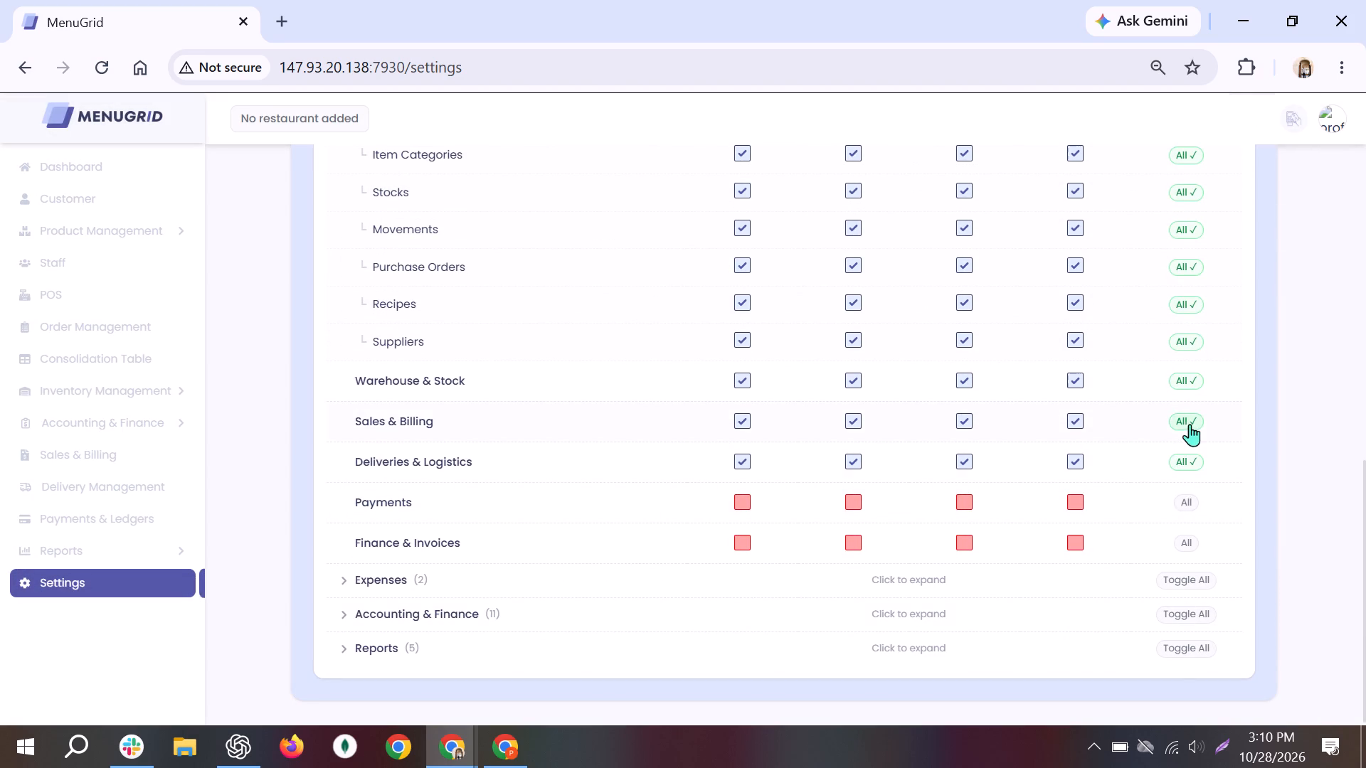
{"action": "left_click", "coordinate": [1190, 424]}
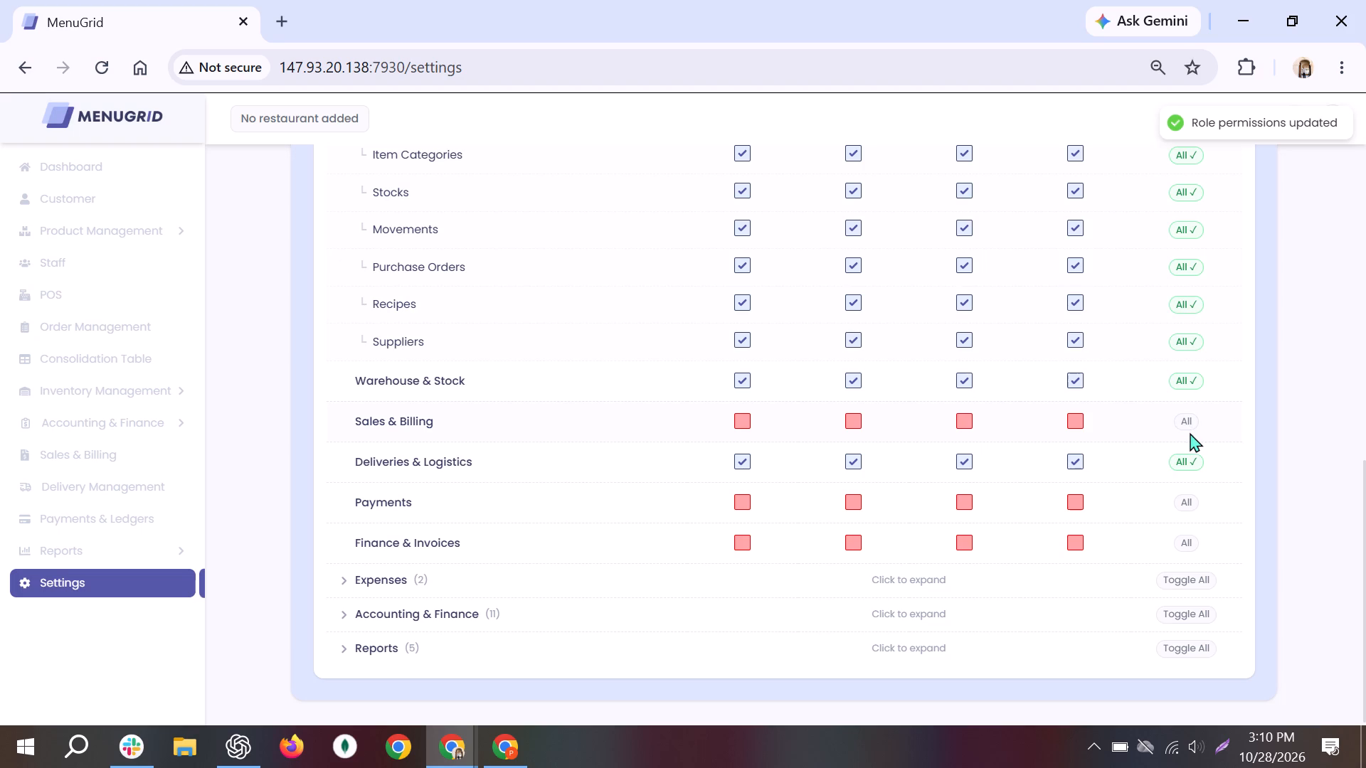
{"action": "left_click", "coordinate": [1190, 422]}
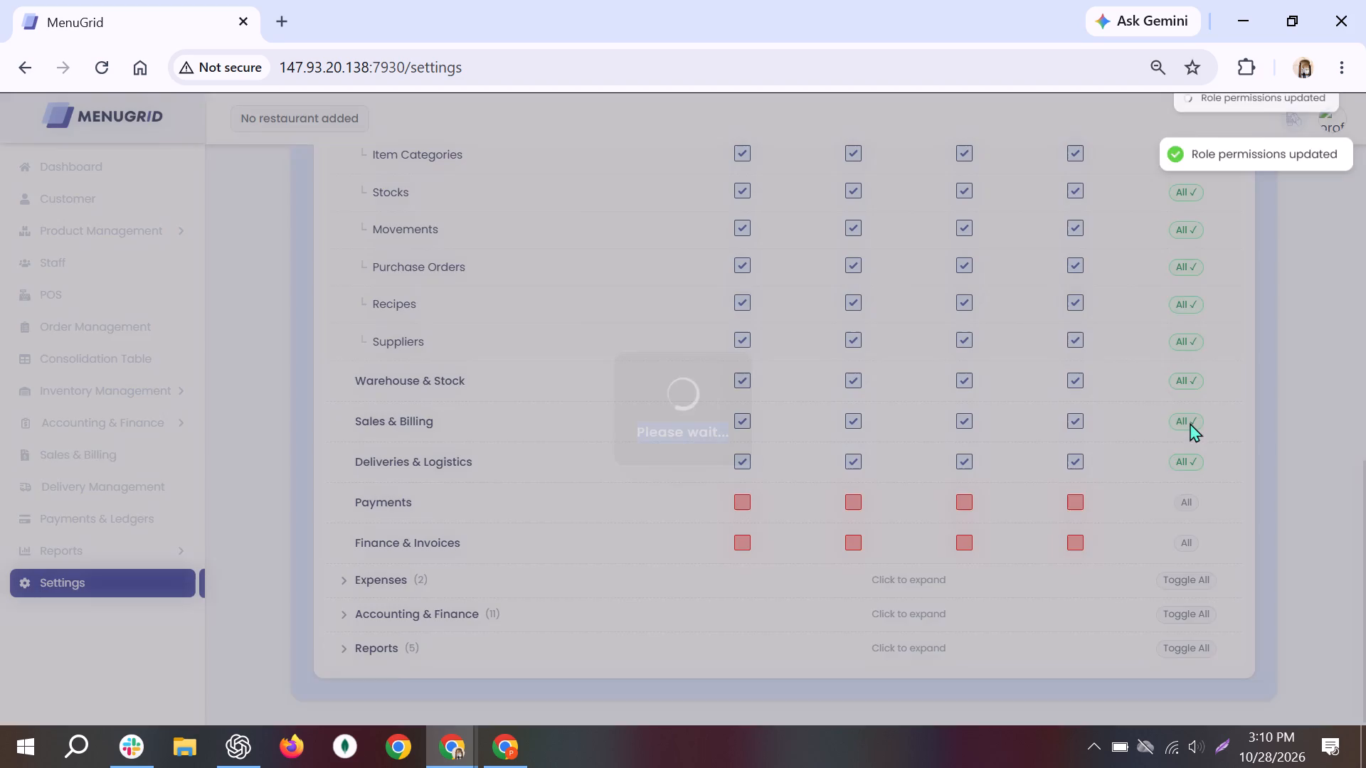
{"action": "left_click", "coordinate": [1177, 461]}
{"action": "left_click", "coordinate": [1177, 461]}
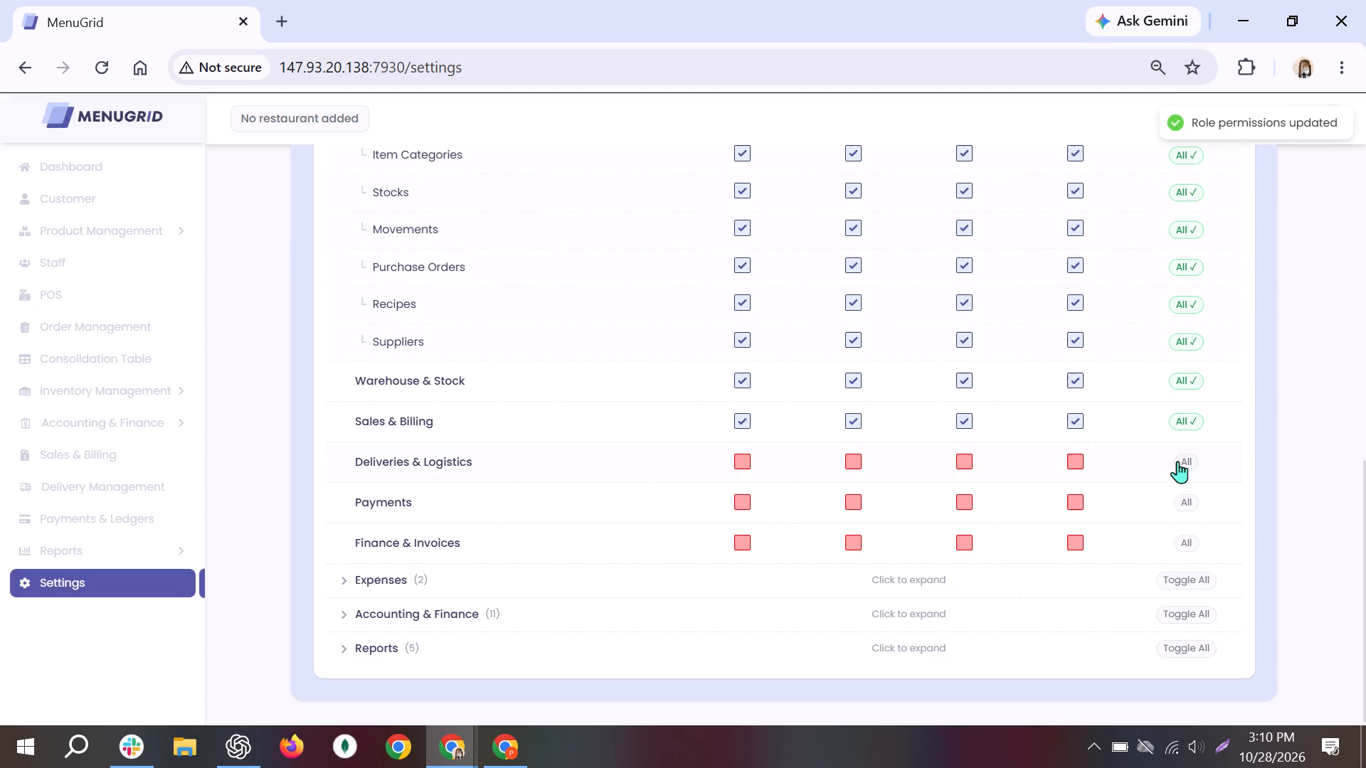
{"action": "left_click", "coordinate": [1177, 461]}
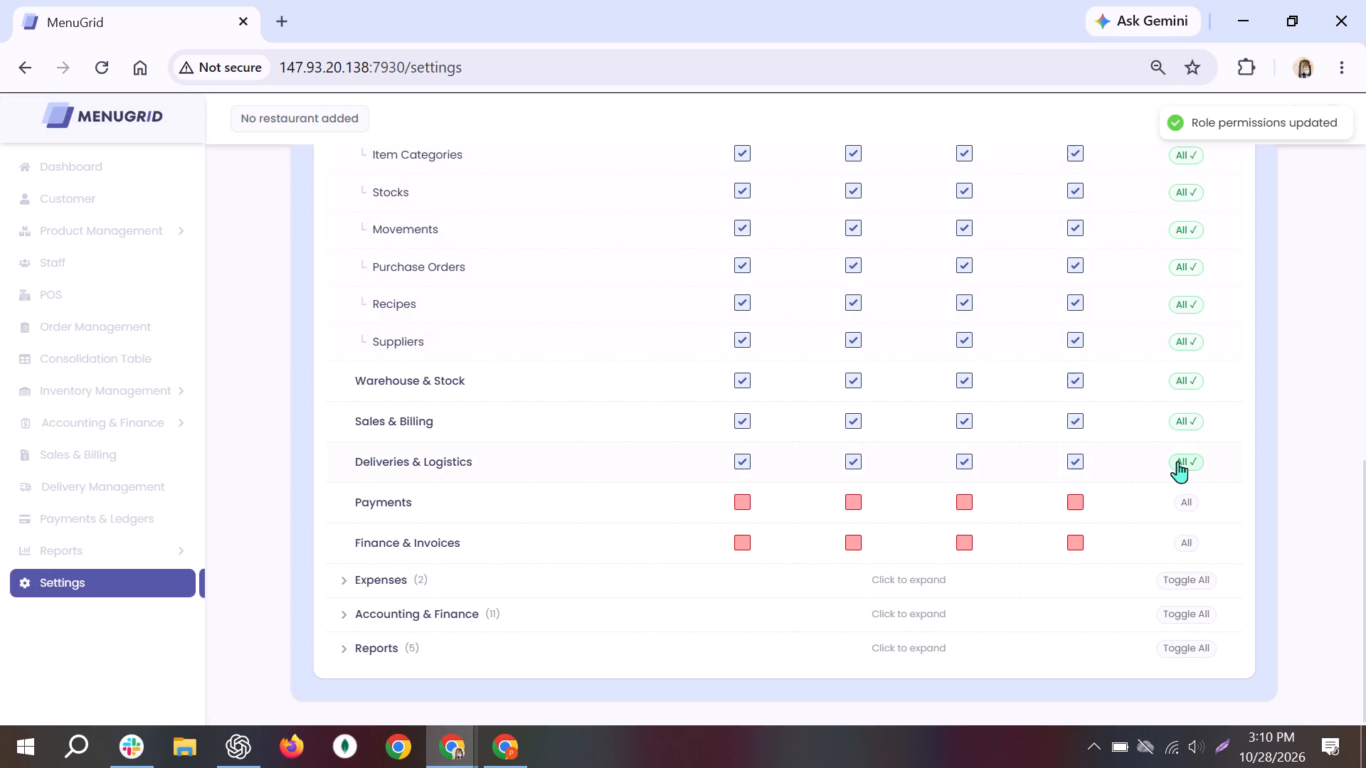
Grant and revoke all Payments permissions, and leave Finance & Invoices and Payments both fully granted for Sales / Order staff.
{"action": "scroll", "coordinate": [1177, 461], "scroll_direction": "down", "scroll_amount": 1}
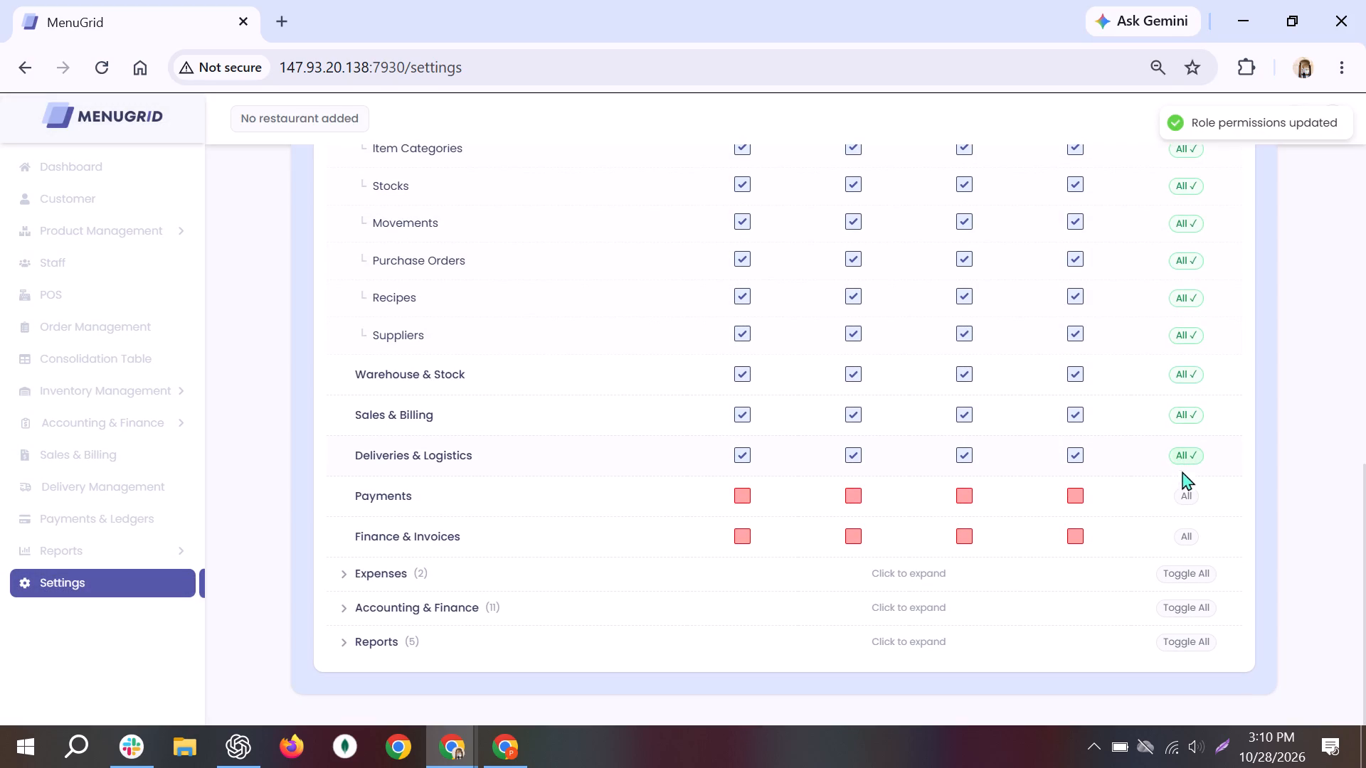
{"action": "left_click", "coordinate": [1184, 494]}
{"action": "left_click", "coordinate": [1184, 494]}
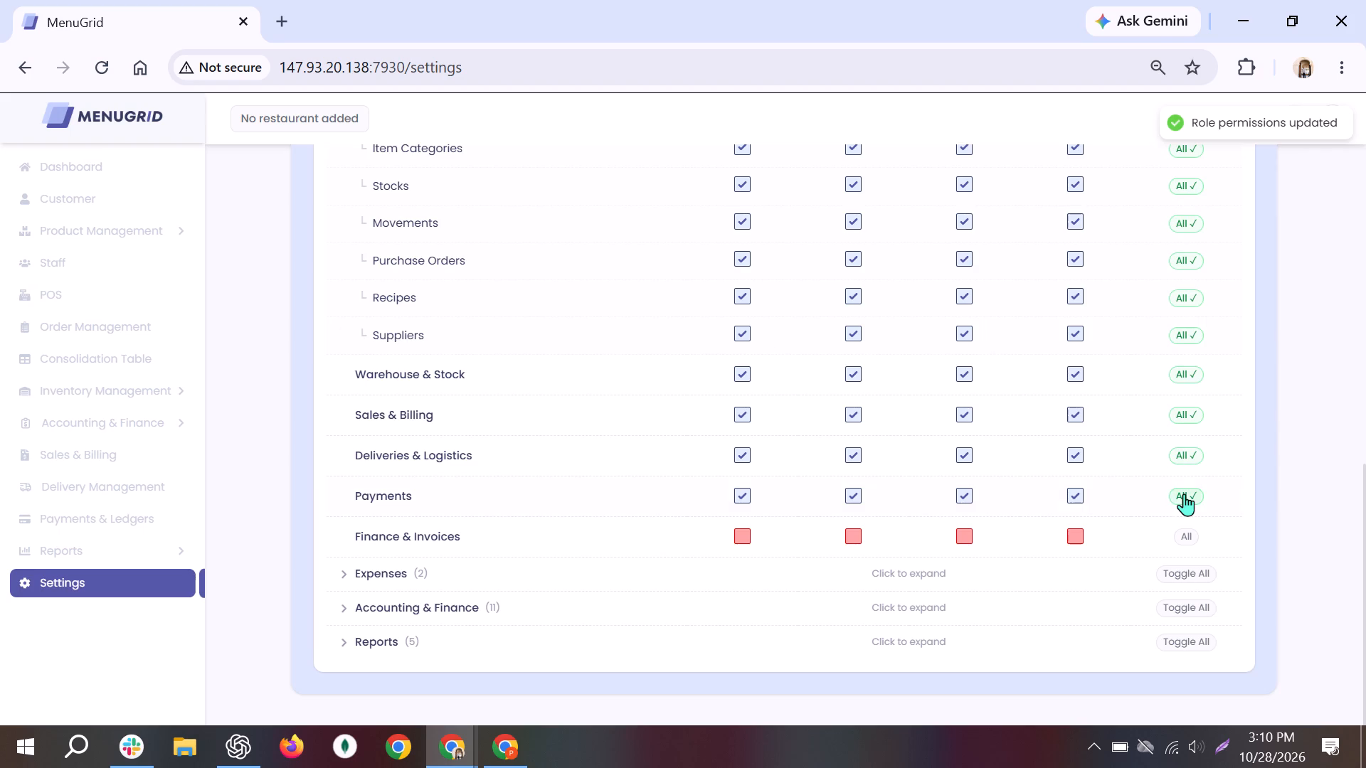
{"action": "left_click", "coordinate": [1189, 531]}
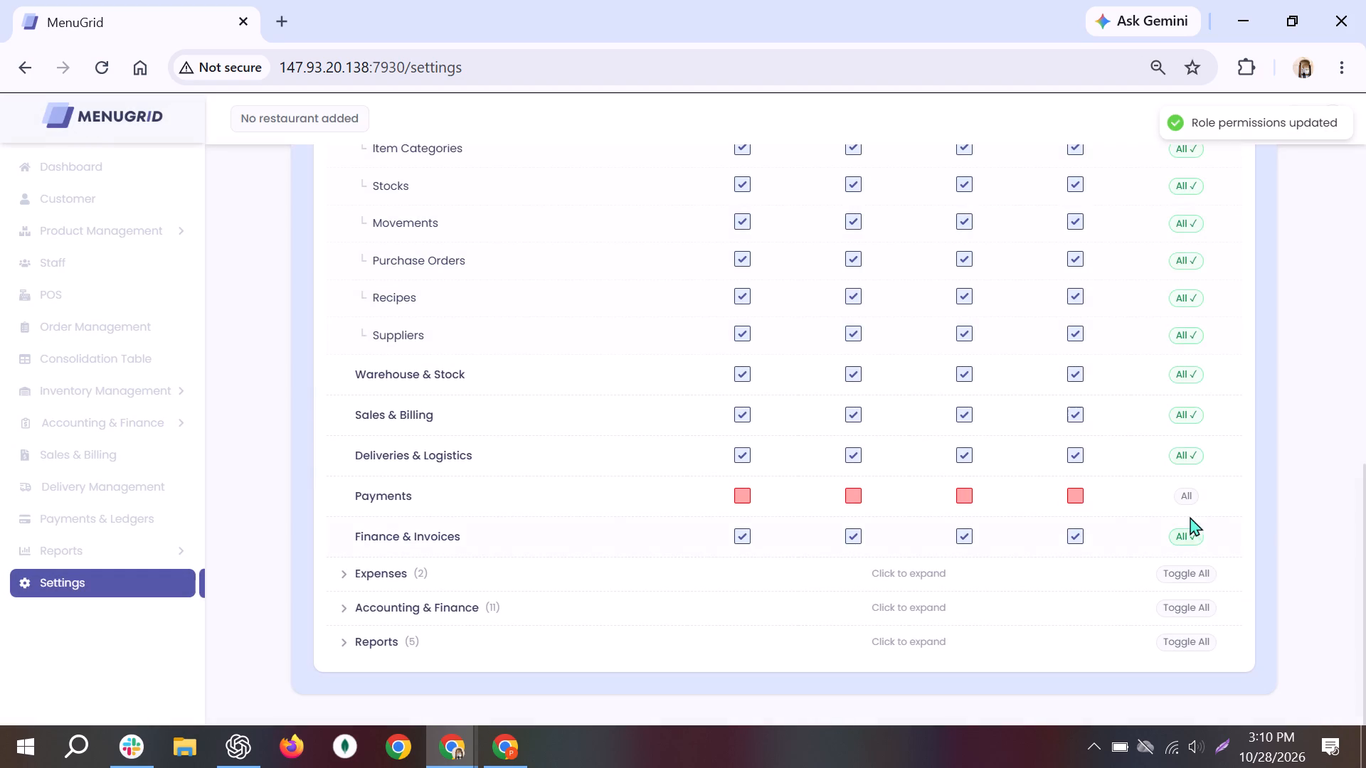
{"action": "left_click", "coordinate": [1190, 494]}
Expand the Expenses submodules and grant and revoke all their permissions at once for Sales / Order staff.
{"action": "scroll", "coordinate": [1190, 494], "scroll_direction": "down", "scroll_amount": 1}
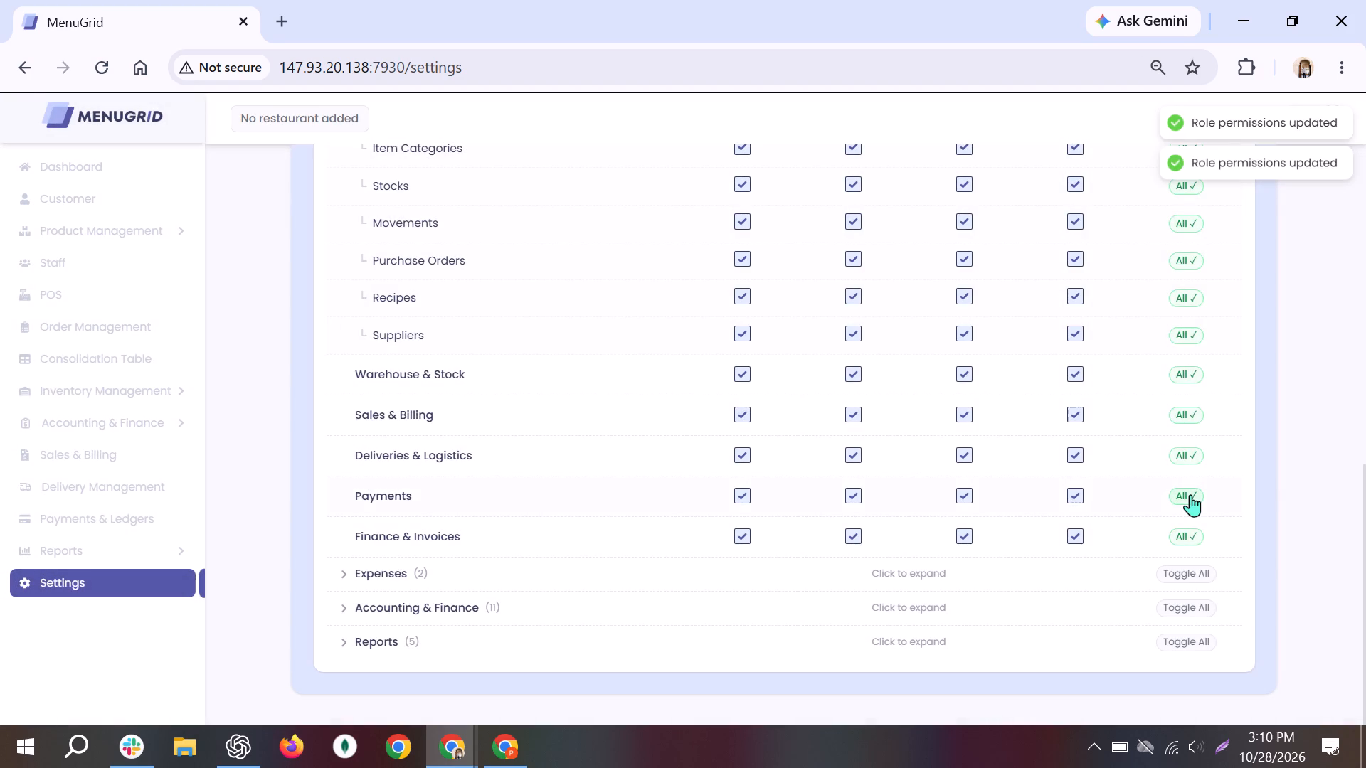
{"action": "scroll", "coordinate": [1190, 494], "scroll_direction": "down", "scroll_amount": 1}
{"action": "left_click", "coordinate": [1185, 574]}
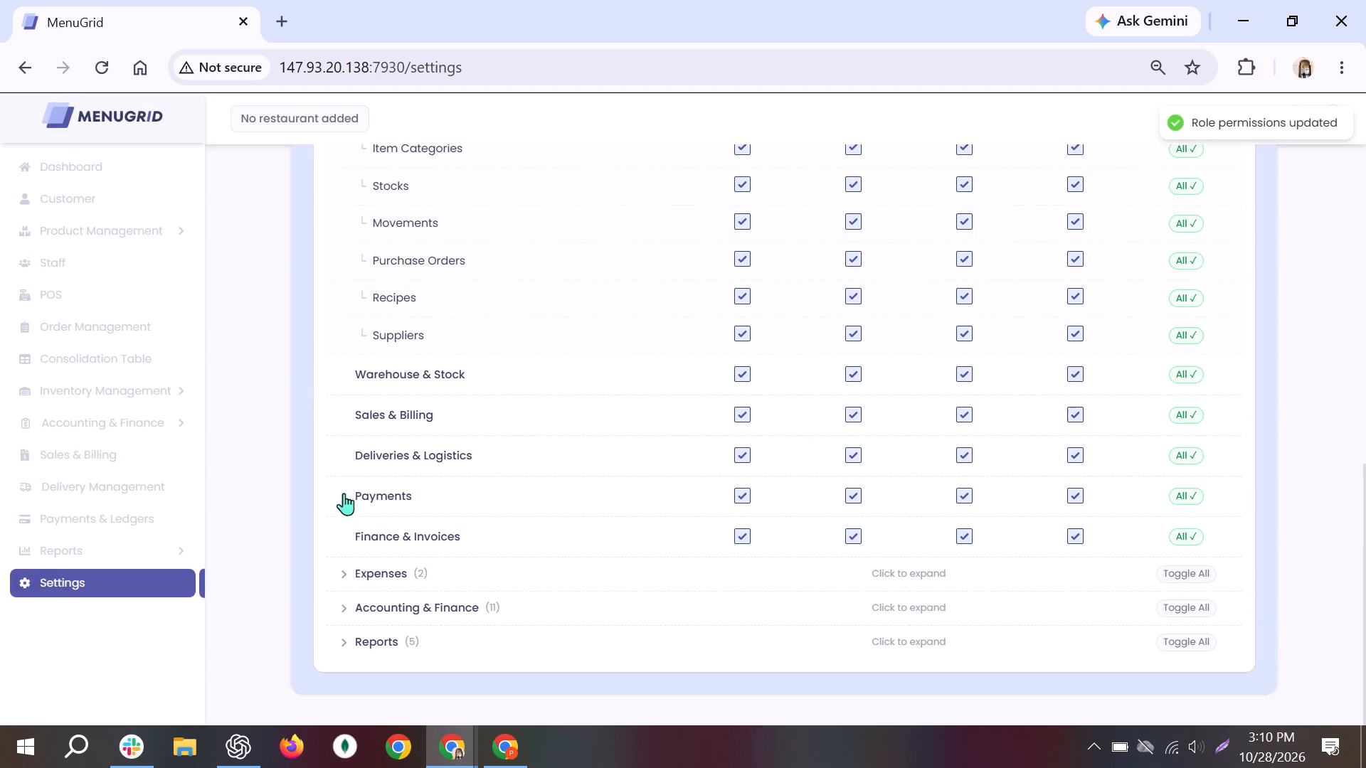
{"action": "left_click", "coordinate": [367, 580]}
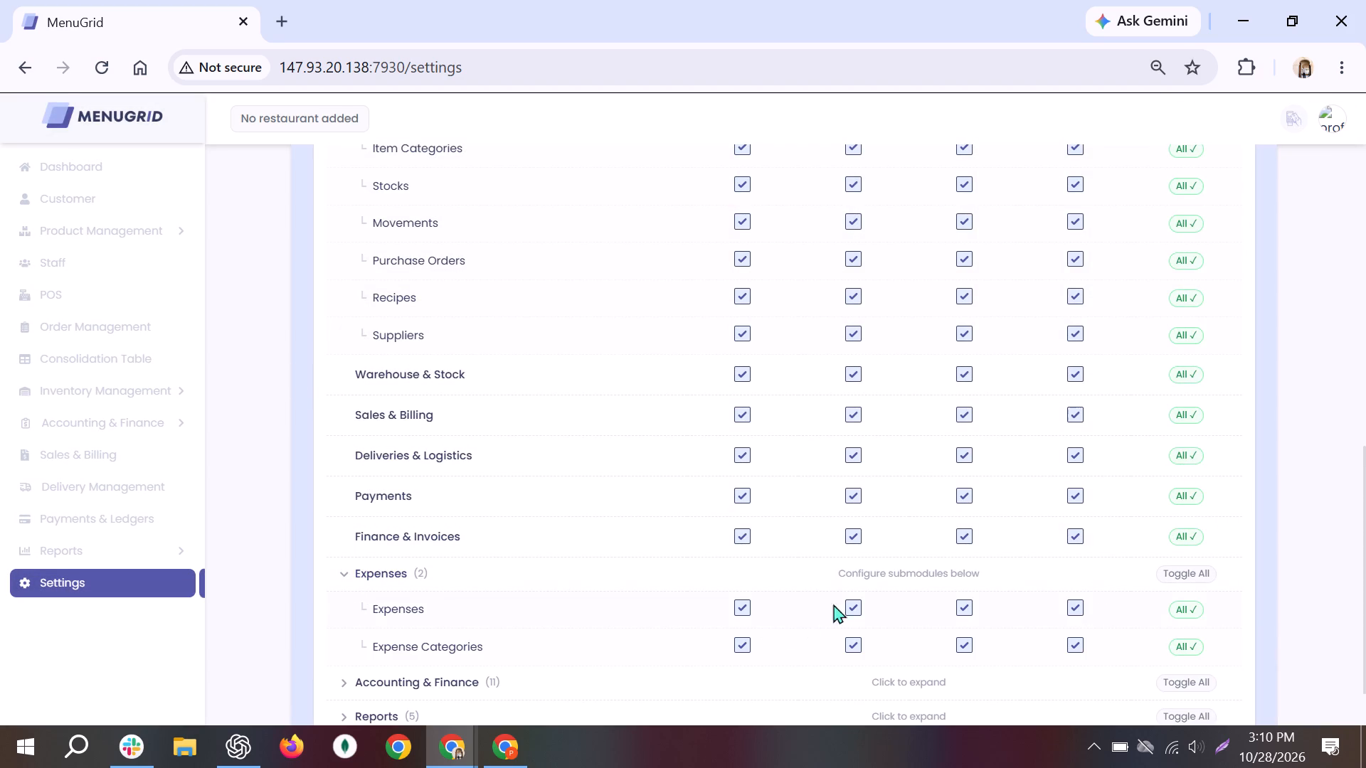
{"action": "left_click", "coordinate": [1175, 569]}
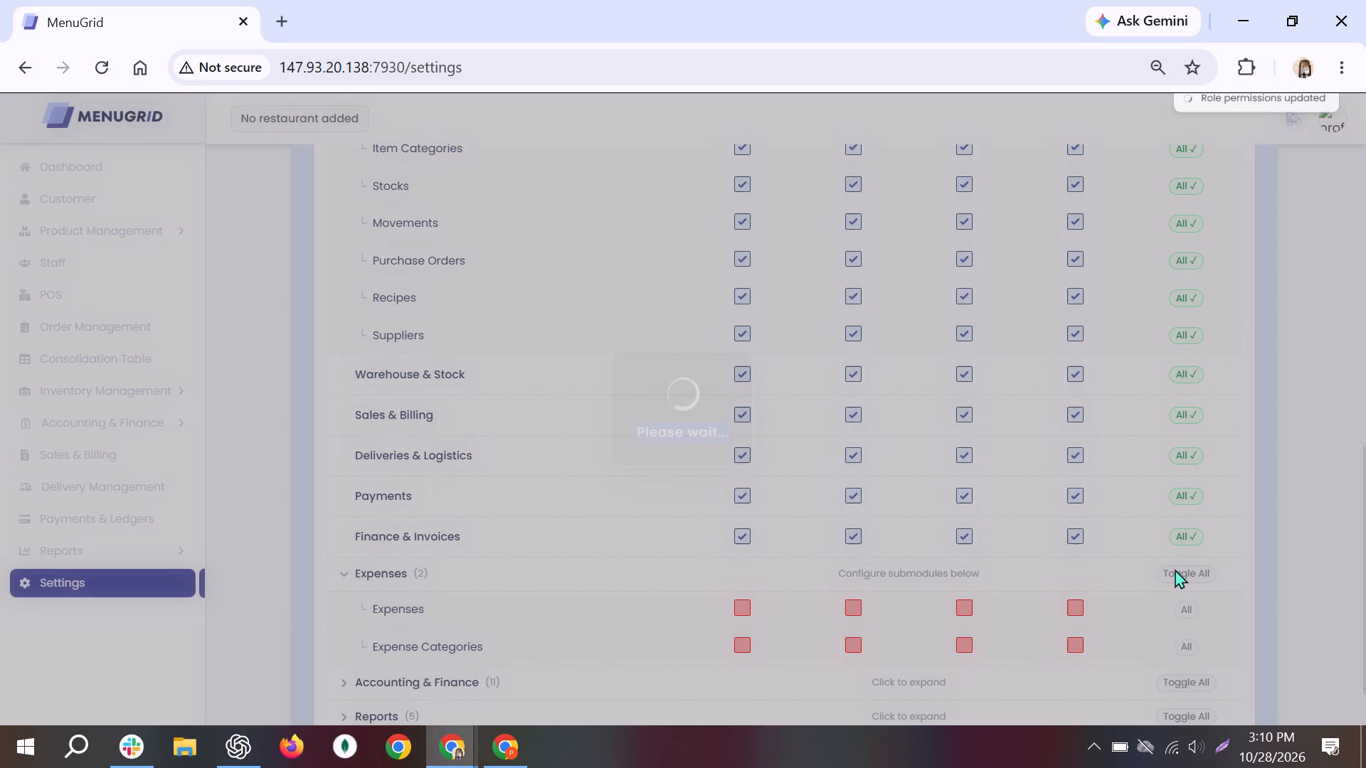
Grant all permissions for the Expenses and Expense Categories submodules individually to Sales / Order staff.
{"action": "scroll", "coordinate": [1175, 569], "scroll_direction": "down", "scroll_amount": 1}
{"action": "left_click", "coordinate": [1185, 556]}
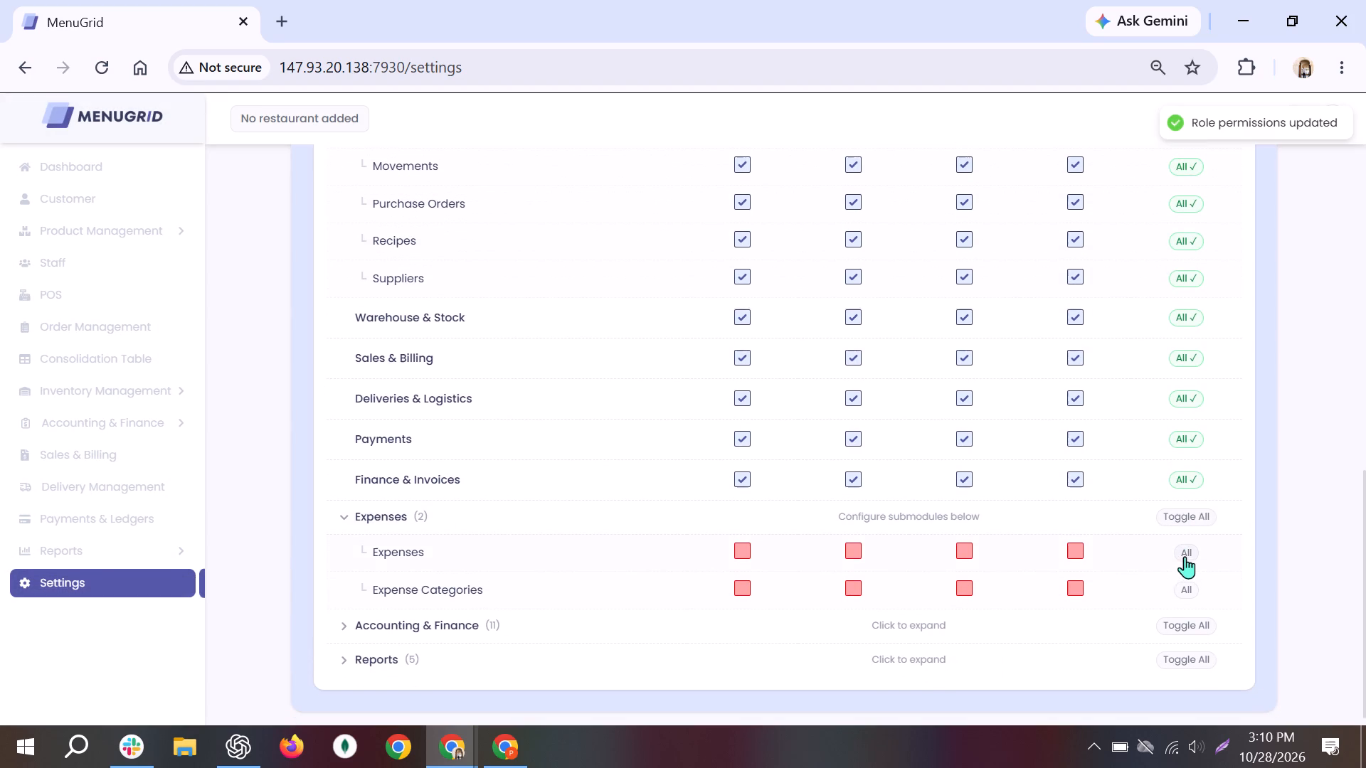
{"action": "left_click", "coordinate": [1185, 556]}
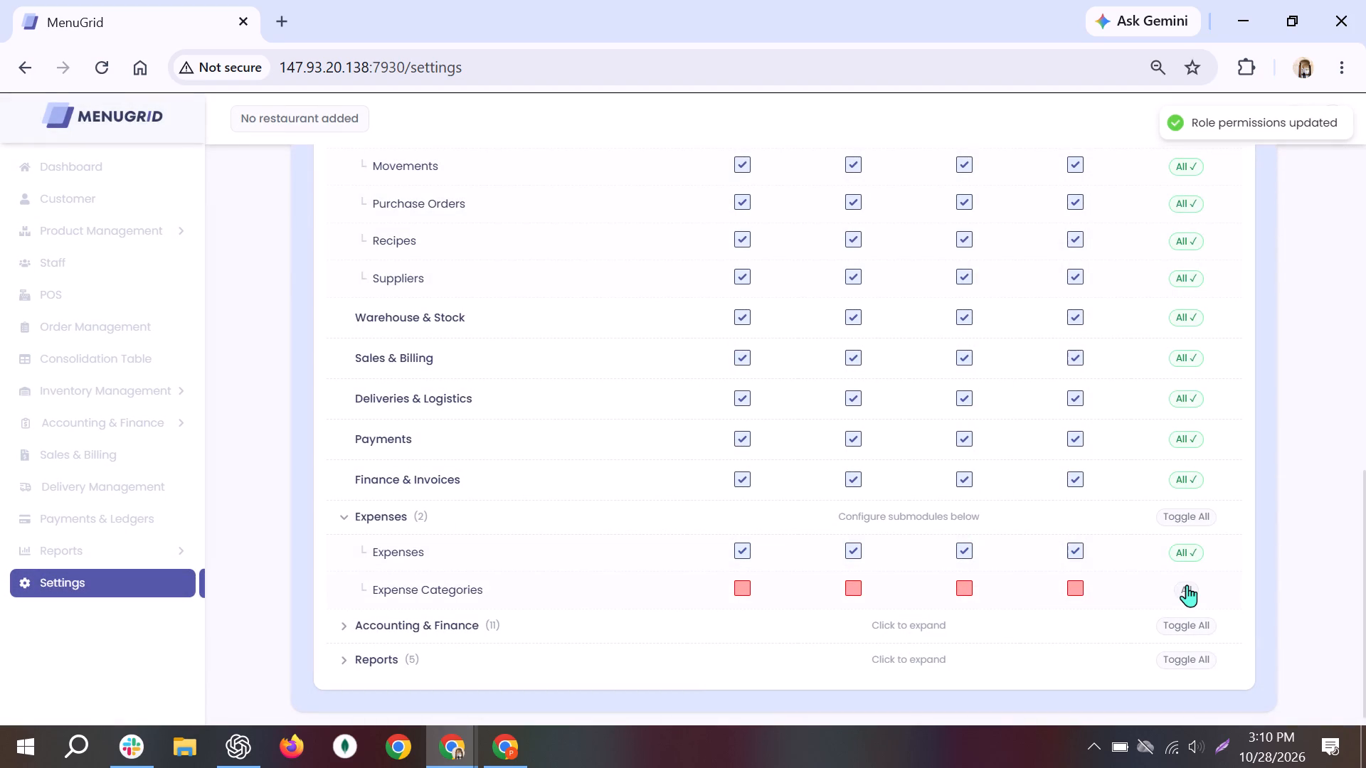
{"action": "left_click", "coordinate": [1187, 585]}
Grant all Accounting & Finance permissions at once to Sales / Order staff and expand the group to check its submodules.
{"action": "scroll", "coordinate": [1187, 585], "scroll_direction": "down", "scroll_amount": 1}
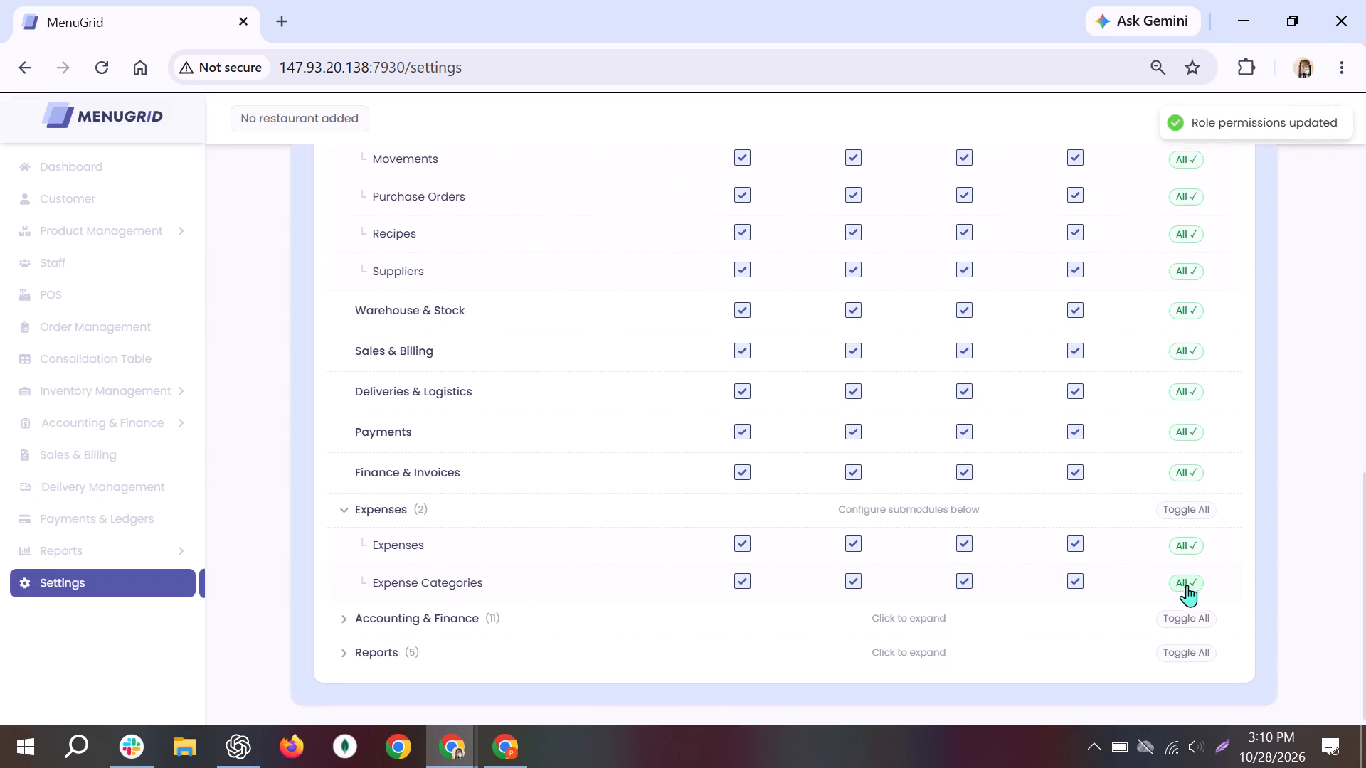
{"action": "scroll", "coordinate": [1187, 585], "scroll_direction": "down", "scroll_amount": 1}
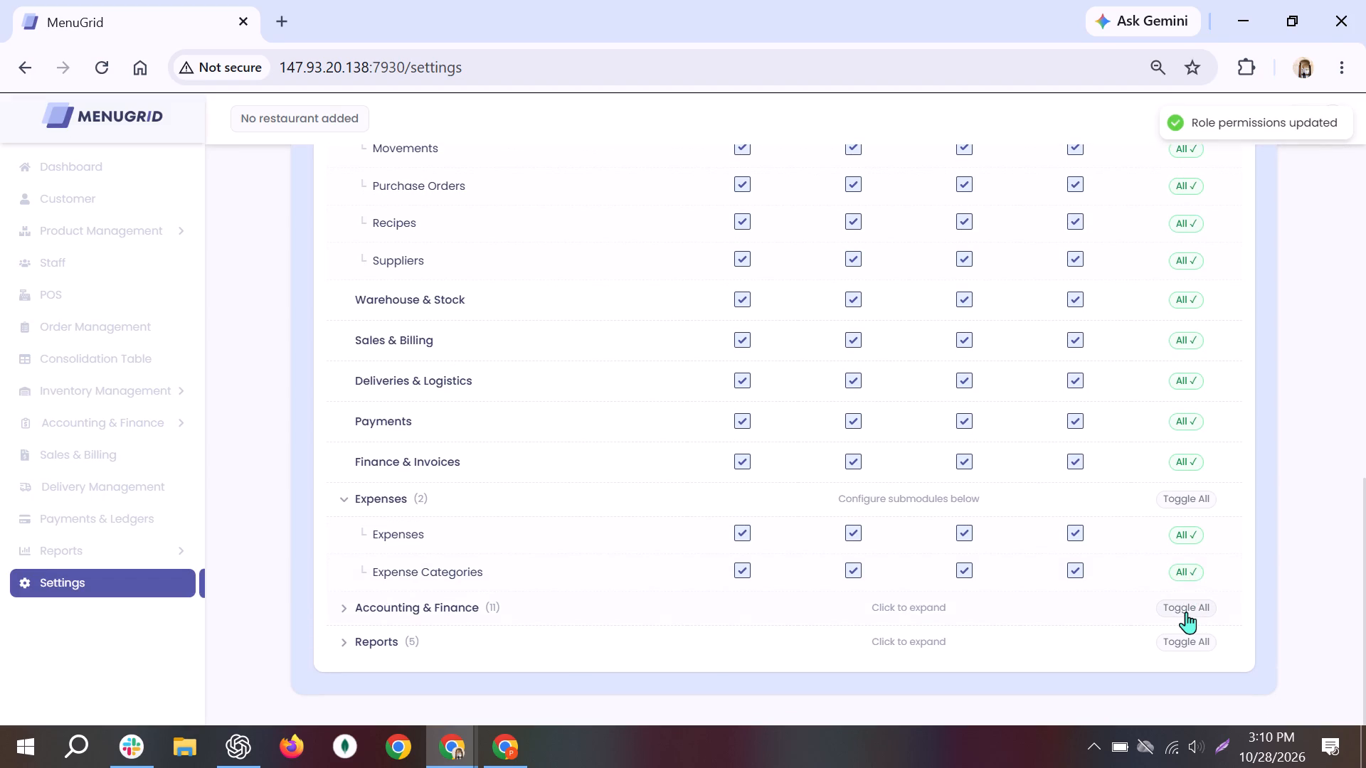
{"action": "left_click", "coordinate": [1186, 612]}
{"action": "left_click", "coordinate": [484, 607]}
{"action": "scroll", "coordinate": [484, 607], "scroll_direction": "down", "scroll_amount": 1}
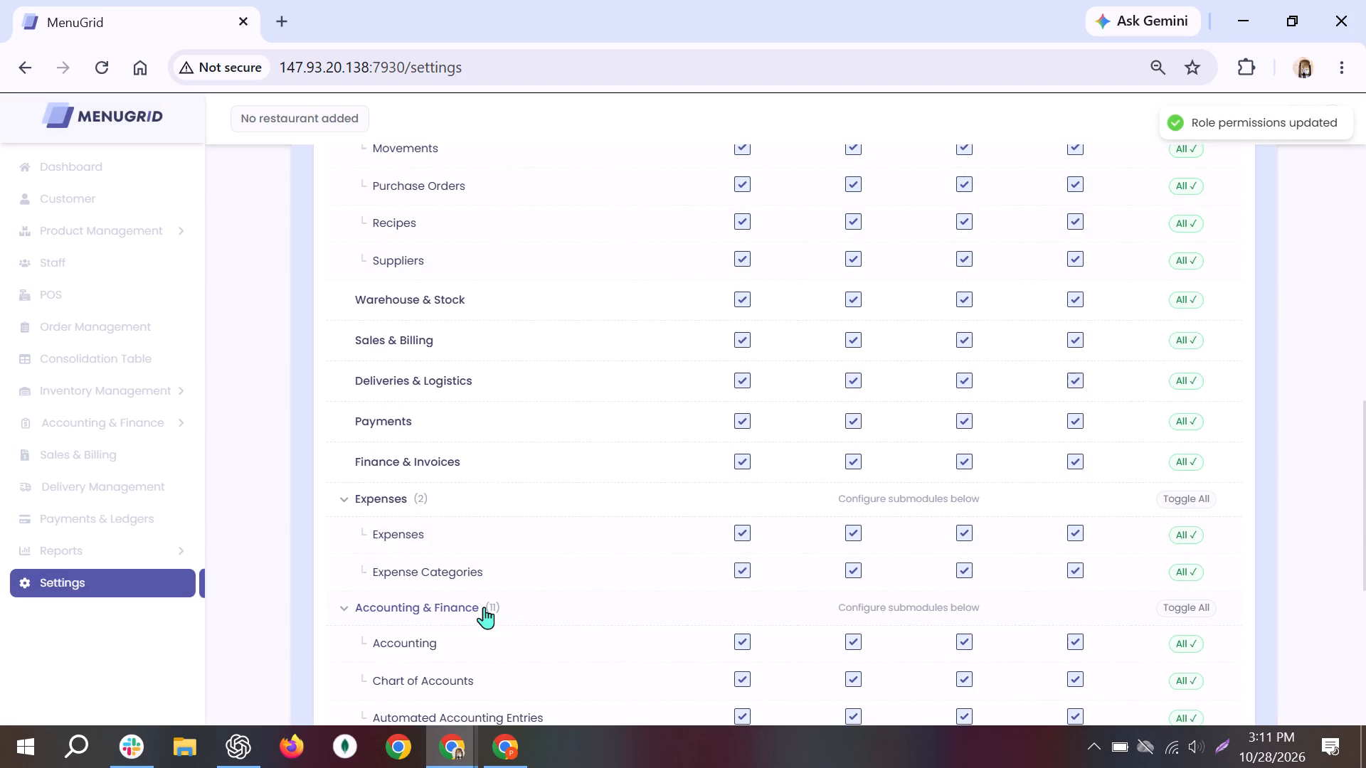
{"action": "scroll", "coordinate": [484, 607], "scroll_direction": "down", "scroll_amount": 3}
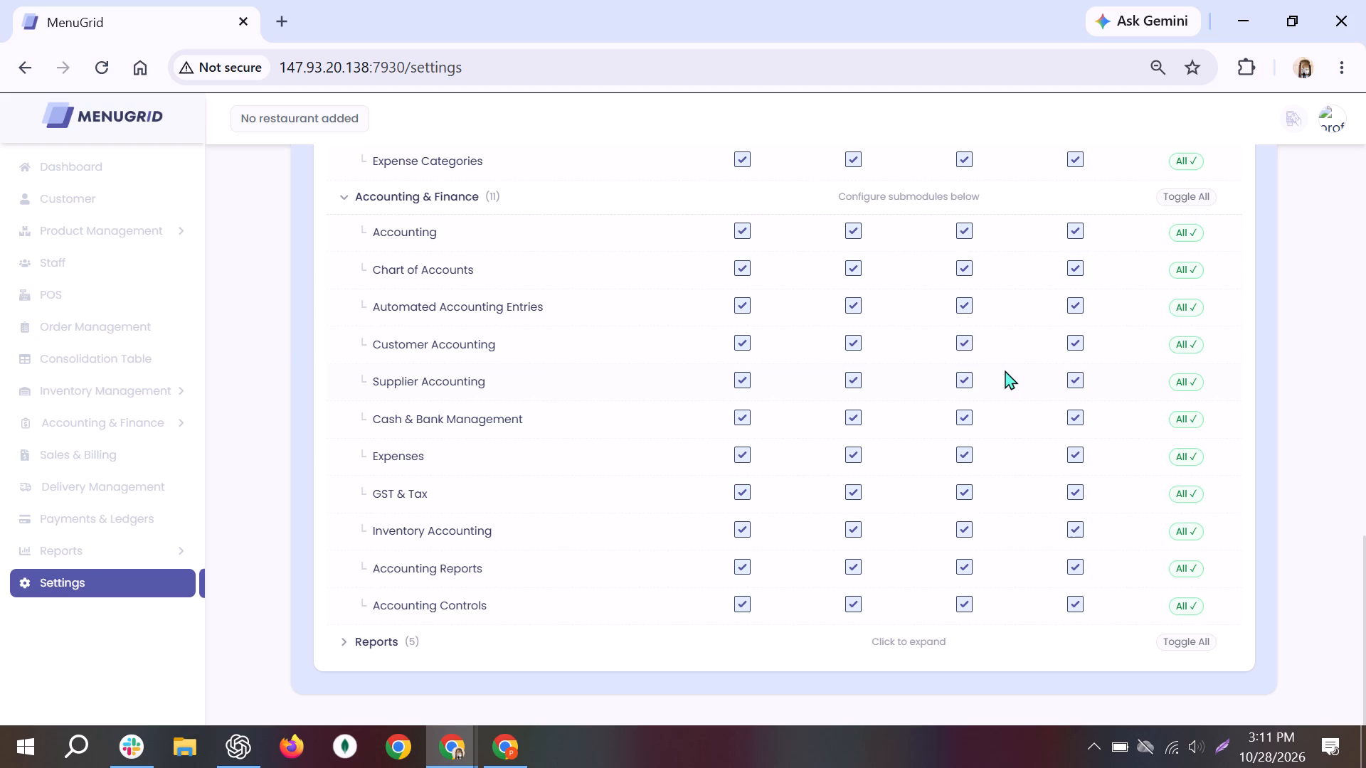
{"action": "scroll", "coordinate": [1005, 370], "scroll_direction": "down", "scroll_amount": 4}
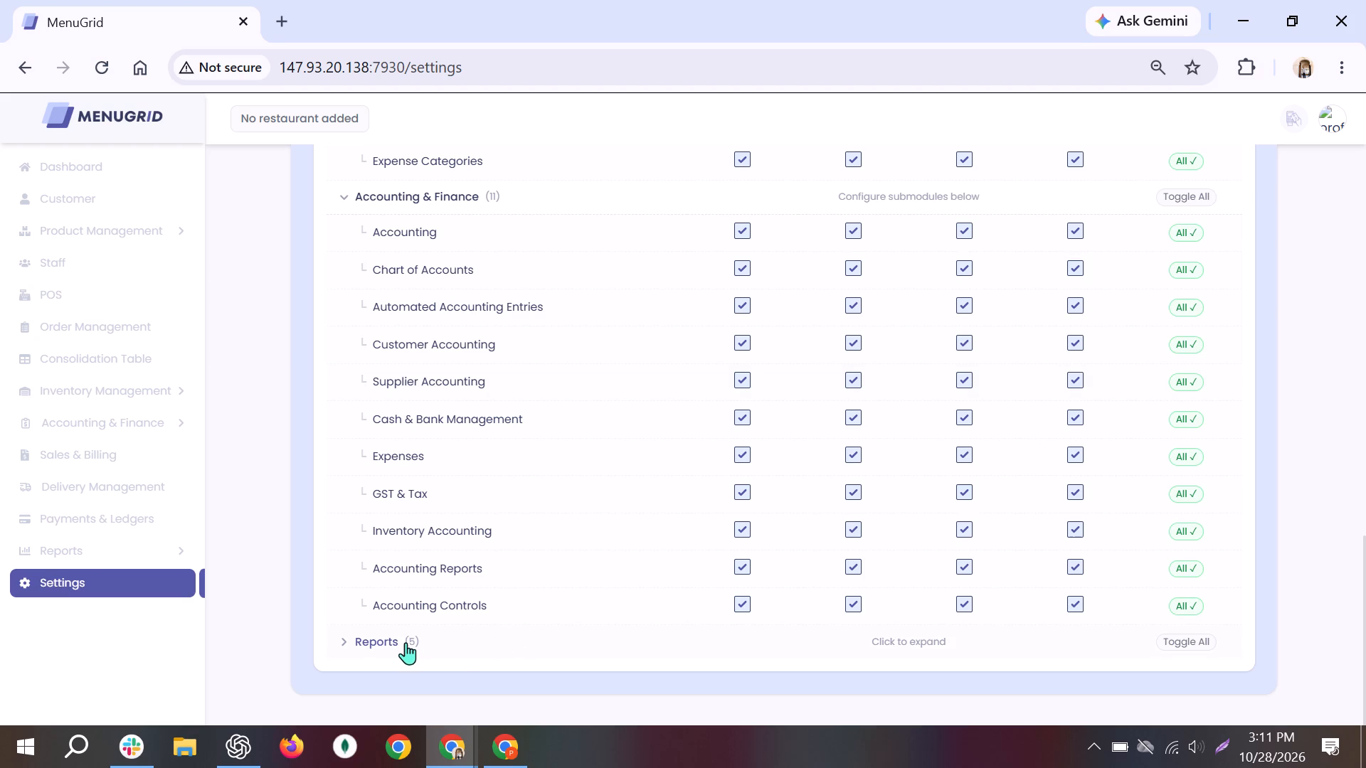
Expand the Reports submodules and grant, revoke and re-grant all their permissions at once for Sales / Order staff.
{"action": "left_click", "coordinate": [406, 643]}
{"action": "scroll", "coordinate": [750, 652], "scroll_direction": "down", "scroll_amount": 3}
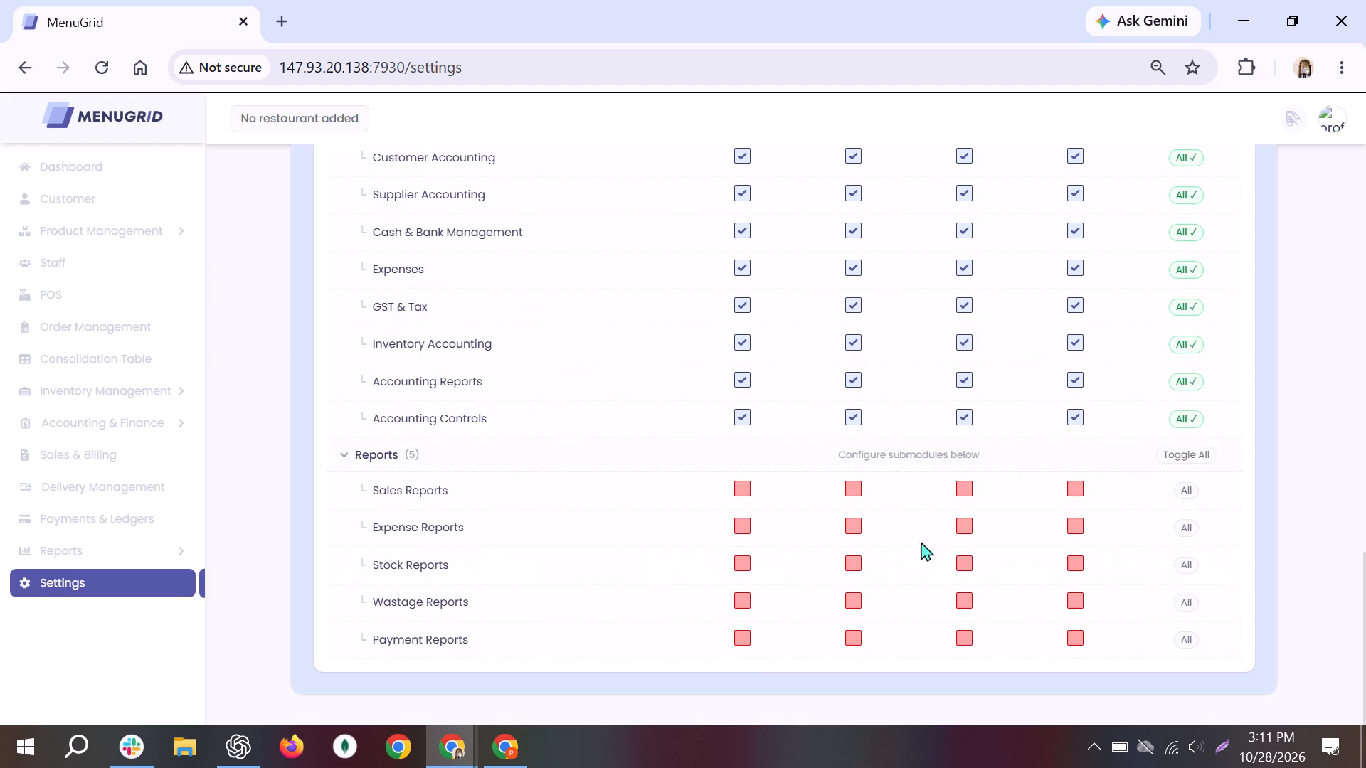
{"action": "left_click", "coordinate": [1165, 459]}
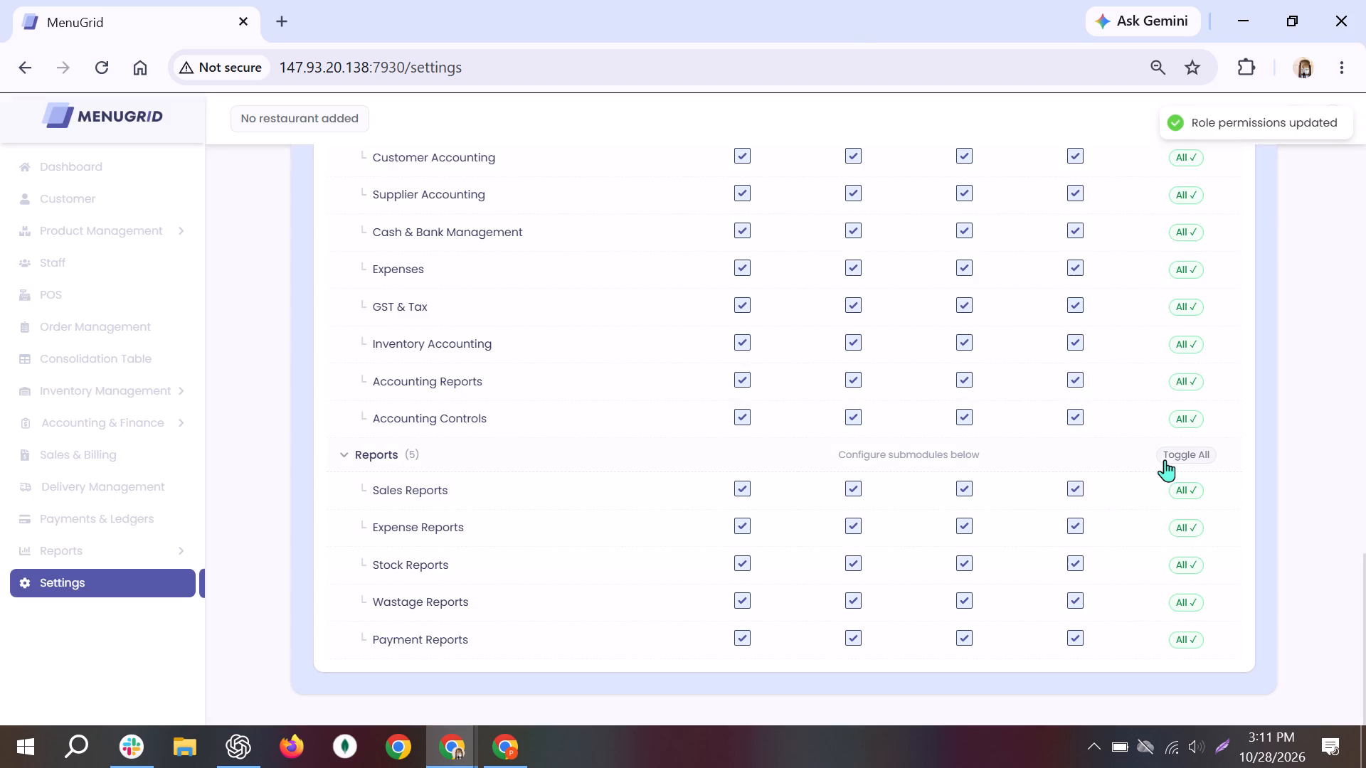
{"action": "left_click", "coordinate": [1165, 459]}
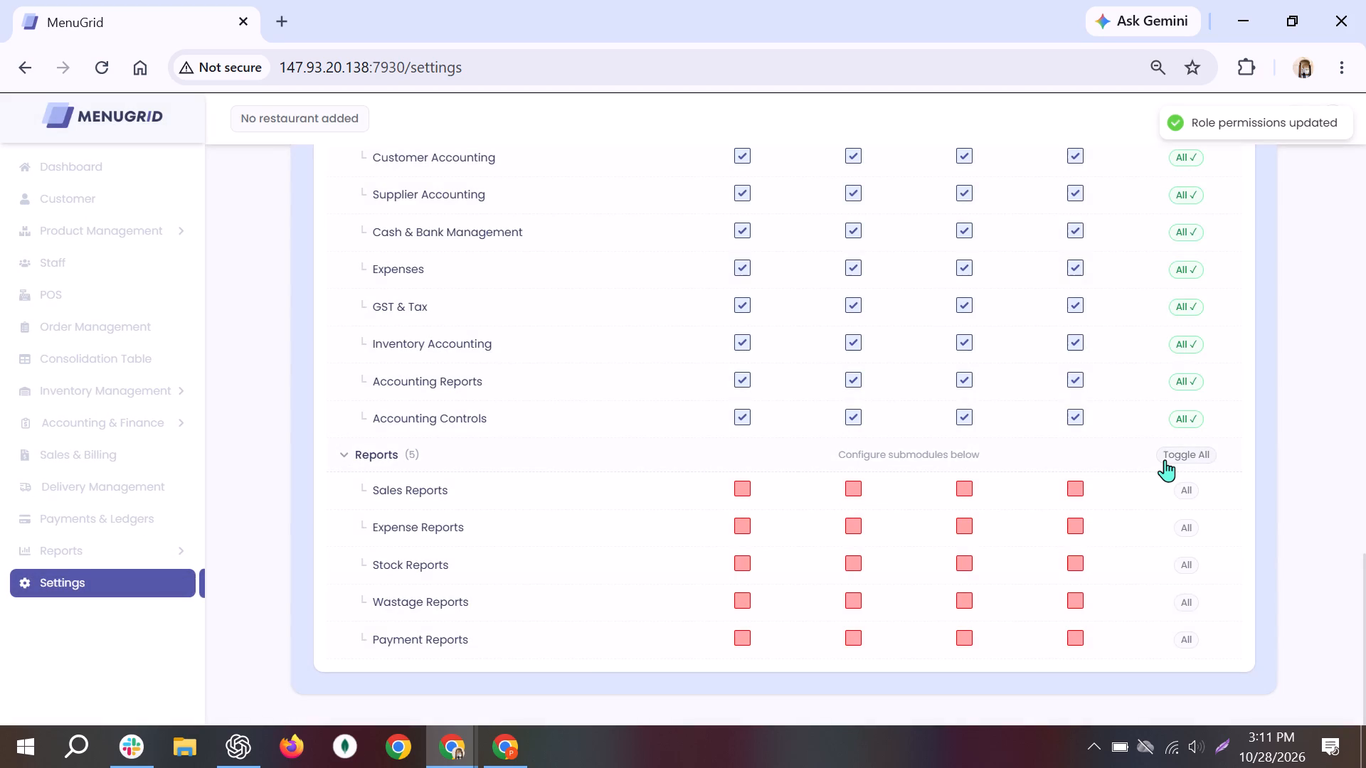
{"action": "left_click", "coordinate": [1165, 459]}
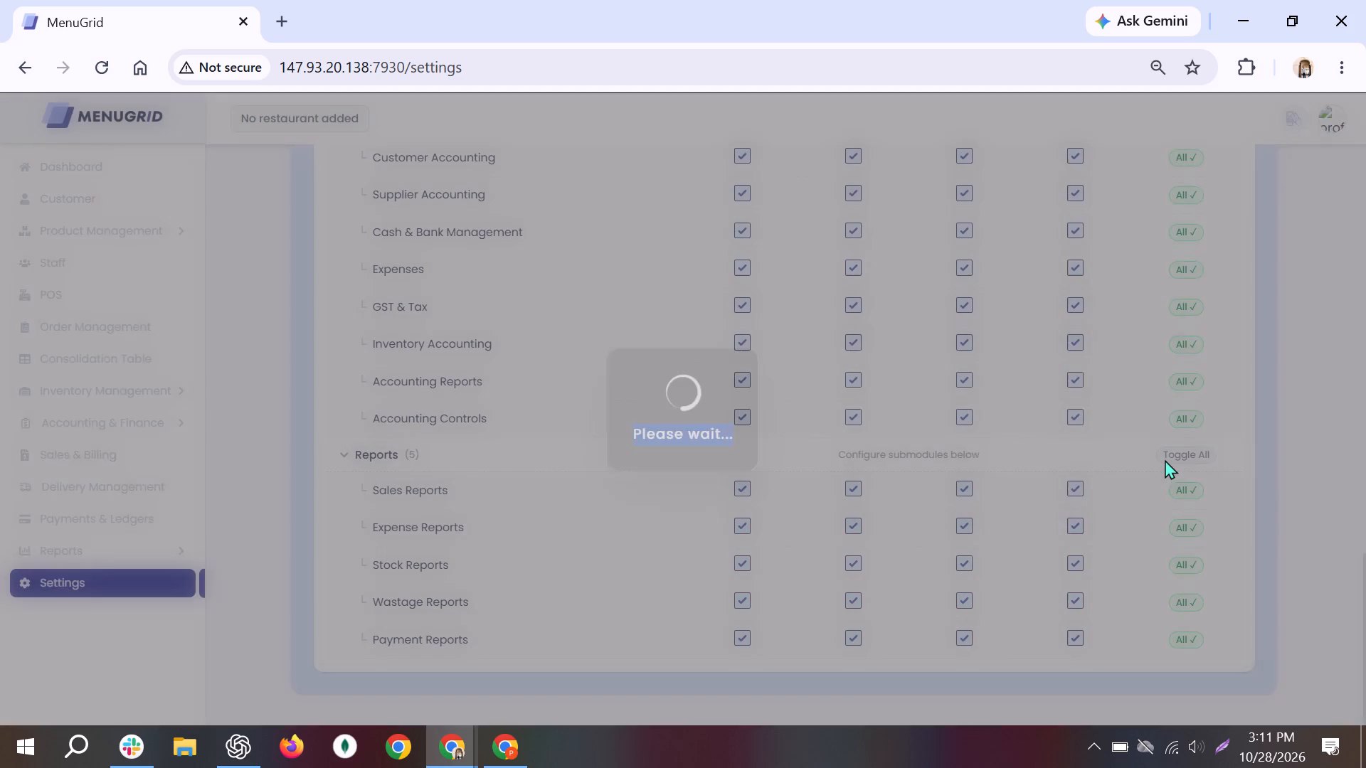
Revoke all permissions for Sales Reports, Expense Reports, Stock Reports and Wastage Reports from Sales / Order staff.
{"action": "left_click", "coordinate": [1185, 488]}
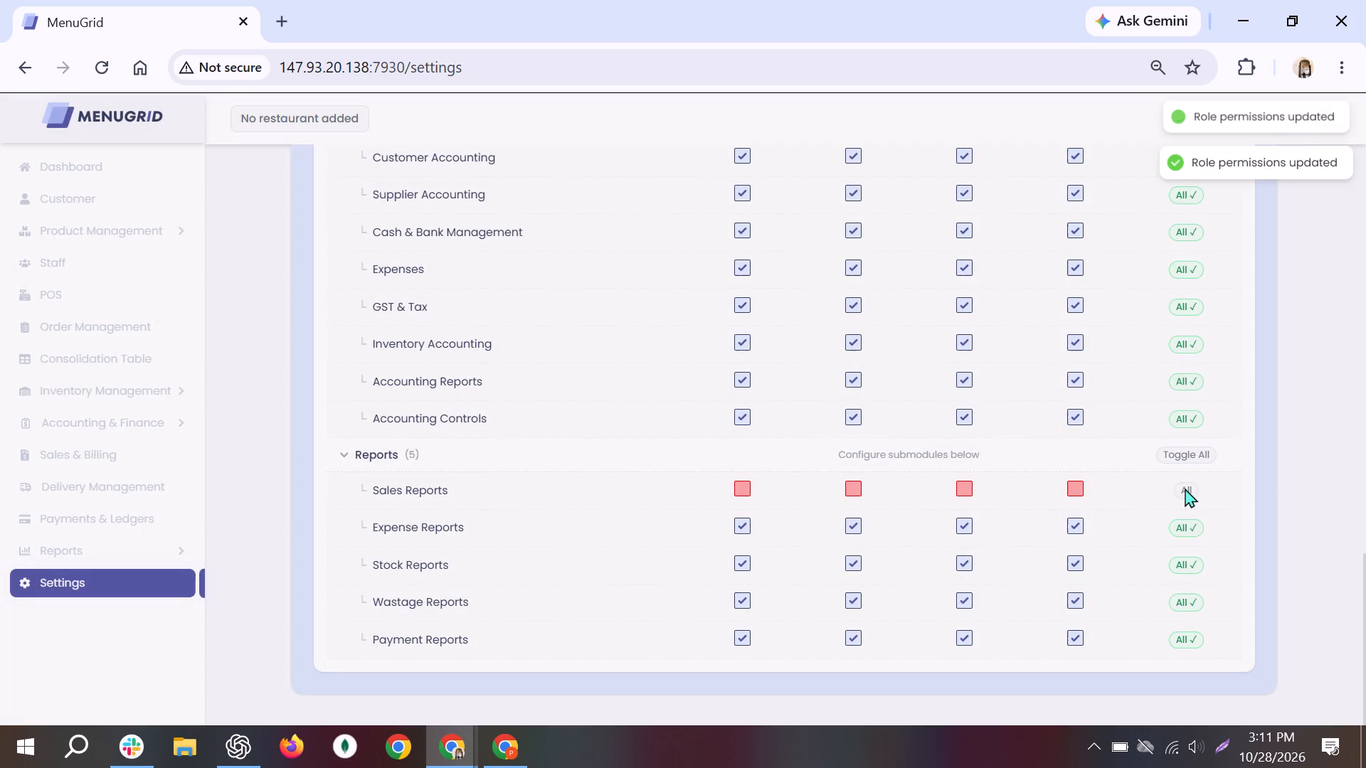
{"action": "left_click", "coordinate": [1185, 533]}
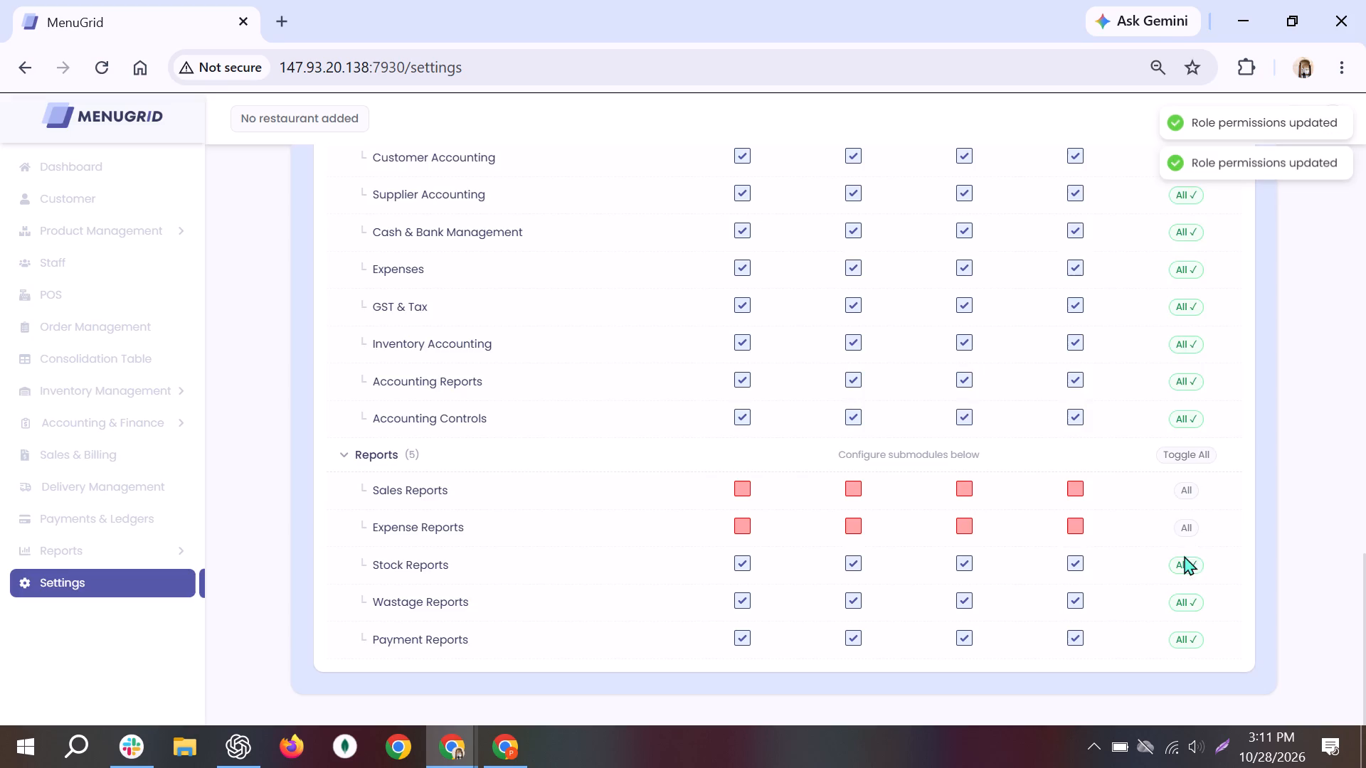
{"action": "left_click", "coordinate": [1184, 558]}
{"action": "left_click", "coordinate": [1182, 596]}
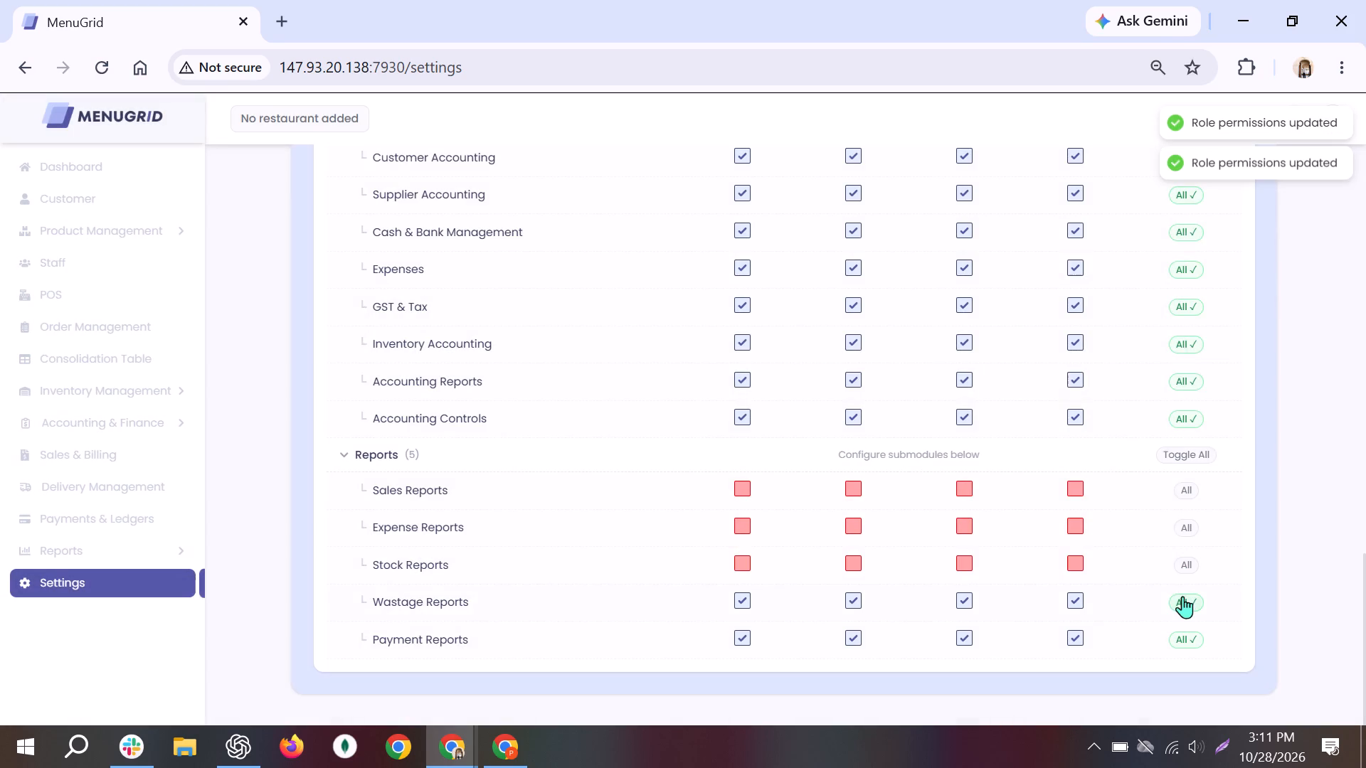
Switch to the Procurement Staff role and grant it all Customers permissions.
{"action": "scroll", "coordinate": [1182, 596], "scroll_direction": "up", "scroll_amount": 20}
{"action": "scroll", "coordinate": [949, 479], "scroll_direction": "up", "scroll_amount": 20}
{"action": "scroll", "coordinate": [949, 479], "scroll_direction": "up", "scroll_amount": 9}
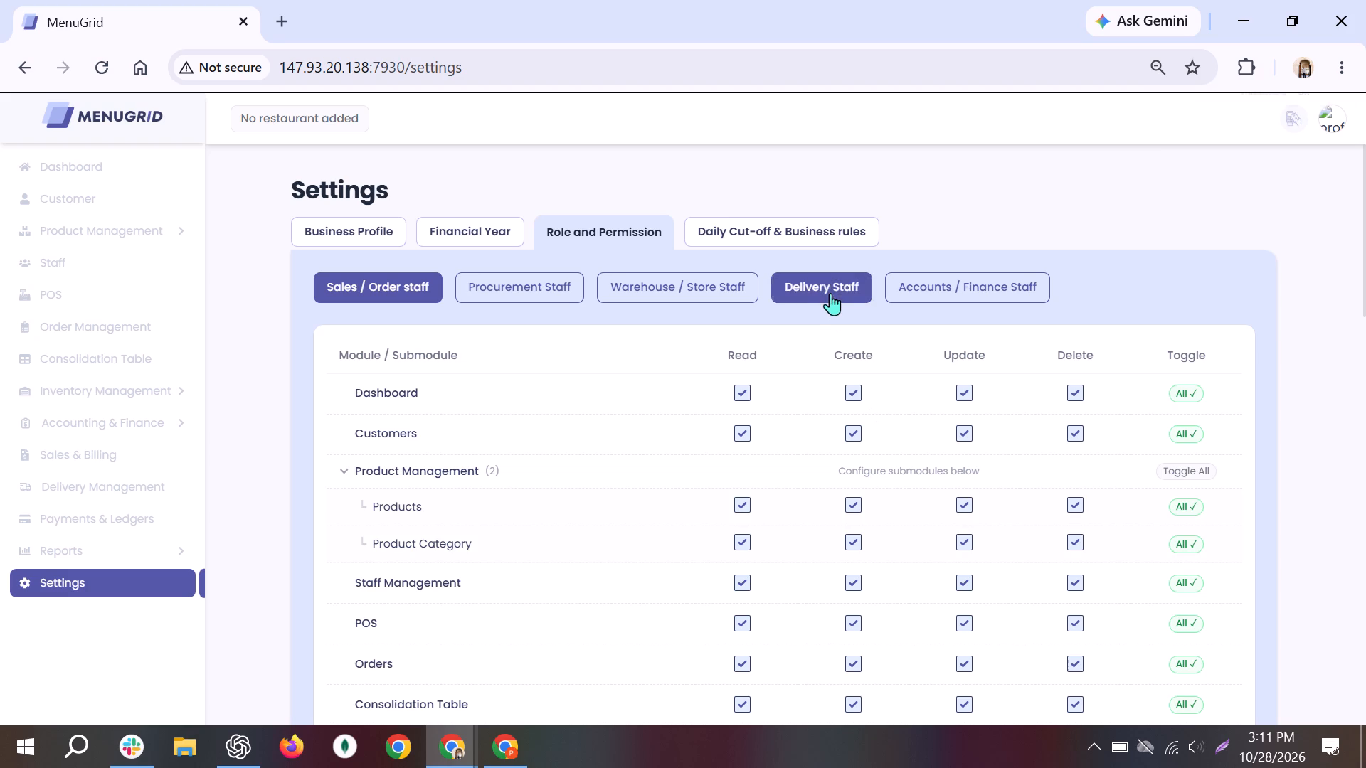
{"action": "left_click", "coordinate": [536, 286]}
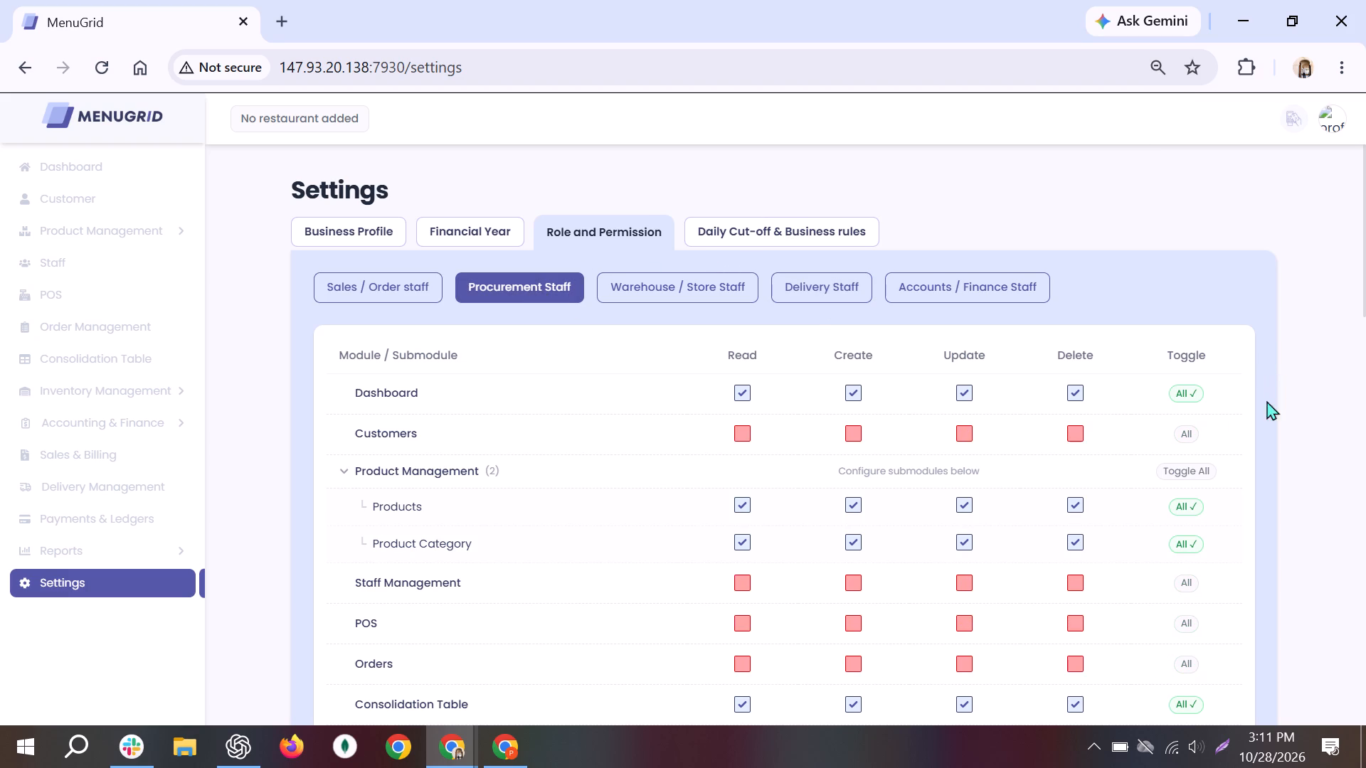
{"action": "left_click", "coordinate": [1182, 435]}
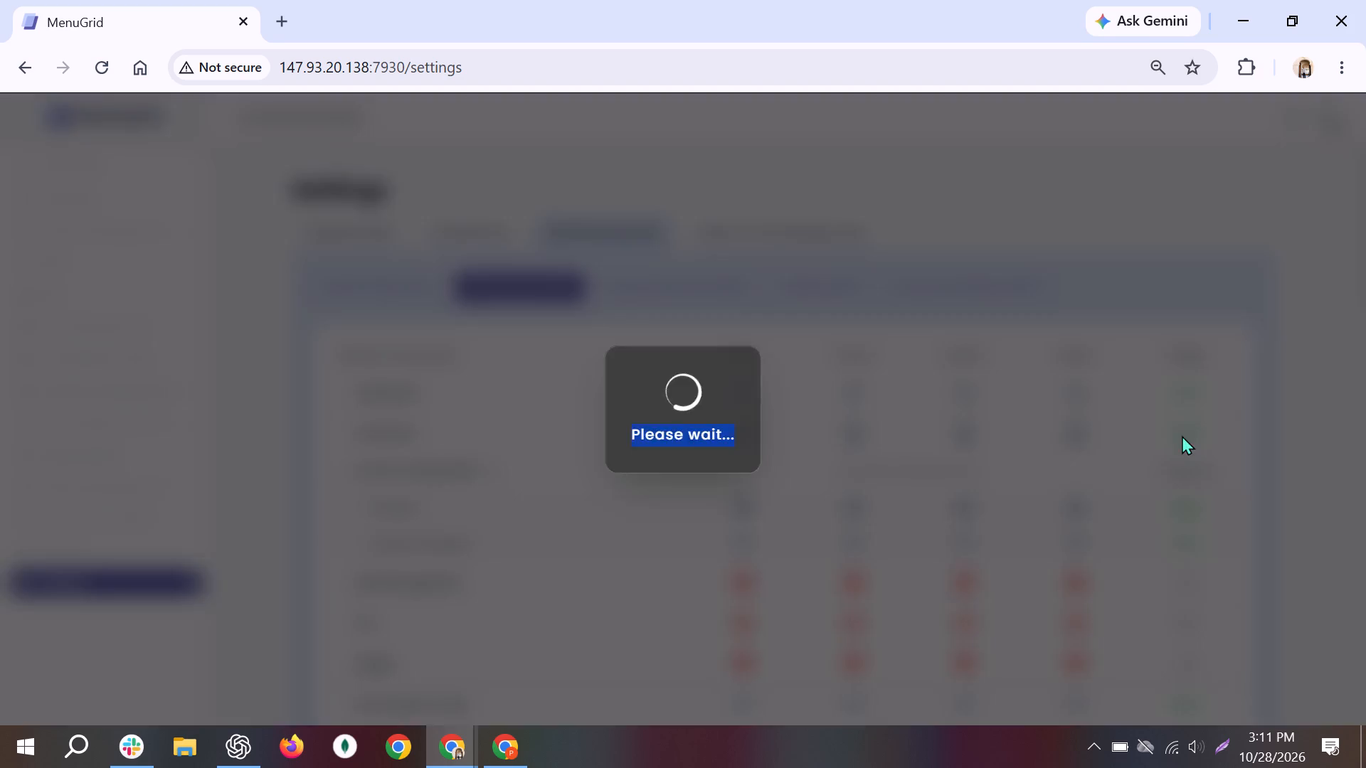
Revoke all Customers permissions from Procurement Staff.
{"action": "left_click", "coordinate": [1182, 435]}
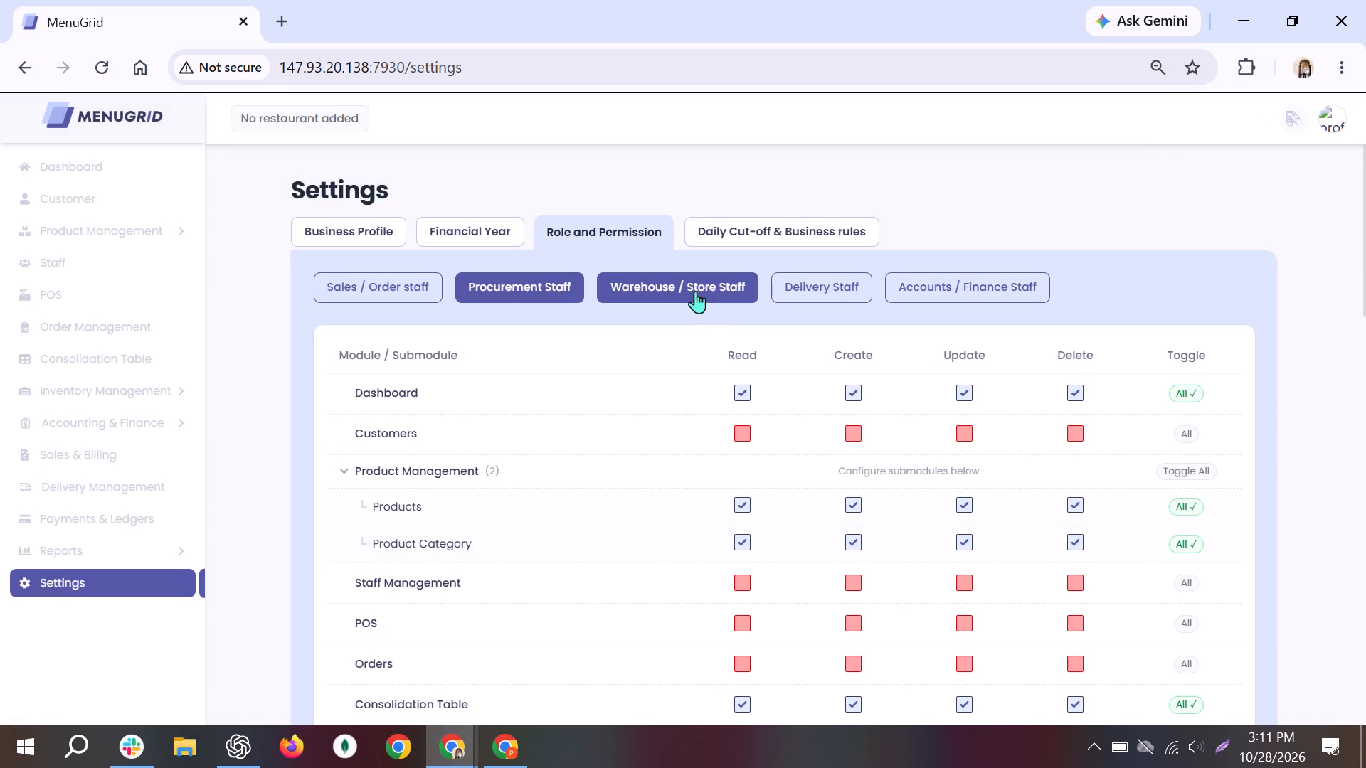
Review the module permissions of Delivery Staff and Accounts / Finance Staff.
{"action": "left_click", "coordinate": [853, 287]}
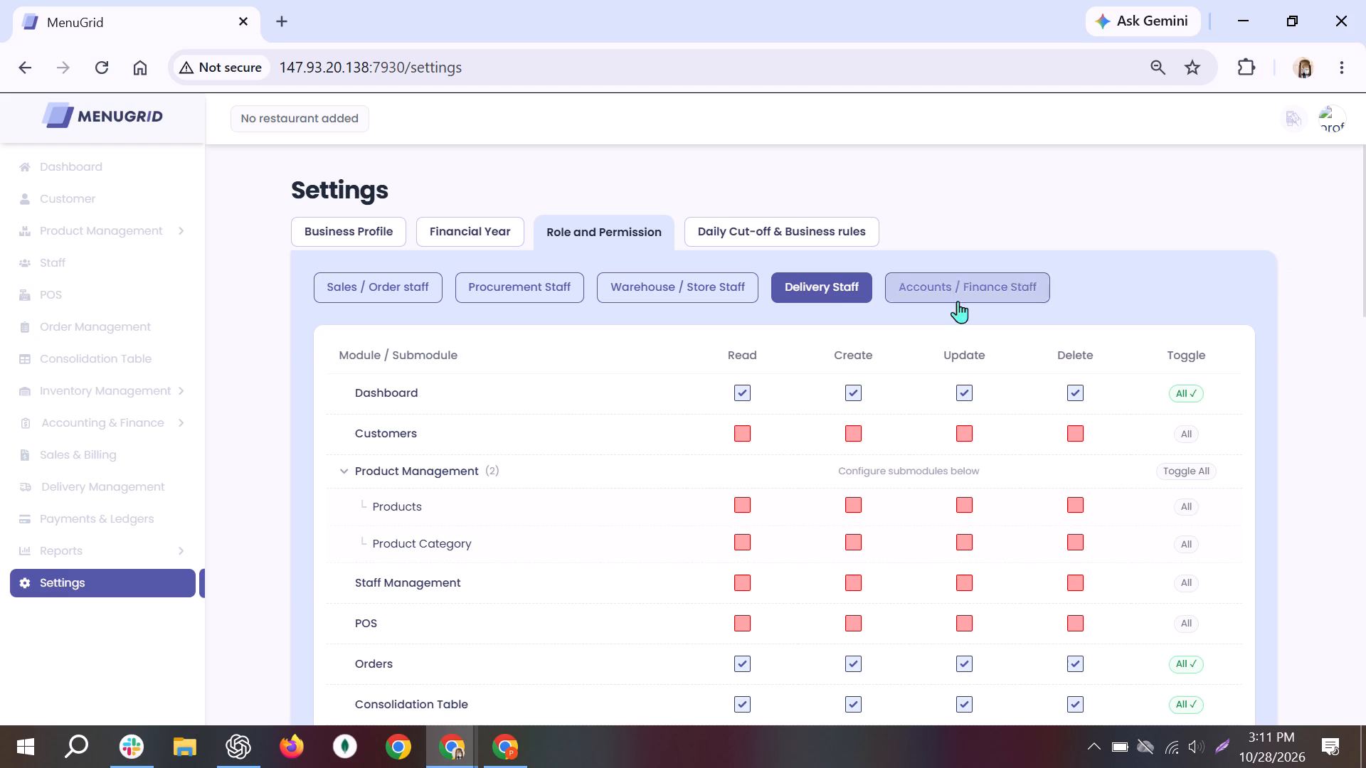
{"action": "left_click", "coordinate": [962, 282]}
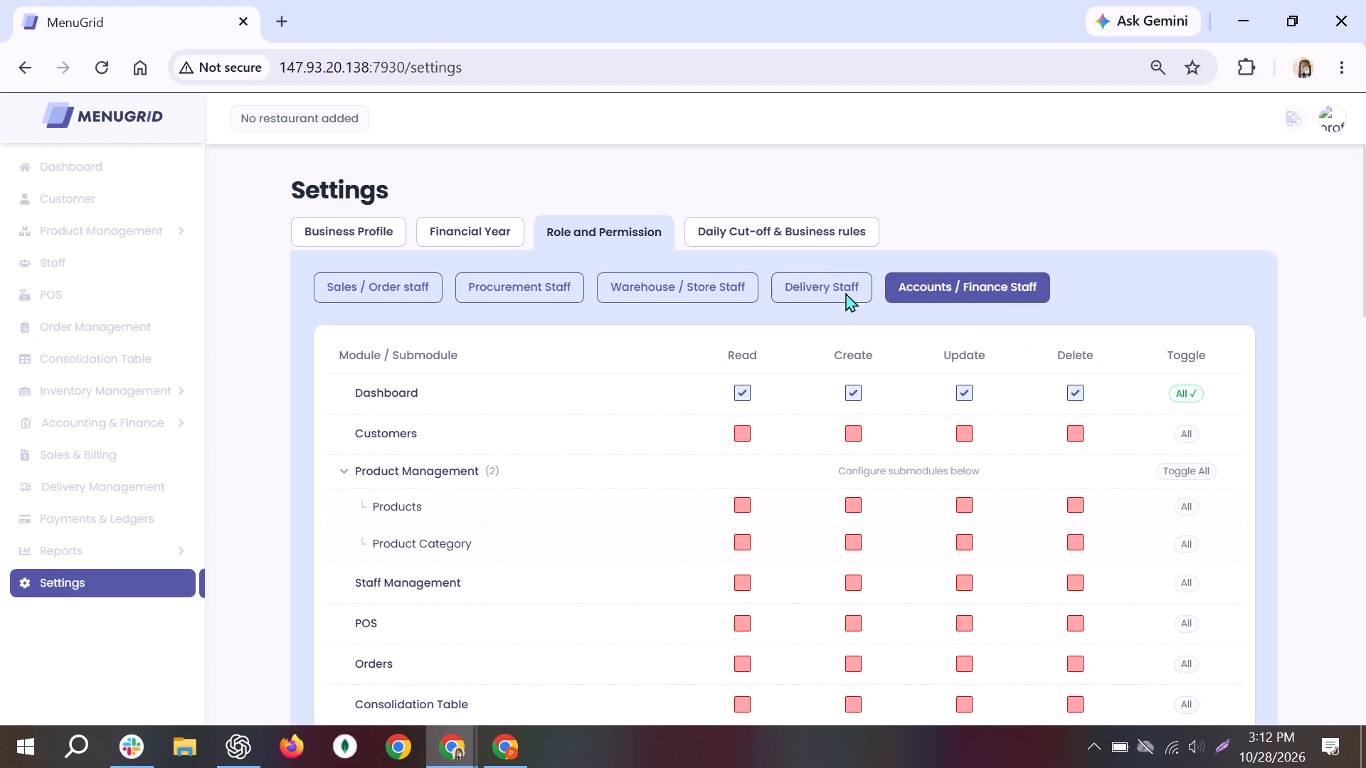
Open the Daily Cut-off & Business rules settings and clear the hour and AM/PM parts of the Daily Cut-off Time.
{"action": "left_click", "coordinate": [753, 230]}
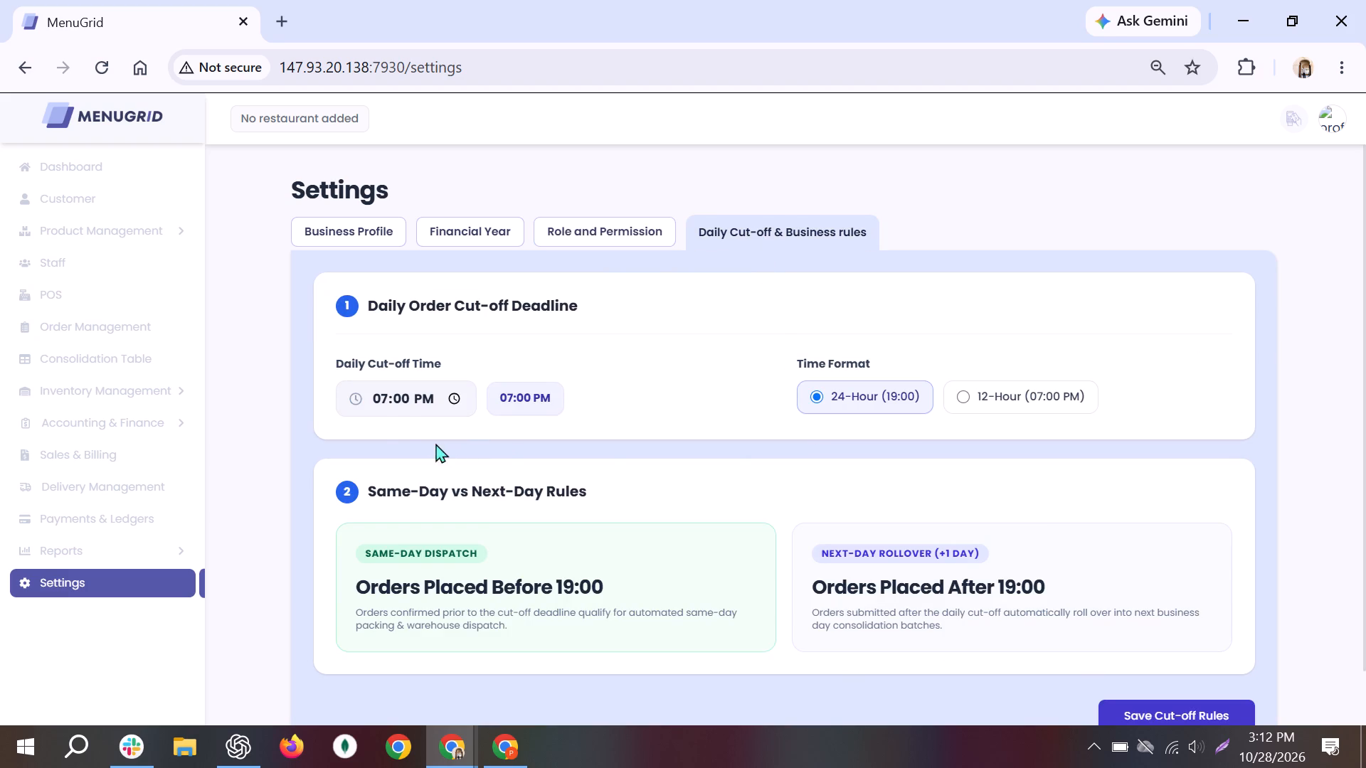
{"action": "left_click", "coordinate": [360, 399]}
{"action": "left_click", "coordinate": [394, 395]}
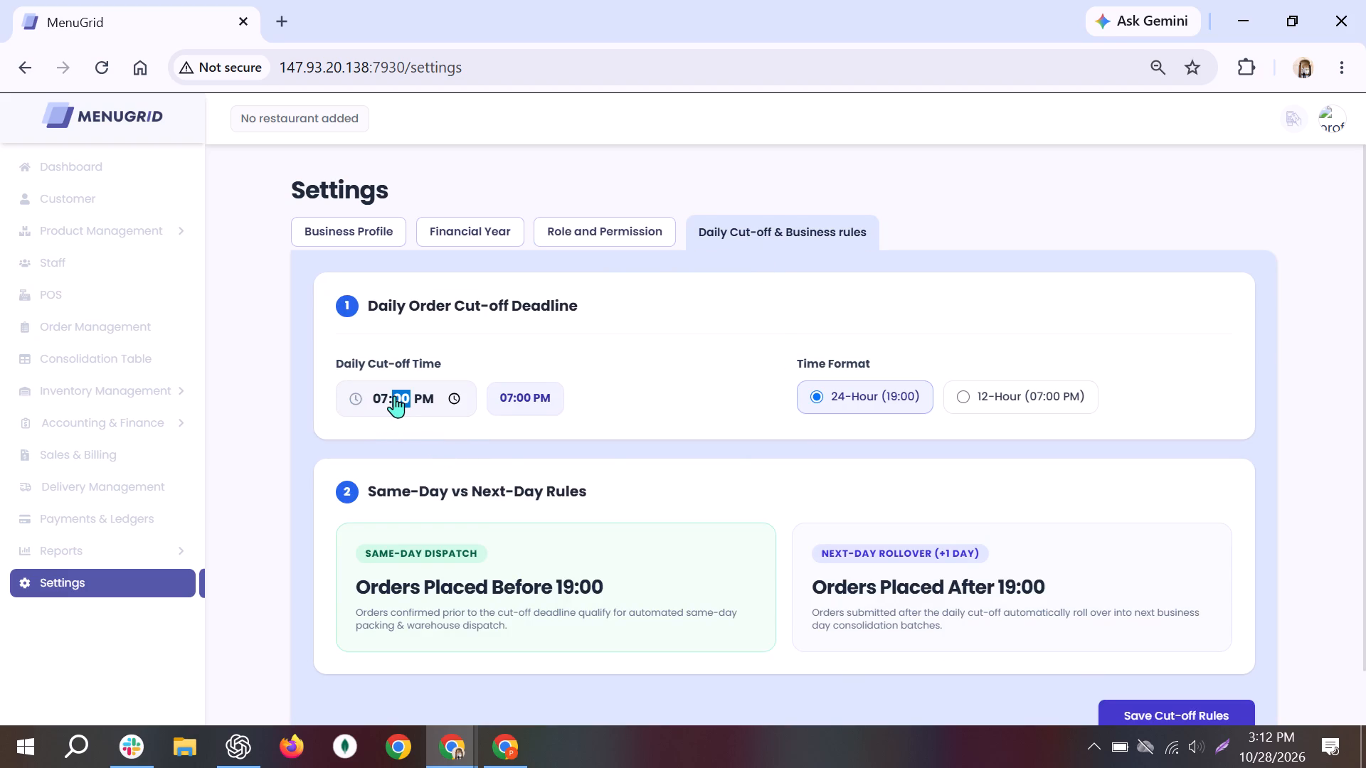
{"action": "double_click", "coordinate": [385, 395]}
{"action": "key", "text": "BackSpace"}
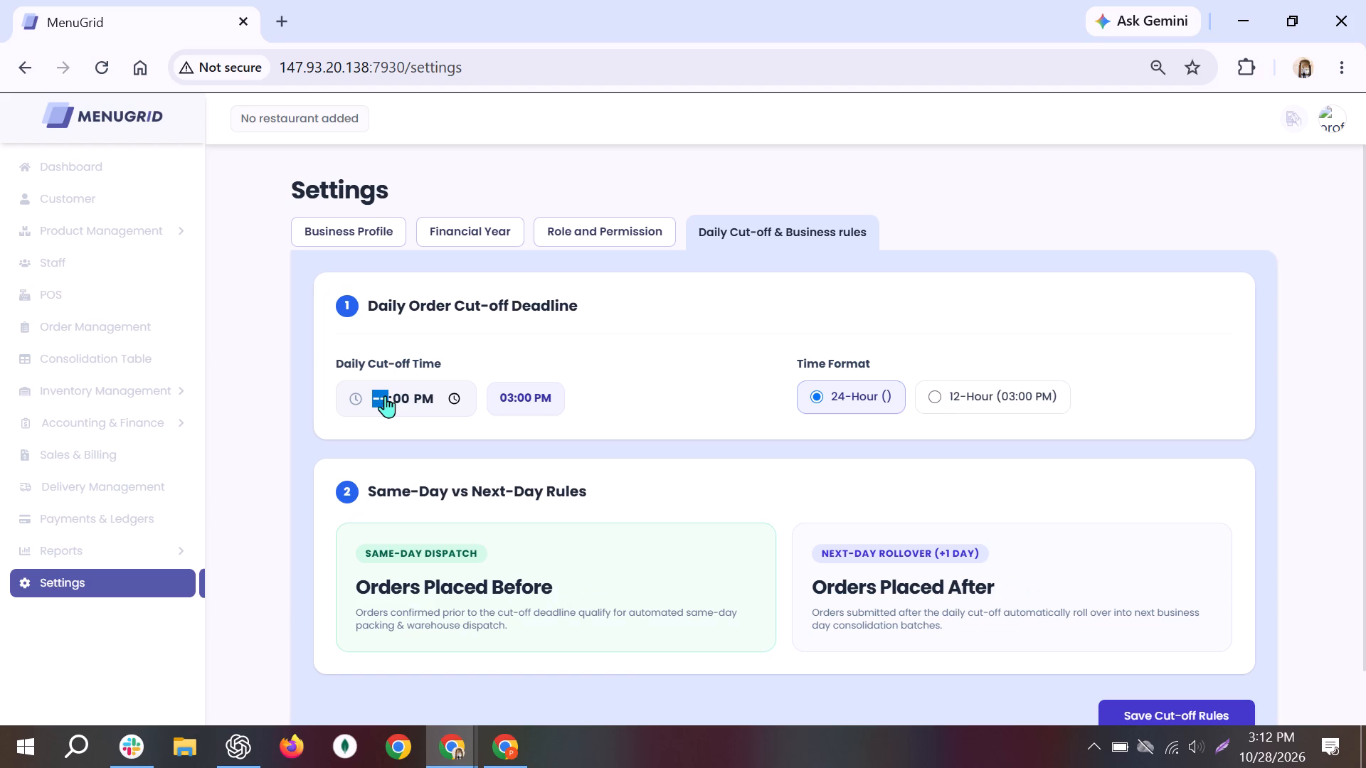
{"action": "key", "text": "Right"}
{"action": "key", "text": "Right"}
{"action": "key", "text": "BackSpace"}
{"action": "key", "text": "BackSpace"}
{"action": "key", "text": "BackSpace"}
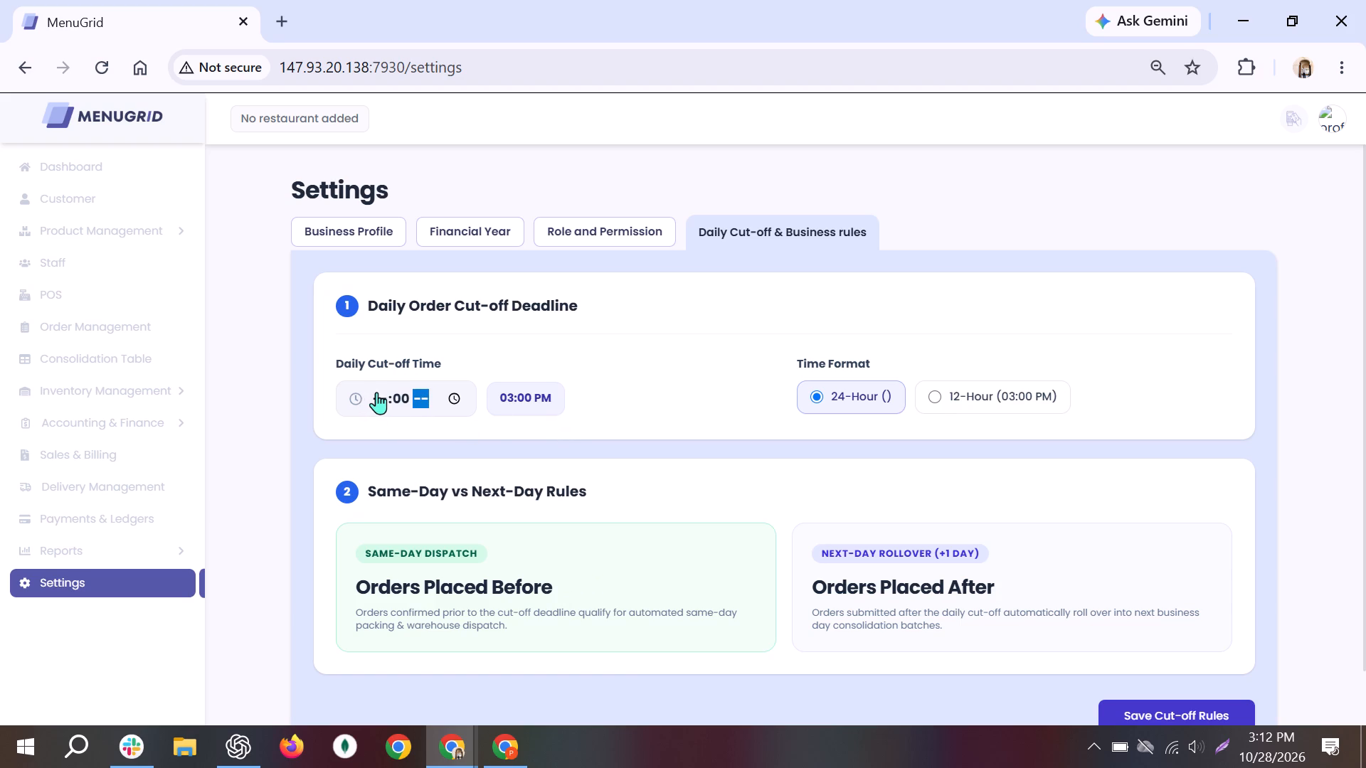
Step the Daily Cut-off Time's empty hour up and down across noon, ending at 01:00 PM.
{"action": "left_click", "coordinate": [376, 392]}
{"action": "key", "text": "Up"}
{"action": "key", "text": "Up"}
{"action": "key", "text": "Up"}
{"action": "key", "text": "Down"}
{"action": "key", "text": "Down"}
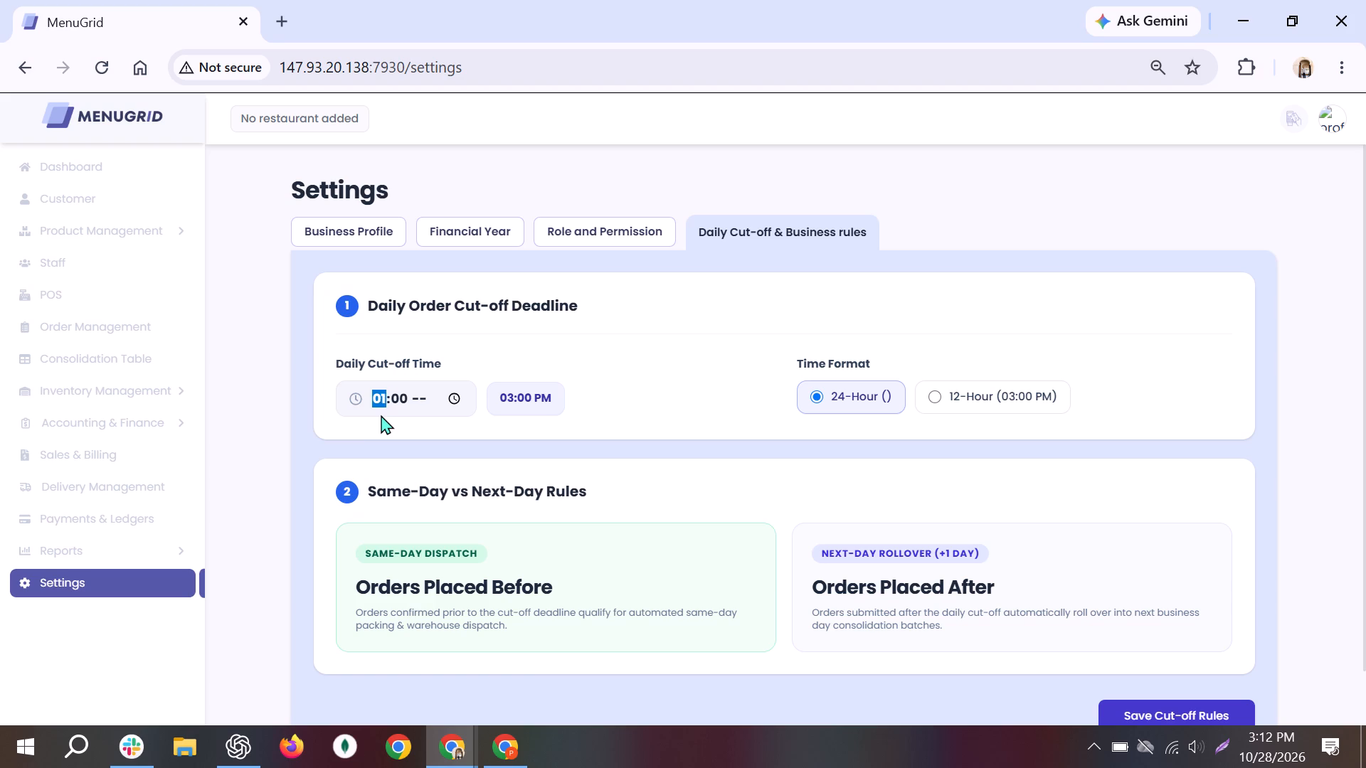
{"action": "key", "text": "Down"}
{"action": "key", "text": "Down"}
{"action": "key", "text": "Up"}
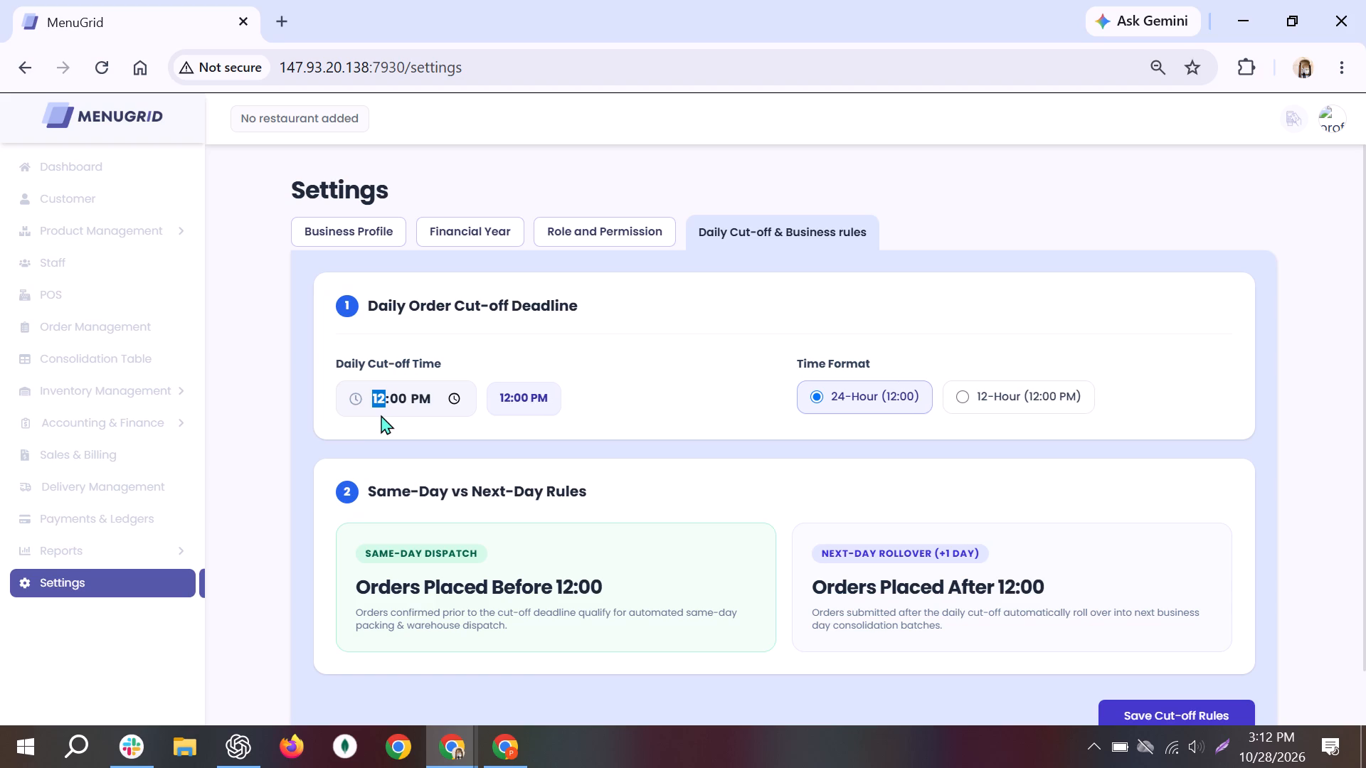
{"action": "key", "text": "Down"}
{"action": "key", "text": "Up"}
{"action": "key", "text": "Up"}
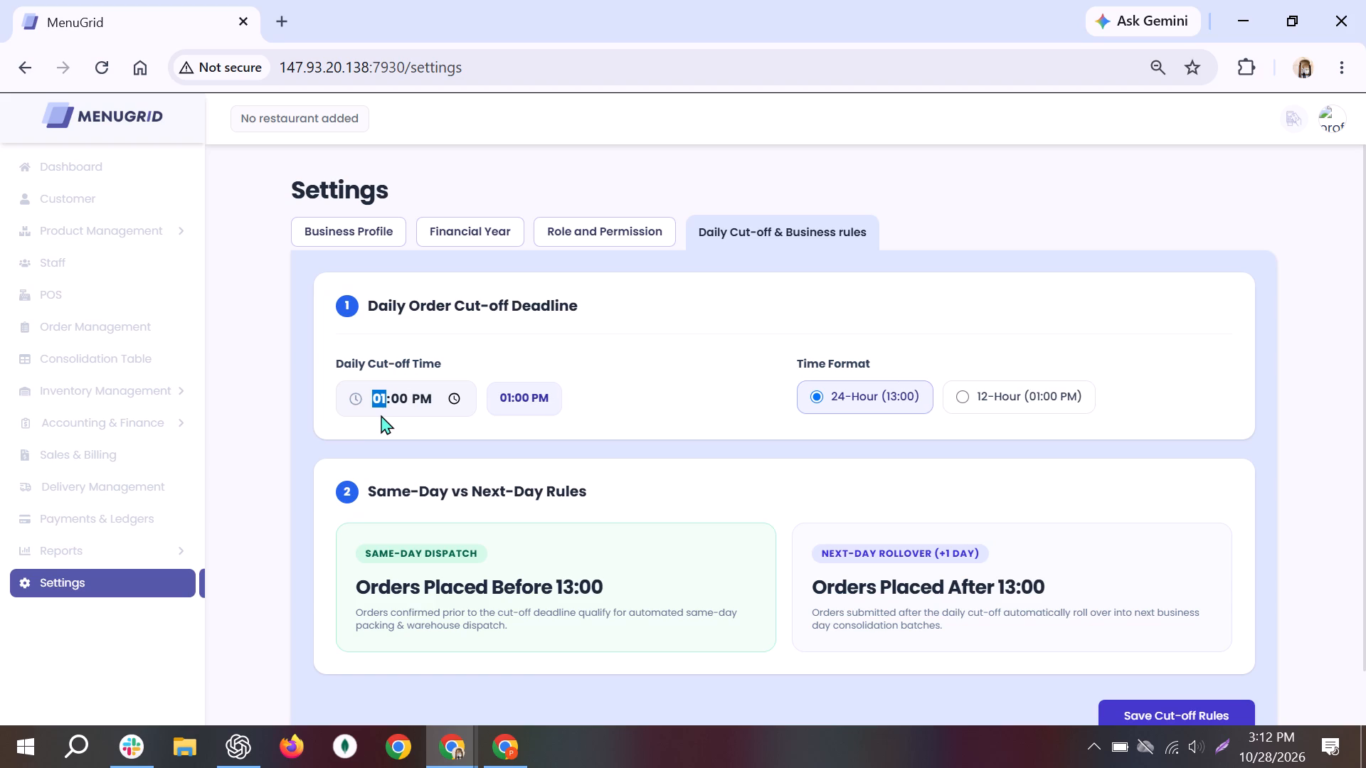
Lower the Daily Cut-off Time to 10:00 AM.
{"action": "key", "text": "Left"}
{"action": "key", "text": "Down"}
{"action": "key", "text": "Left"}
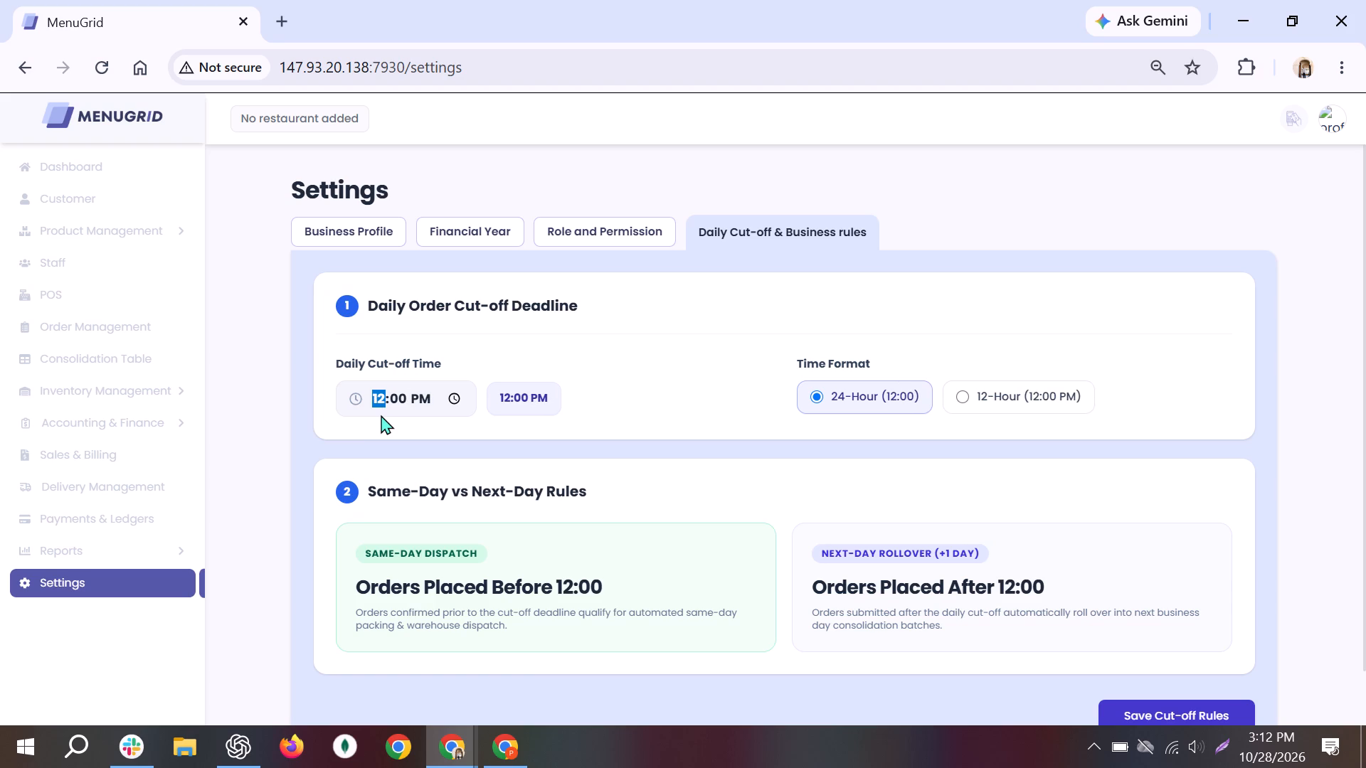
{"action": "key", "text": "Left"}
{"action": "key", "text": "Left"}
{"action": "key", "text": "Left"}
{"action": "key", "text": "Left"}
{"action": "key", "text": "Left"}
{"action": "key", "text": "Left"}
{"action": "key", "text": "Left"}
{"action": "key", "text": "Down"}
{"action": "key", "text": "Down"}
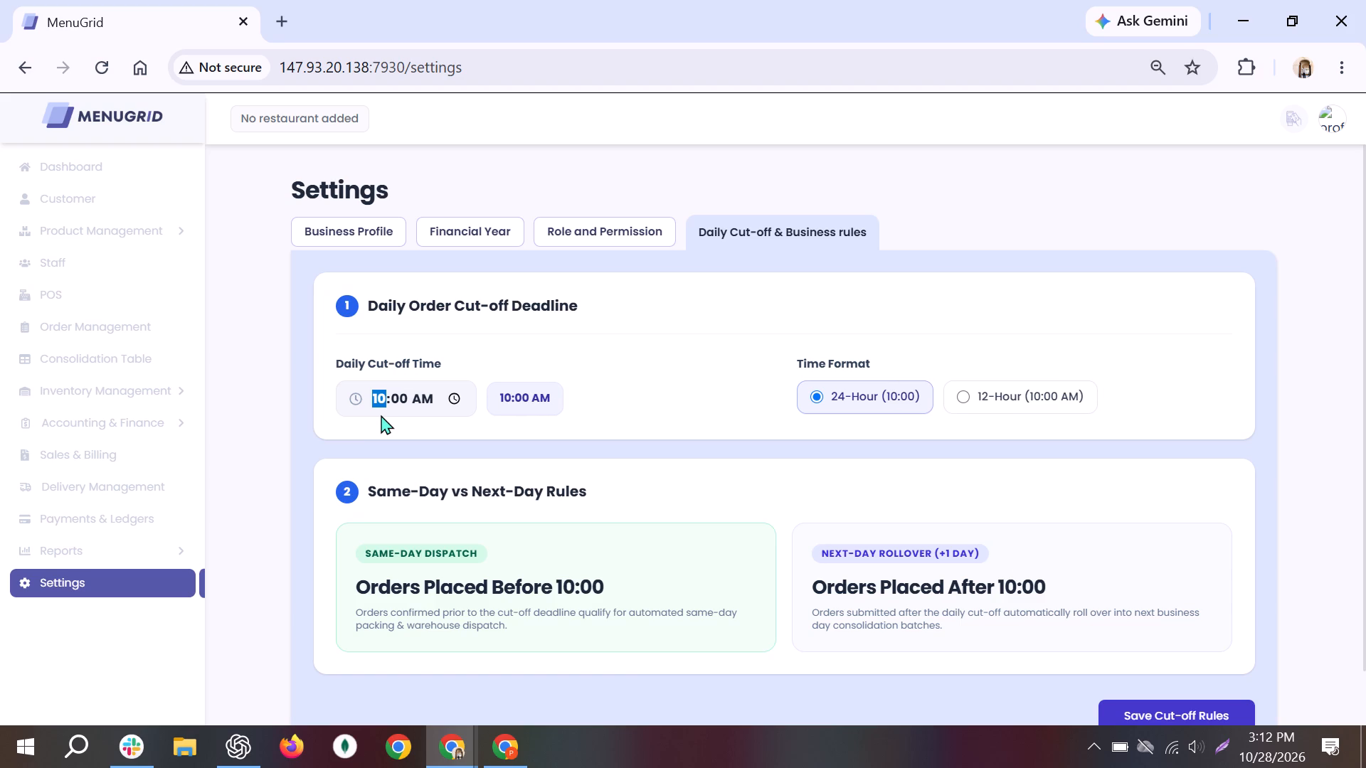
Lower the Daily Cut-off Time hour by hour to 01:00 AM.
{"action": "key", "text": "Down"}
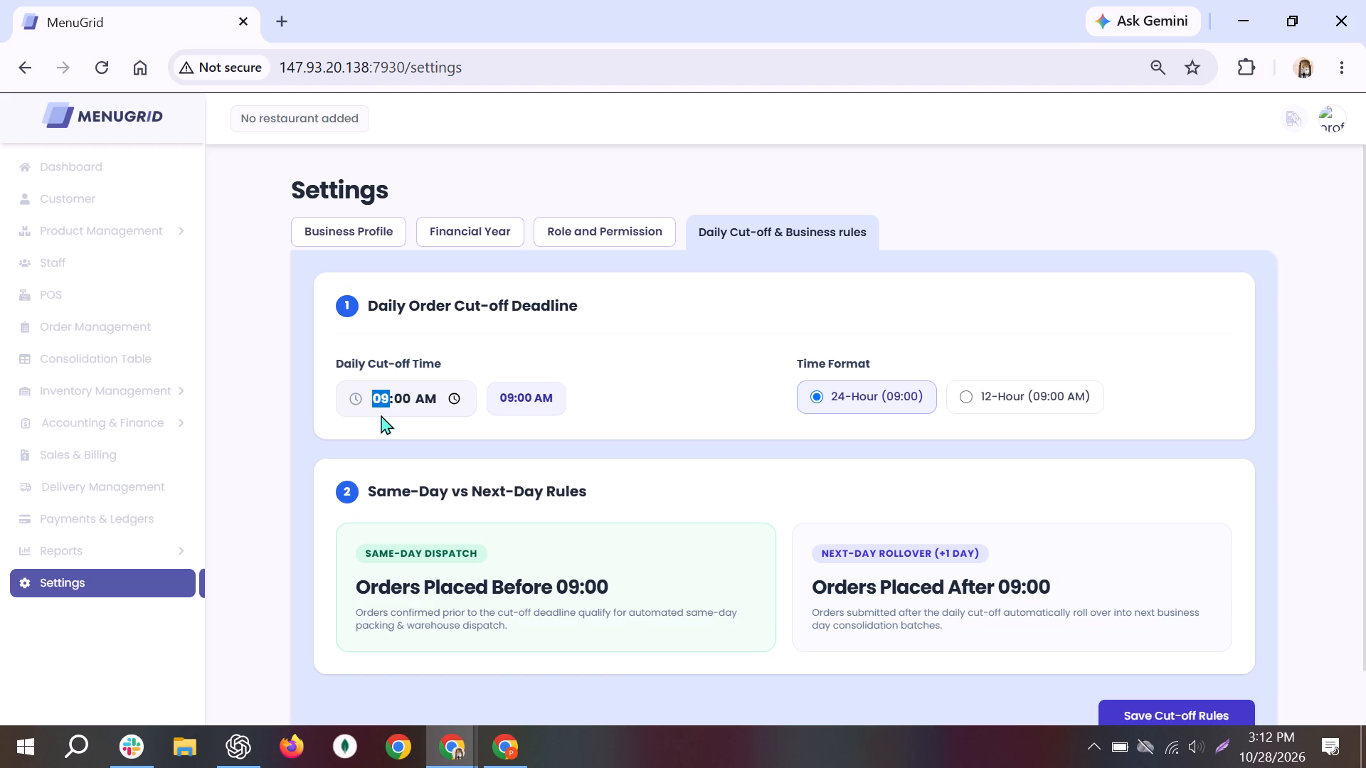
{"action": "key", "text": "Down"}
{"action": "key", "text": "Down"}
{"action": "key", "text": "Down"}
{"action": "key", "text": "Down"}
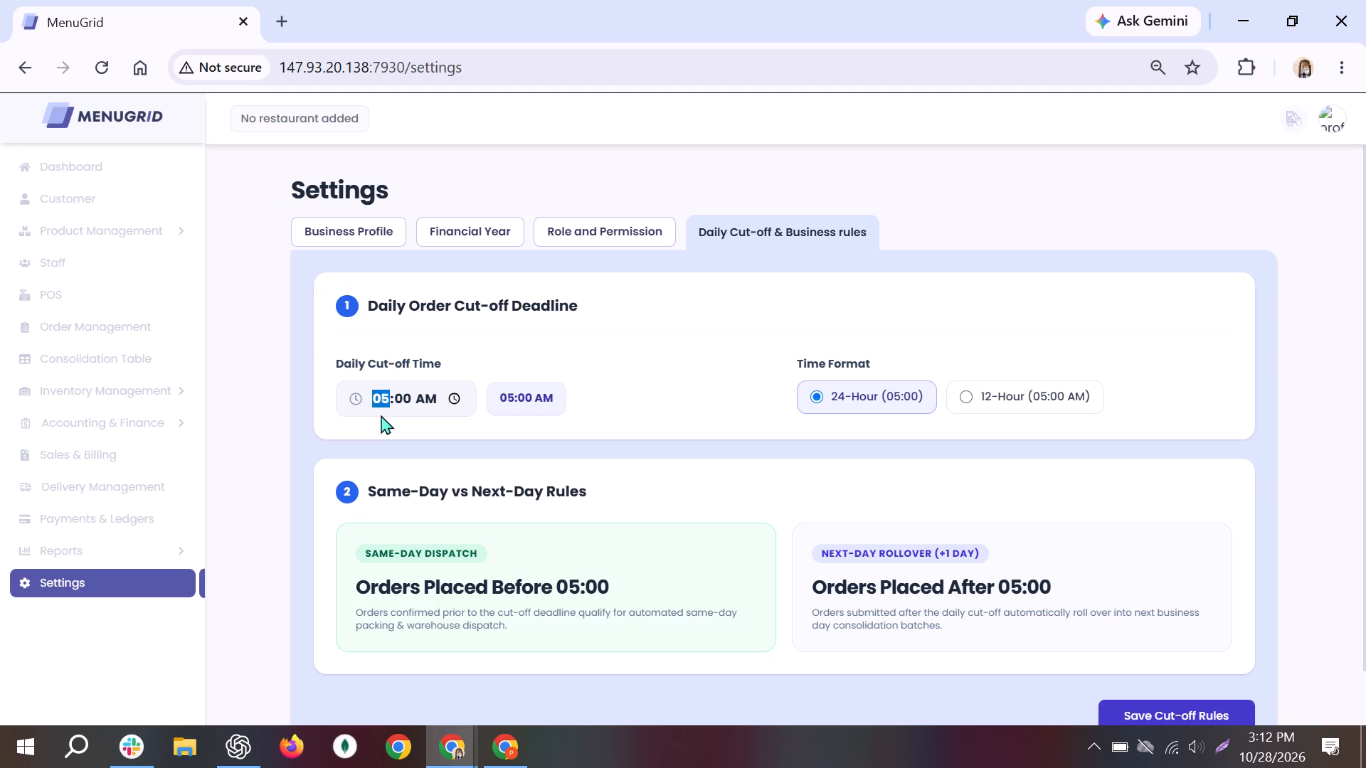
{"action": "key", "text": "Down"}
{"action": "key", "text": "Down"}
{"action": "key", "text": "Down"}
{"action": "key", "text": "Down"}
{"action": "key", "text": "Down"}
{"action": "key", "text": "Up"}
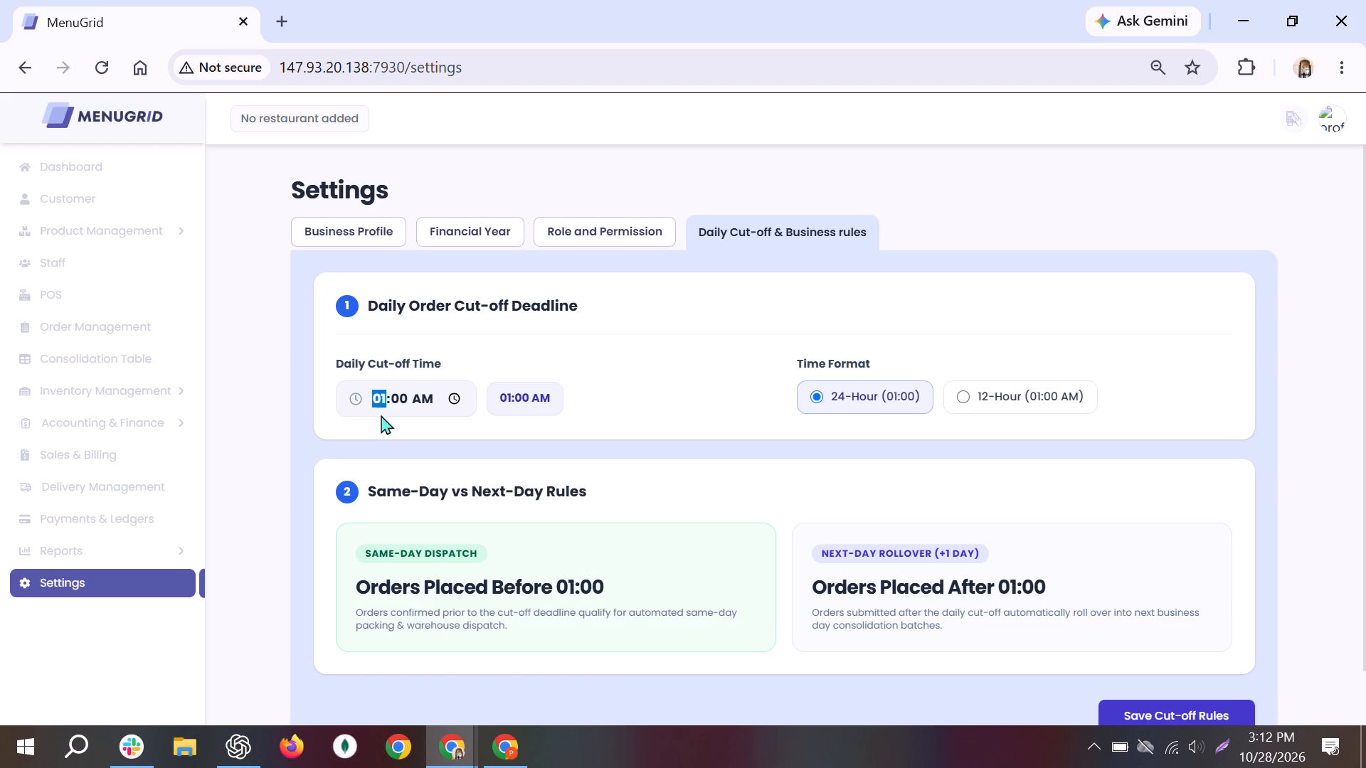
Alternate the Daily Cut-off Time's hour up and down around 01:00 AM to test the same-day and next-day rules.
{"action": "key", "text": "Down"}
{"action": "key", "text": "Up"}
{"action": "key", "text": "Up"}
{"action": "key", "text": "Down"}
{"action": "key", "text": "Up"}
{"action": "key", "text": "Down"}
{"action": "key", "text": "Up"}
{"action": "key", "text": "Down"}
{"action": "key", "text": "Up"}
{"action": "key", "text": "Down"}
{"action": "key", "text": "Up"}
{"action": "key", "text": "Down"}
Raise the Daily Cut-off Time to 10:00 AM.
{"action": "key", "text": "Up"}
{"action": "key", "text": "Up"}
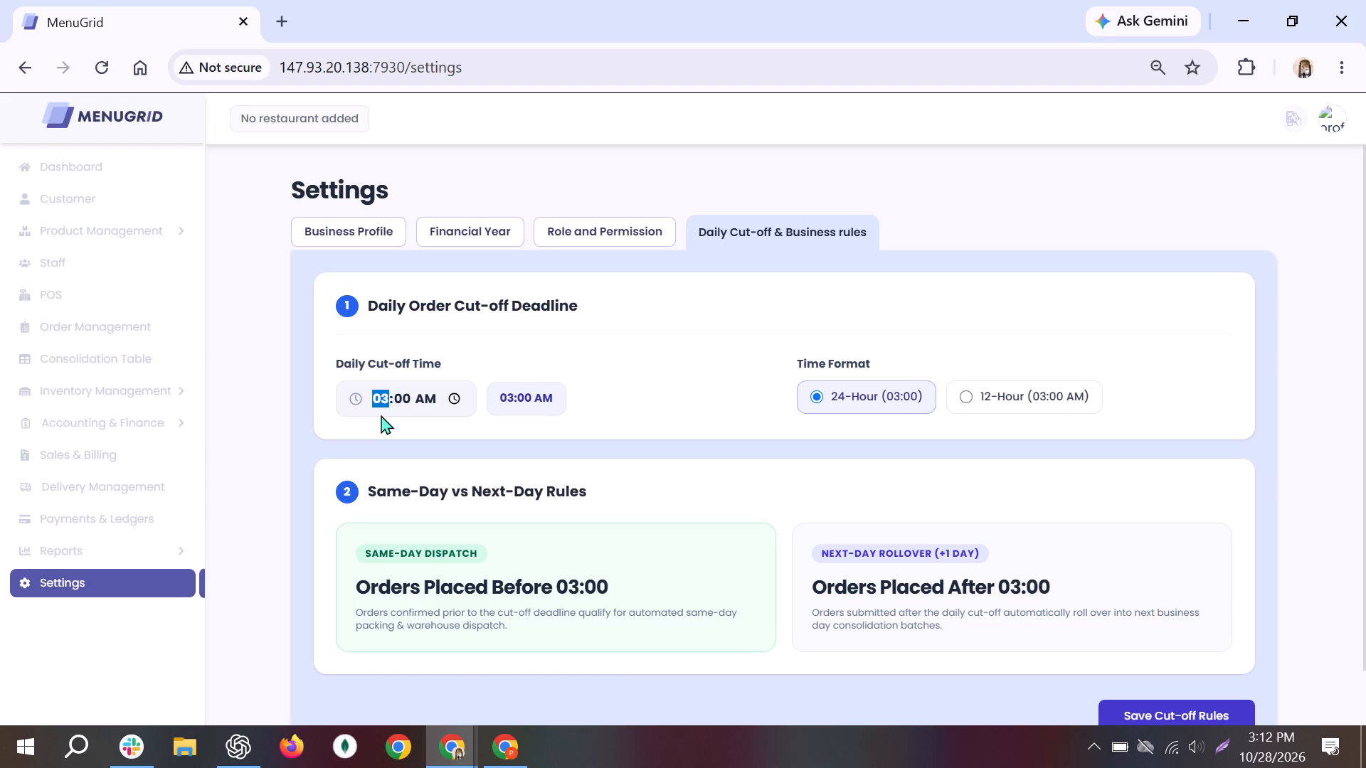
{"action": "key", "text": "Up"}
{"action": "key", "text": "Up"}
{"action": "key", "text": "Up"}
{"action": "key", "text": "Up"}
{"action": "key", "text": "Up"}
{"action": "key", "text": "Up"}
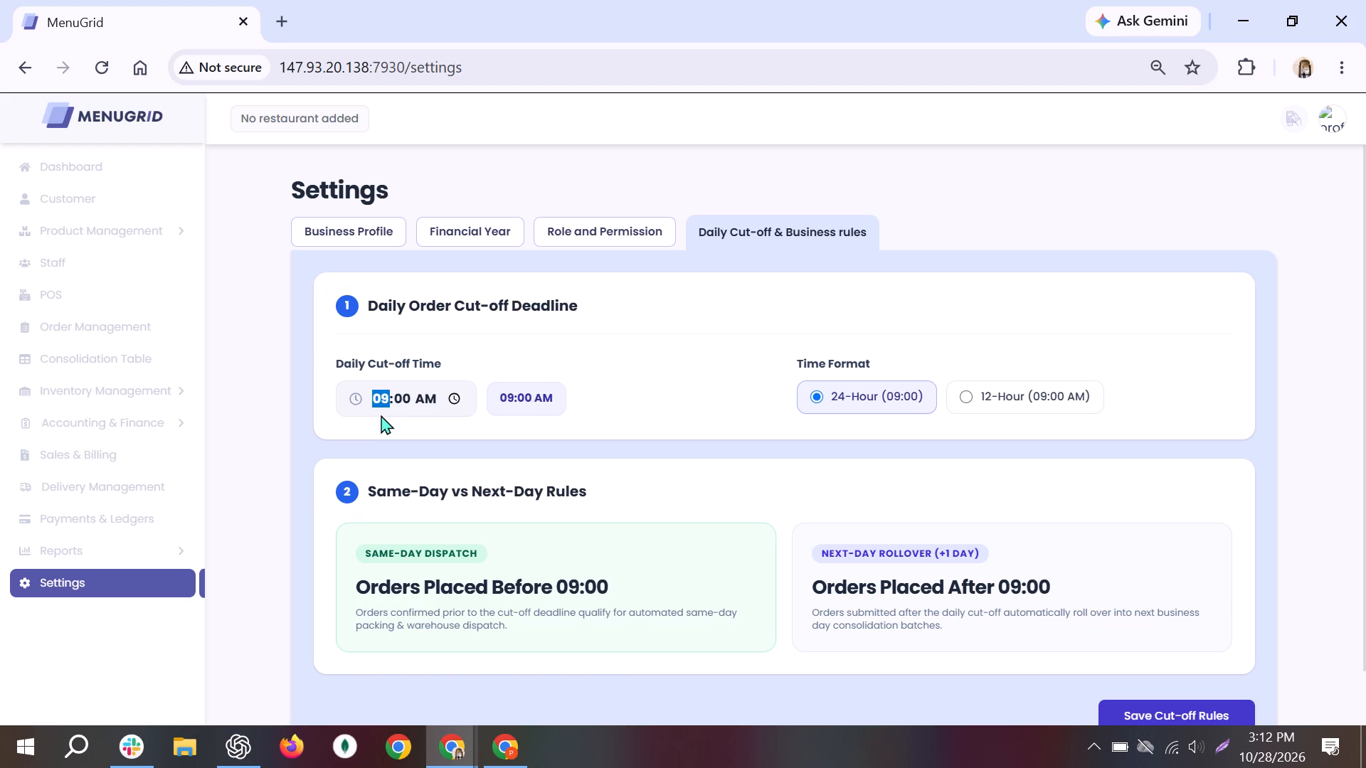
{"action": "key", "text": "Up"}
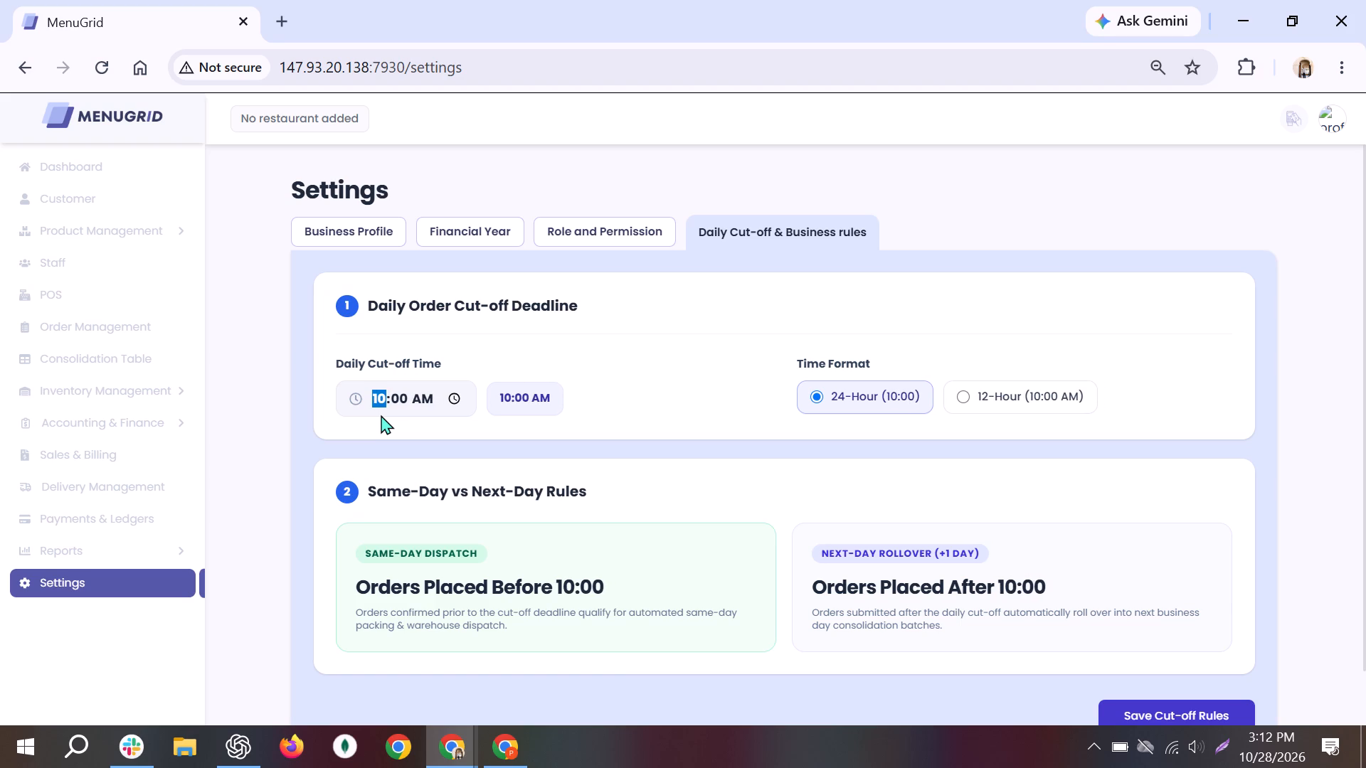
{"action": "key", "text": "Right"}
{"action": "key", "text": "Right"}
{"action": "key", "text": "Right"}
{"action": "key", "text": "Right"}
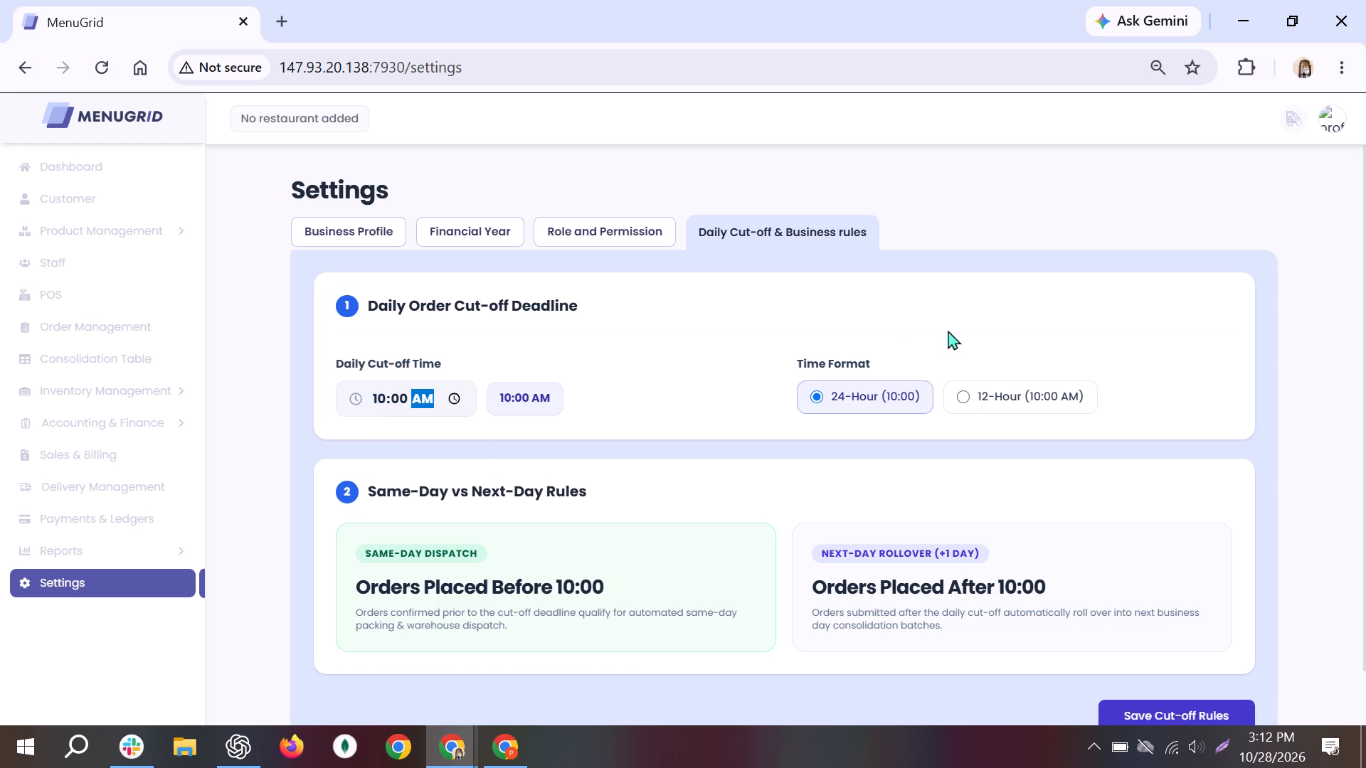
Set the Time Format to 12-Hour.
{"action": "left_click", "coordinate": [865, 393]}
{"action": "left_click", "coordinate": [980, 402]}
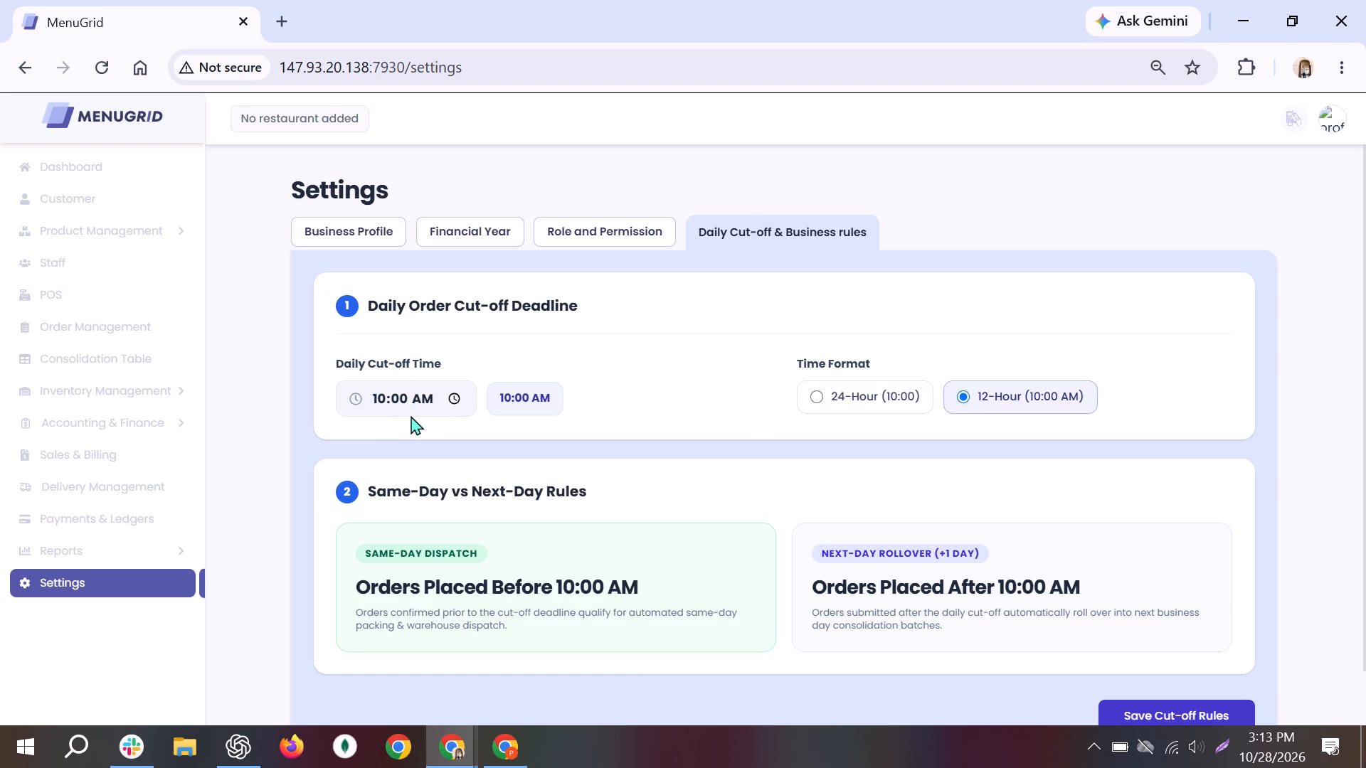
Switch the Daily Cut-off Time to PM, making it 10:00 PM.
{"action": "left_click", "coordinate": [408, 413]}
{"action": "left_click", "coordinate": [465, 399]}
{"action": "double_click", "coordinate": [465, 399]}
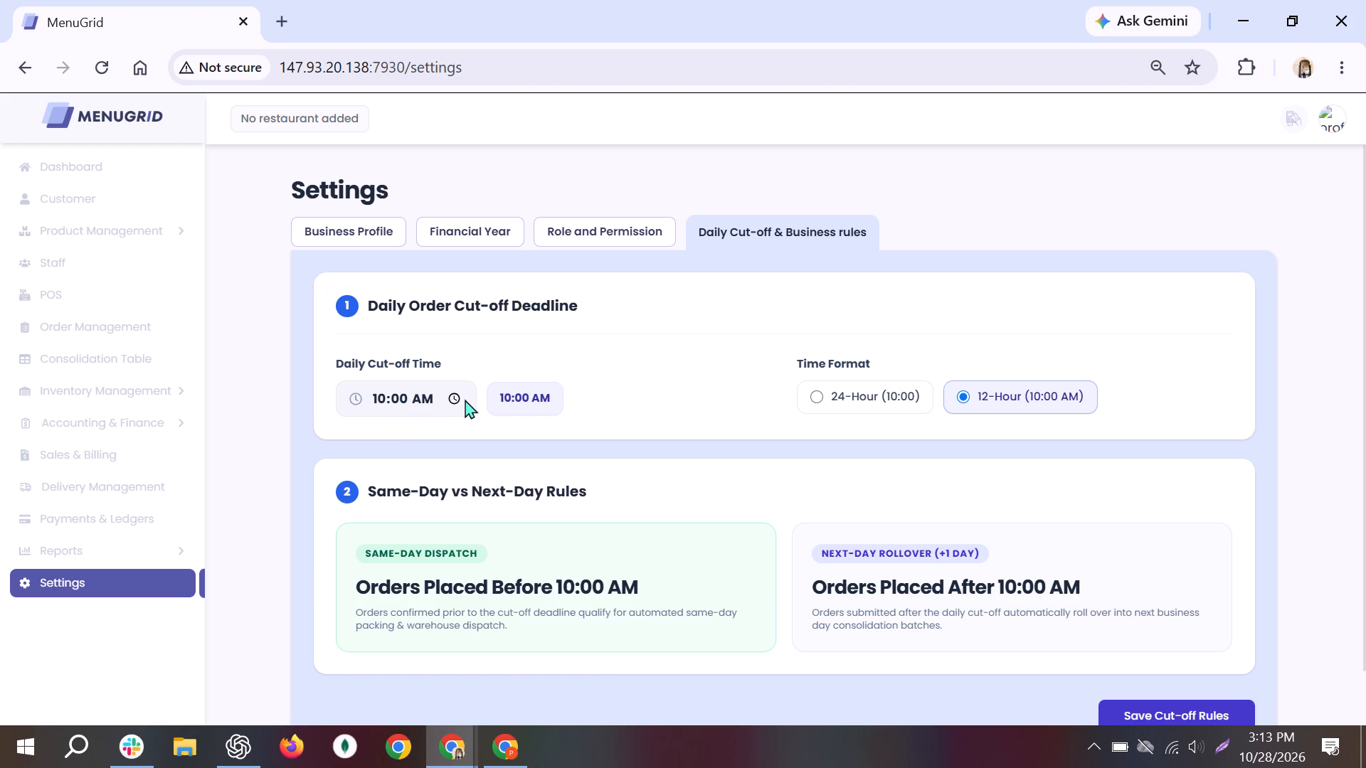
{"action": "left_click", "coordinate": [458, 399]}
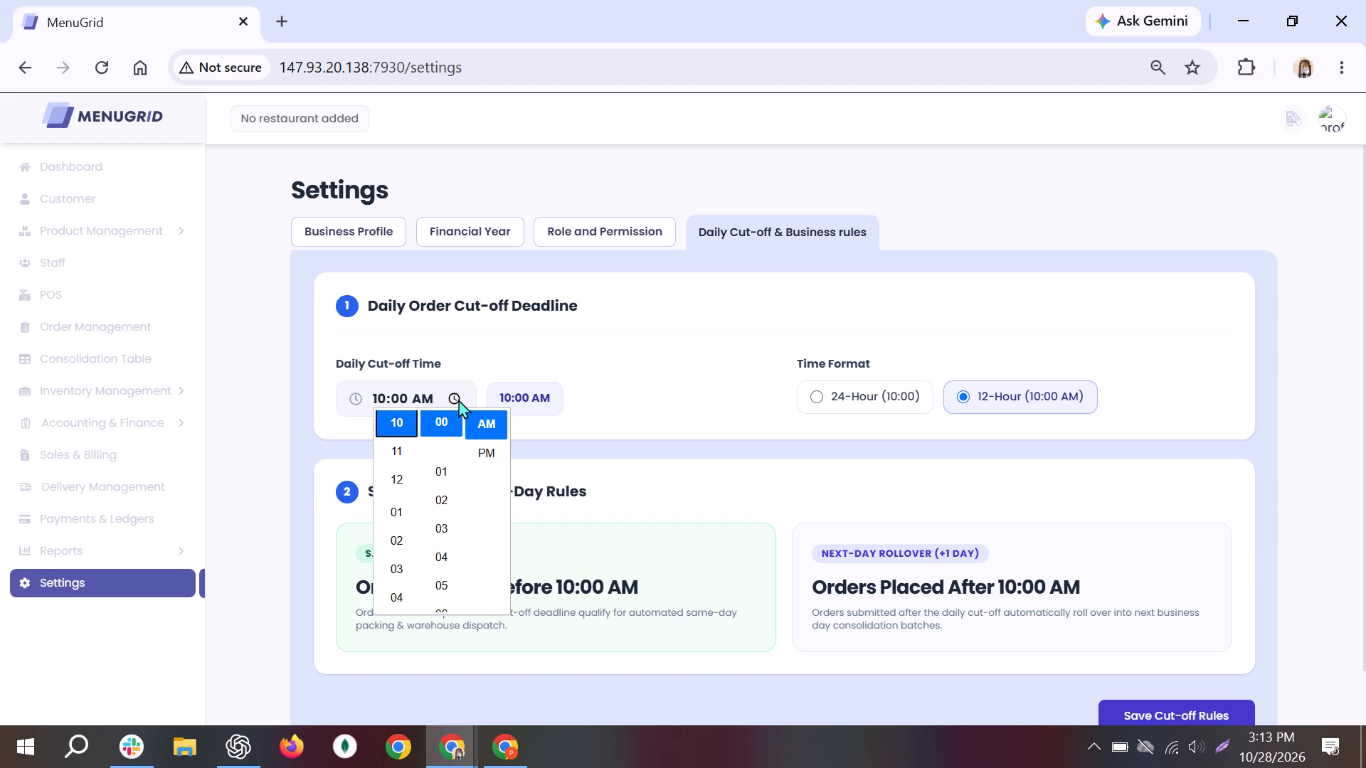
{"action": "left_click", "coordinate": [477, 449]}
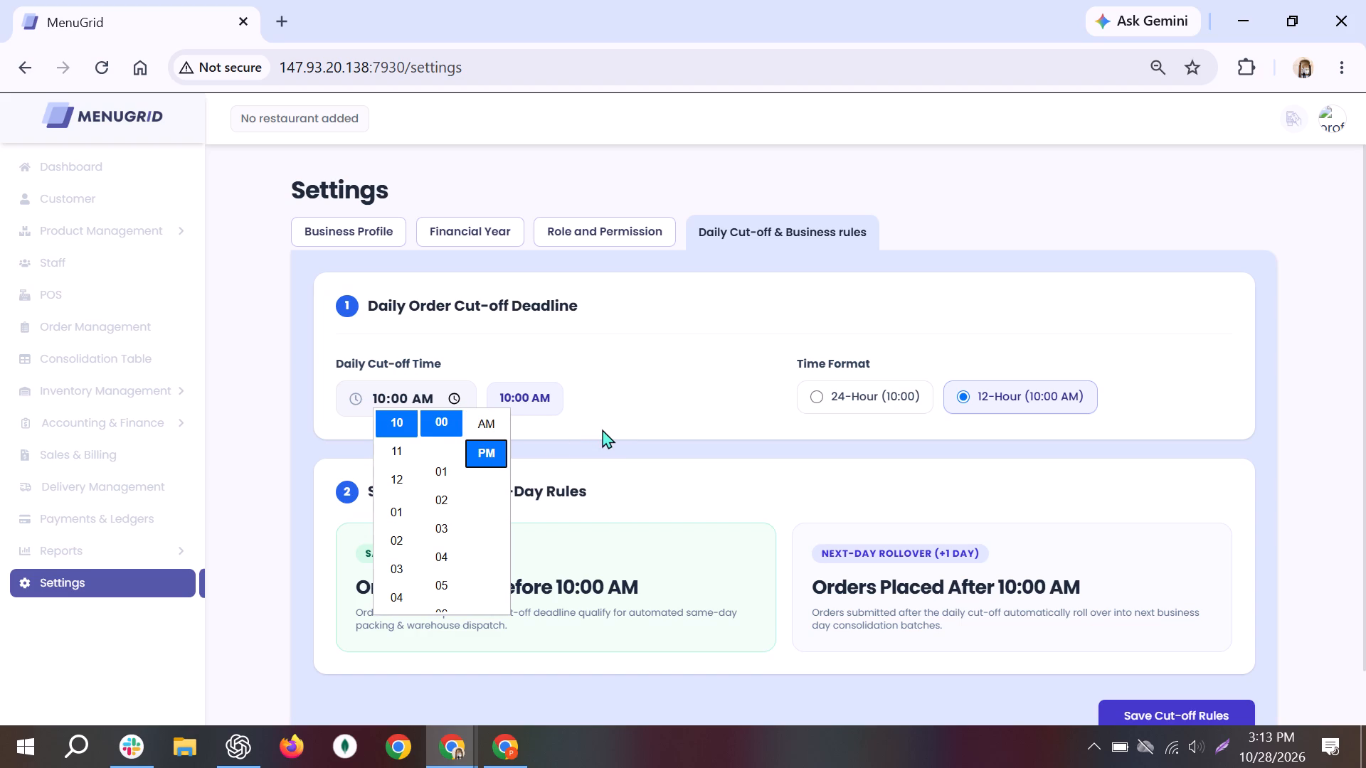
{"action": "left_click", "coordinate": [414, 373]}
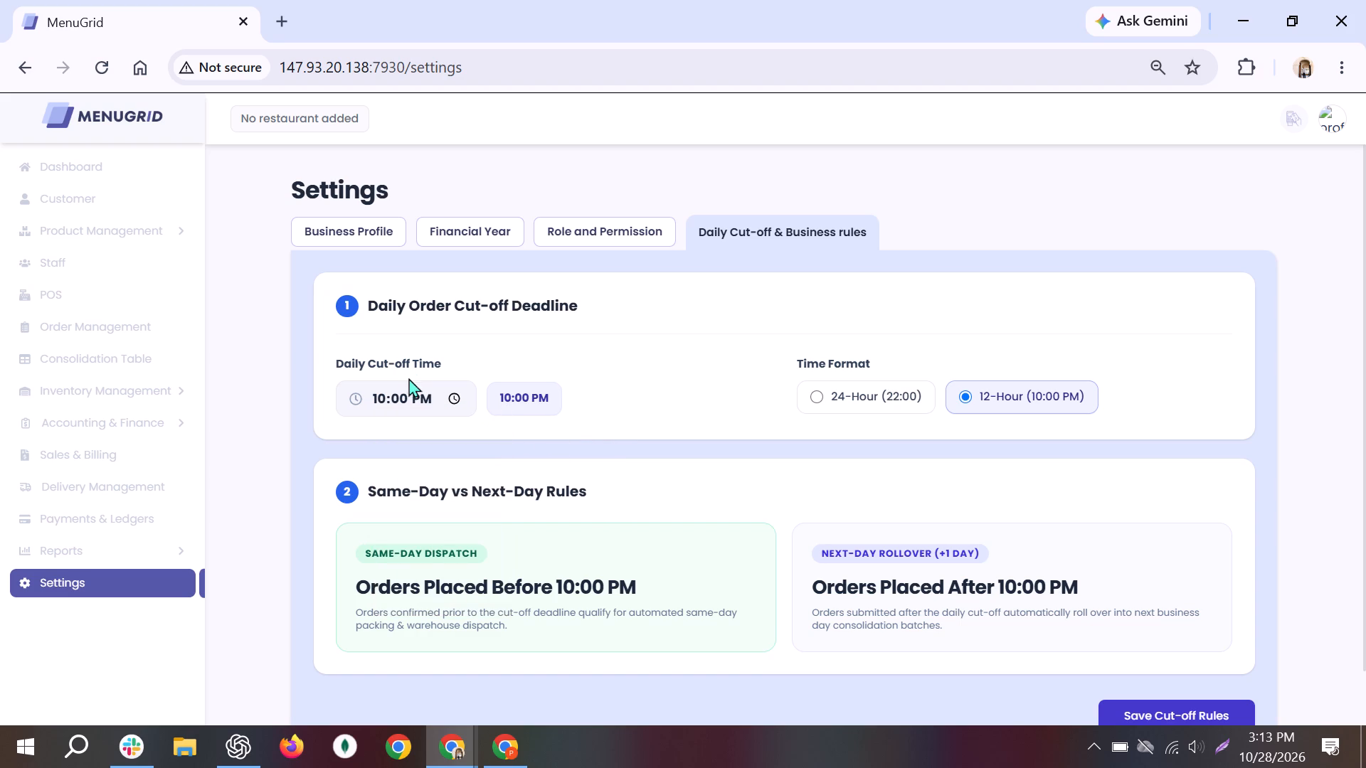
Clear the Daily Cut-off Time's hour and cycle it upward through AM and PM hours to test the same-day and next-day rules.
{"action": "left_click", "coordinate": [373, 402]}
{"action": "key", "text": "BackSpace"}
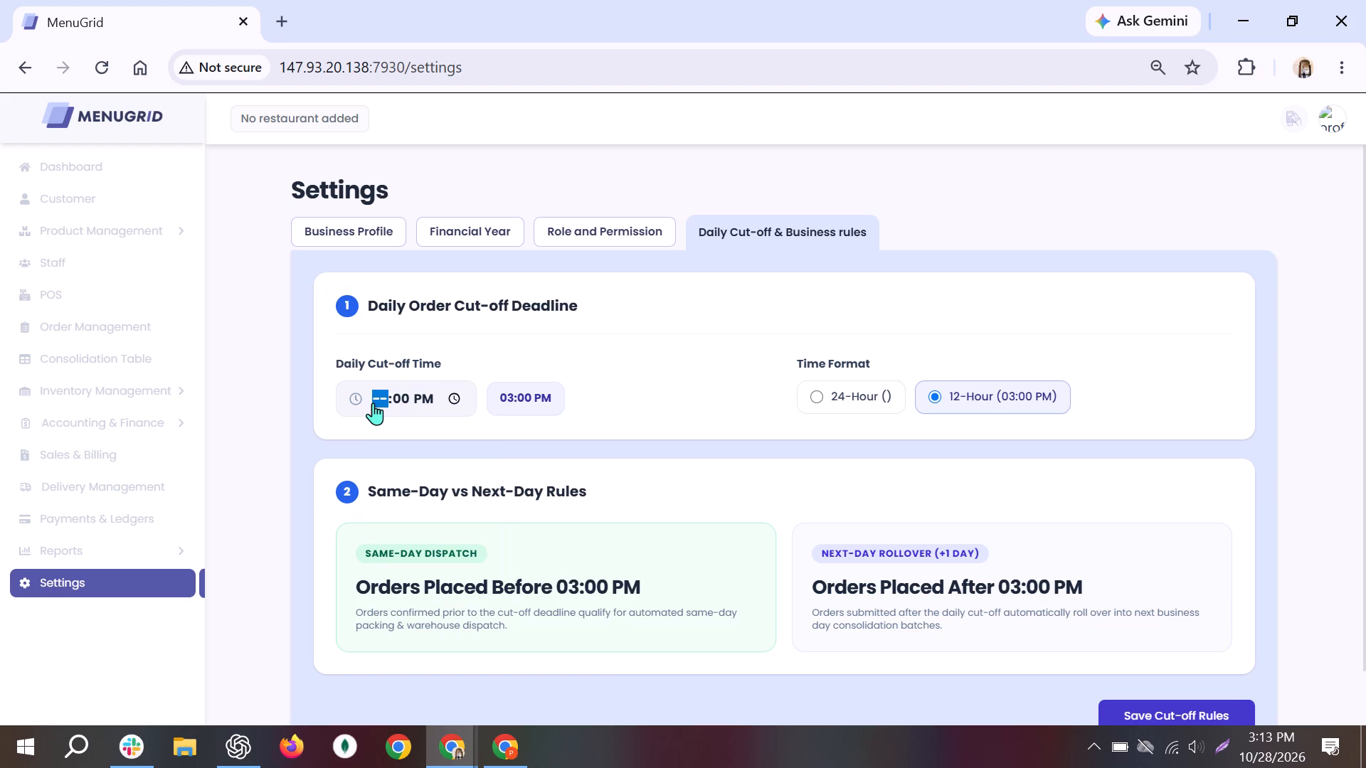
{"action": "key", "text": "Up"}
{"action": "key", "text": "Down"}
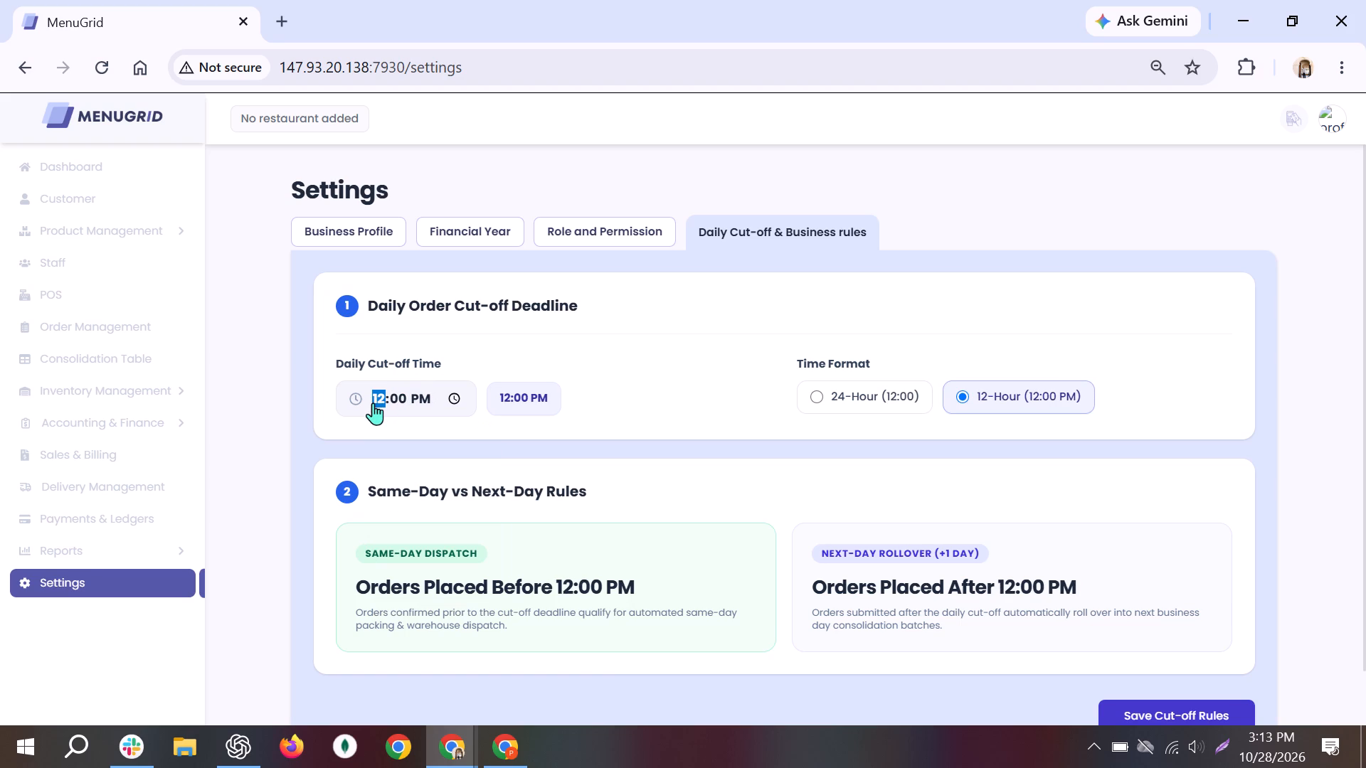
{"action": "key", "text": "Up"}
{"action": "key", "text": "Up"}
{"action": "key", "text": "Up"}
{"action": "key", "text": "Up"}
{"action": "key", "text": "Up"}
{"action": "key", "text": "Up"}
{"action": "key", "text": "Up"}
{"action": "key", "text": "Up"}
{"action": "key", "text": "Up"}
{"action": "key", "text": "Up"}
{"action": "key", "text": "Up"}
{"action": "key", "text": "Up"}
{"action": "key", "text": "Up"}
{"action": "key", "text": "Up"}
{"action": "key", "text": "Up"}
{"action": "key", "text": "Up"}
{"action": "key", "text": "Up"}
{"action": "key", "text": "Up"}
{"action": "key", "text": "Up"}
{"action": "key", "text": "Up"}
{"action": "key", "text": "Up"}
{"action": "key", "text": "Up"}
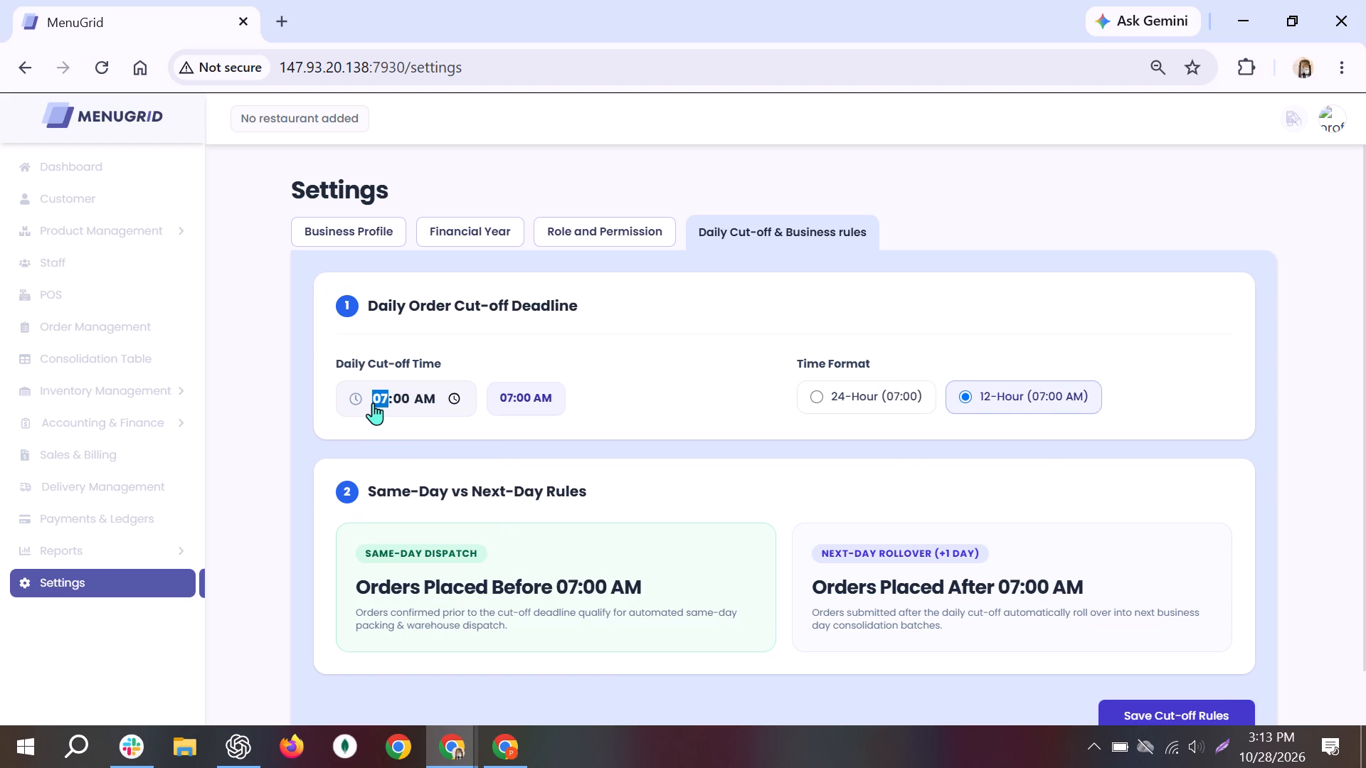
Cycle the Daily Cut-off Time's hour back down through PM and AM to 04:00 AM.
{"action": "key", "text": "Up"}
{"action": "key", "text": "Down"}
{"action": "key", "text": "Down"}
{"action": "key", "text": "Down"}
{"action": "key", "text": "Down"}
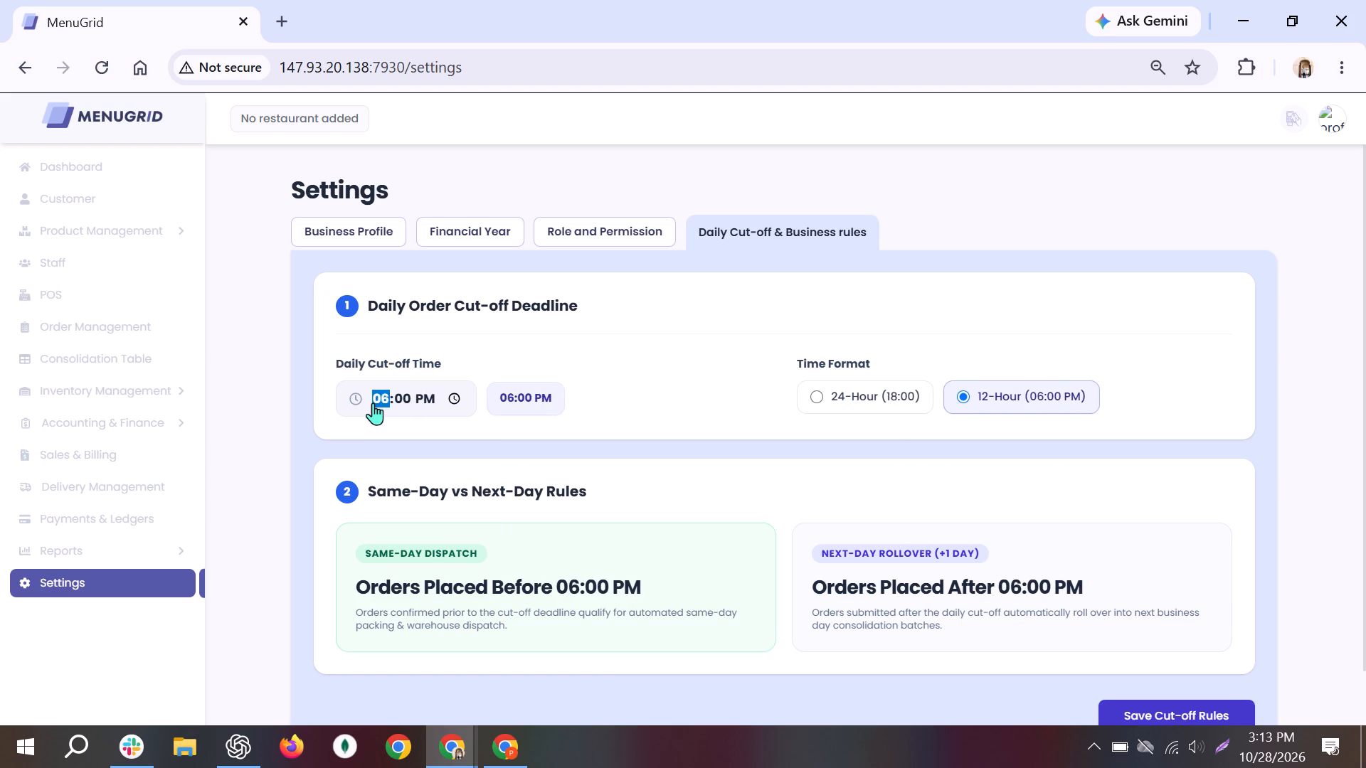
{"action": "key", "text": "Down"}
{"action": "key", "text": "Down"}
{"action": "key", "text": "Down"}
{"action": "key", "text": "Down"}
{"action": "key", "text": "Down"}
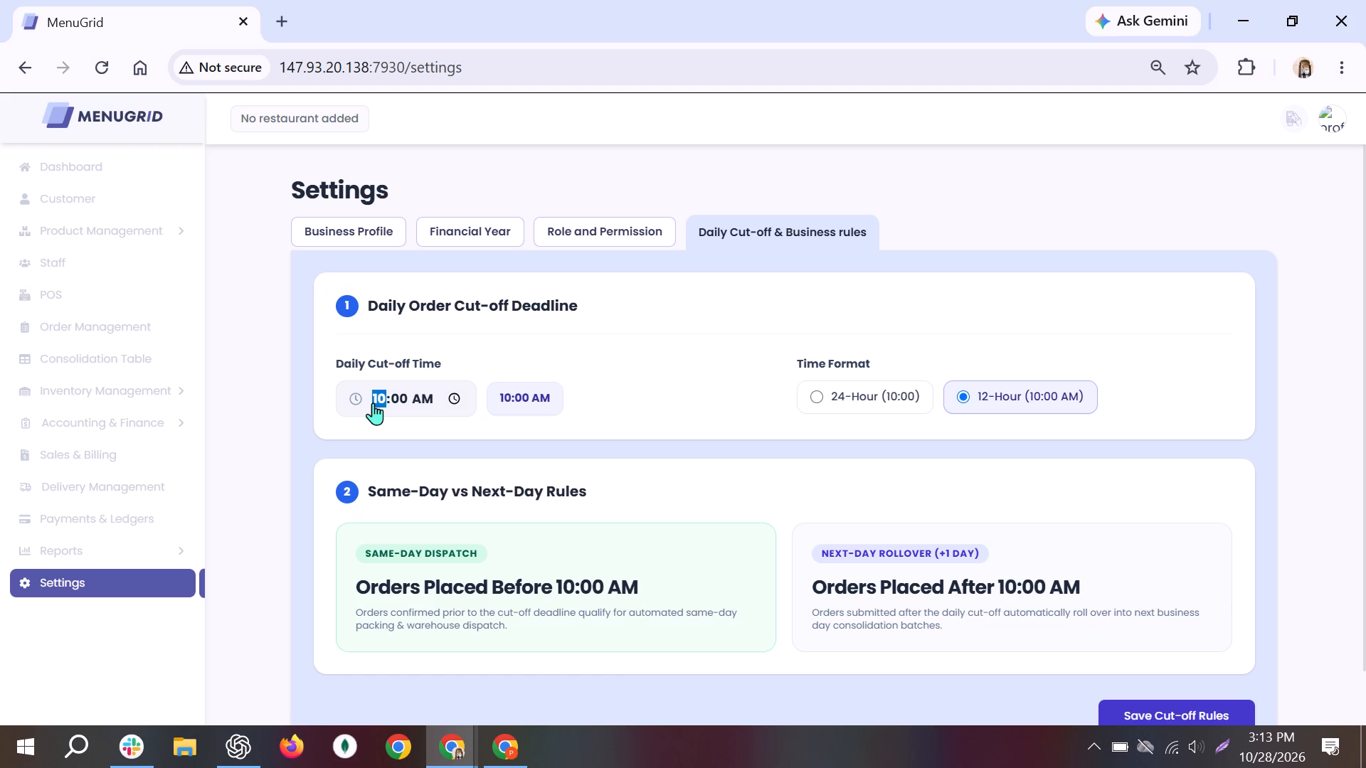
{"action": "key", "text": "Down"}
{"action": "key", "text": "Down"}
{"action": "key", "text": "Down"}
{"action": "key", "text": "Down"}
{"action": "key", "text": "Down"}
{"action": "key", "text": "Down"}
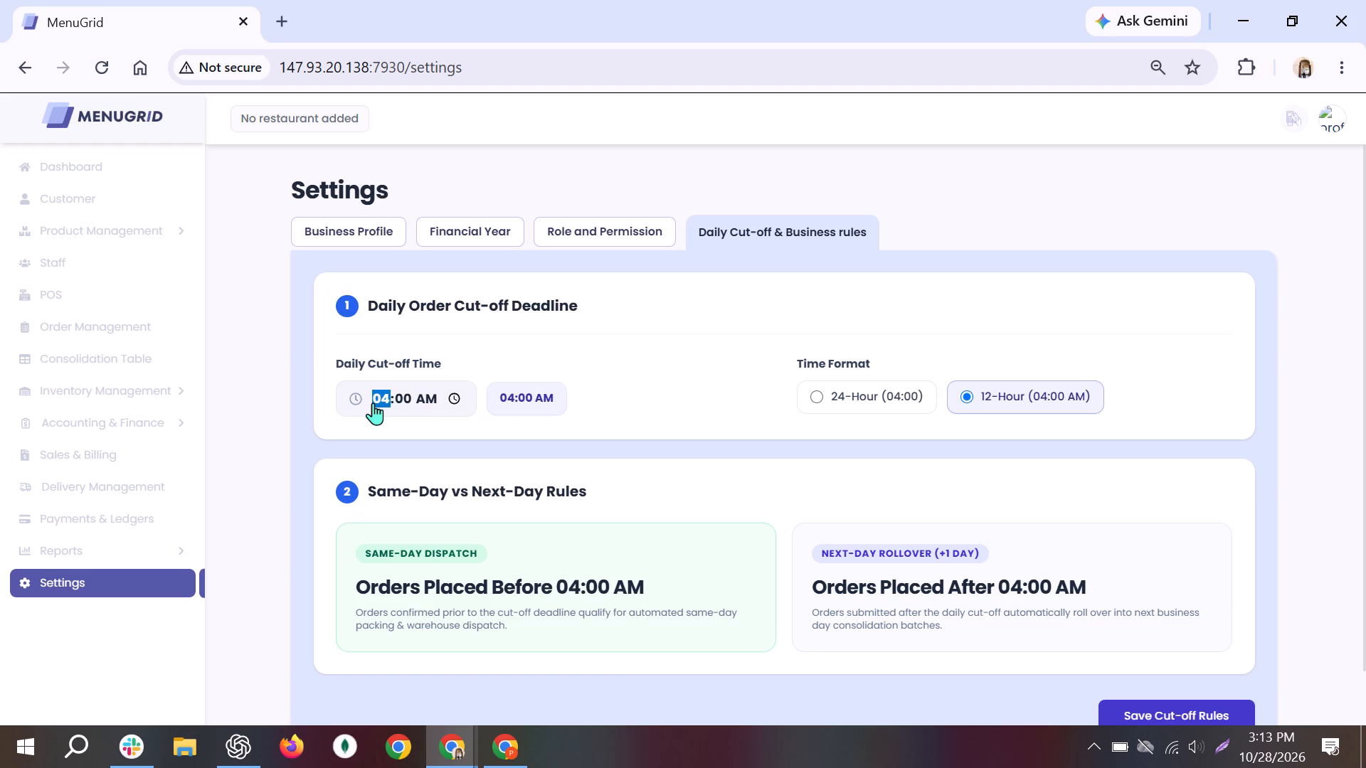
Raise the Daily Cut-off Time to 09:00 AM.
{"action": "key", "text": "Up"}
{"action": "key", "text": "Up"}
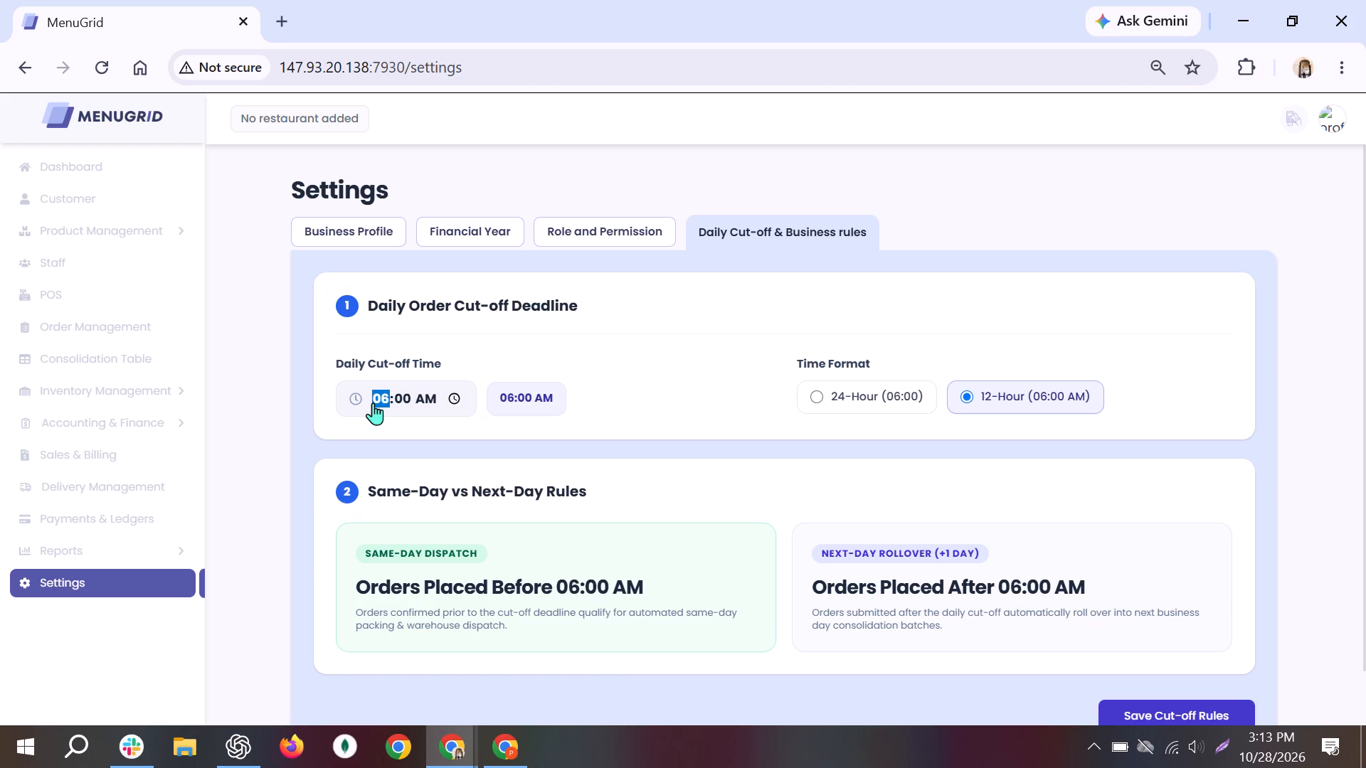
{"action": "key", "text": "Up"}
{"action": "key", "text": "Up"}
{"action": "key", "text": "Up"}
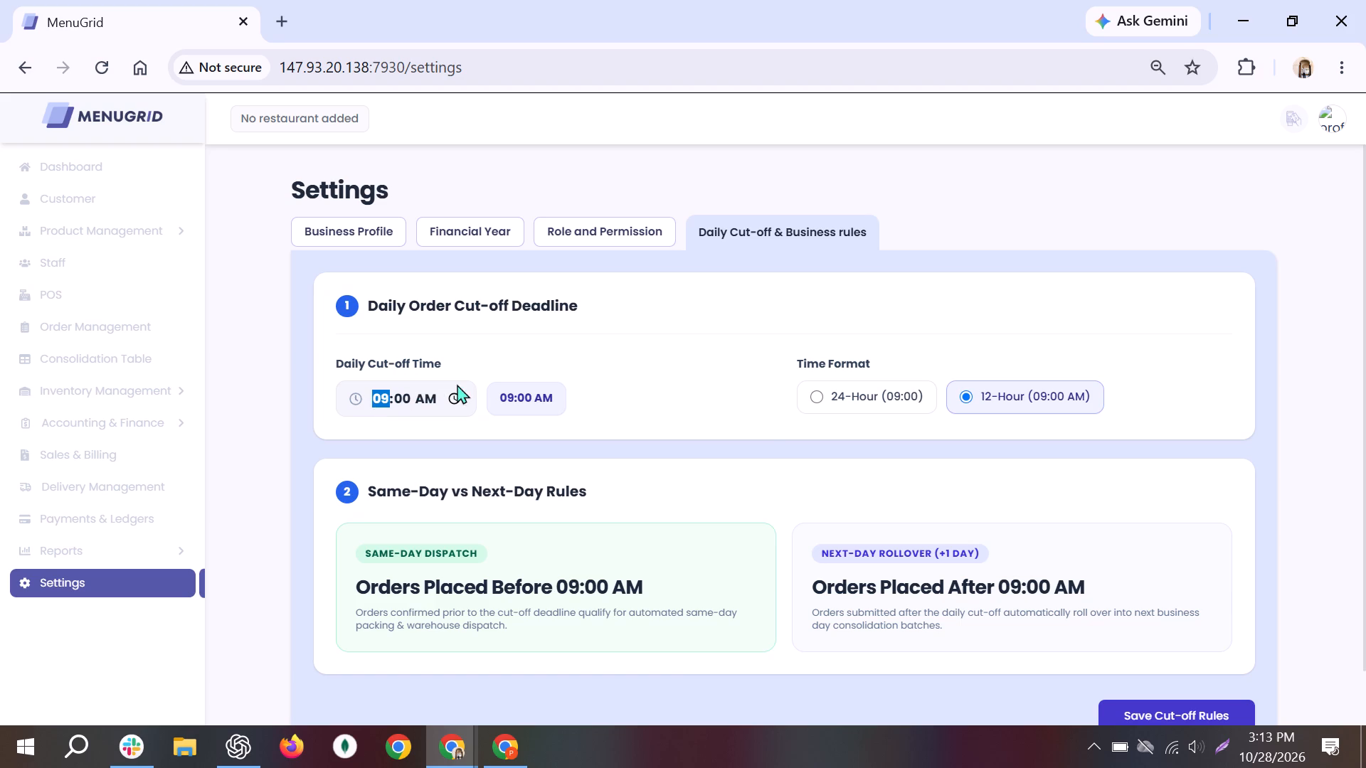
Set the Time Format to 24-Hour.
{"action": "double_click", "coordinate": [827, 410]}
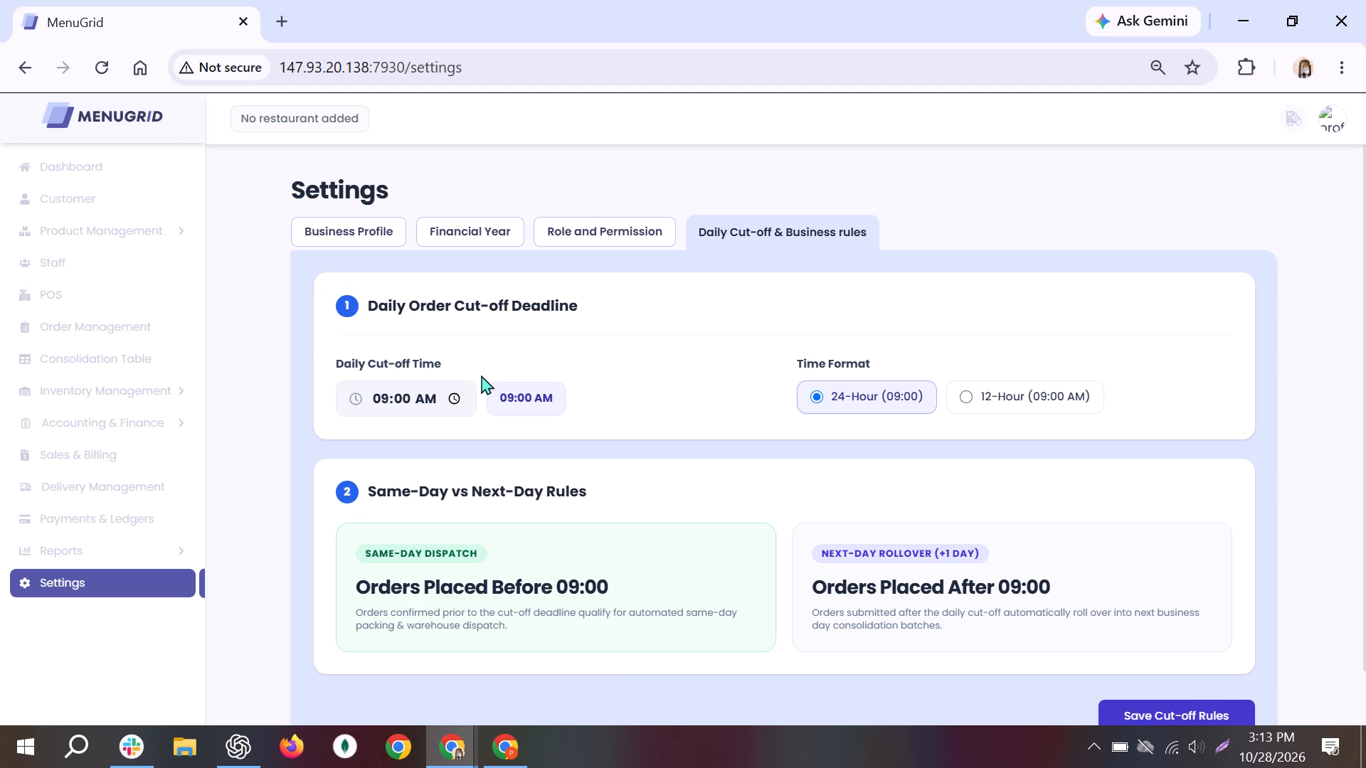
Save the daily cut-off rules.
{"action": "scroll", "coordinate": [481, 375], "scroll_direction": "down", "scroll_amount": 1}
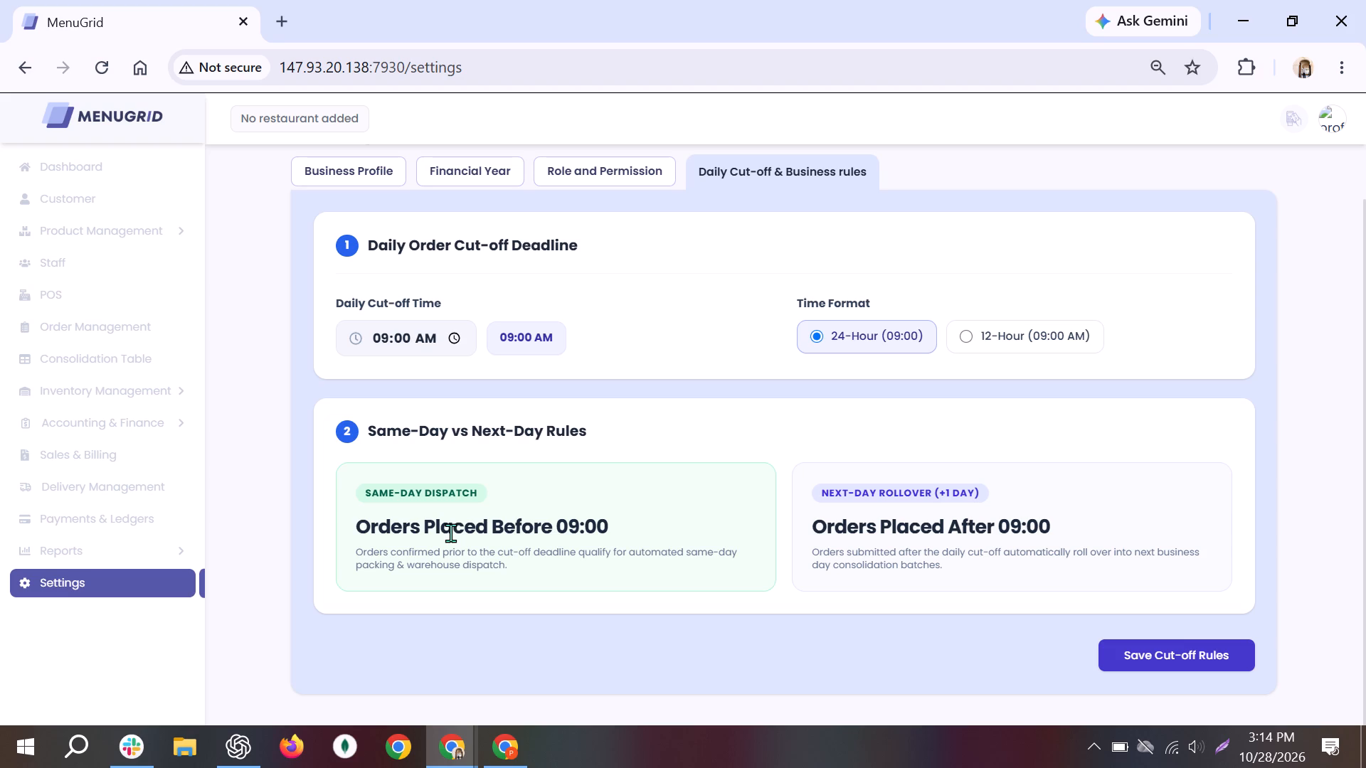
{"action": "left_click", "coordinate": [1159, 661]}
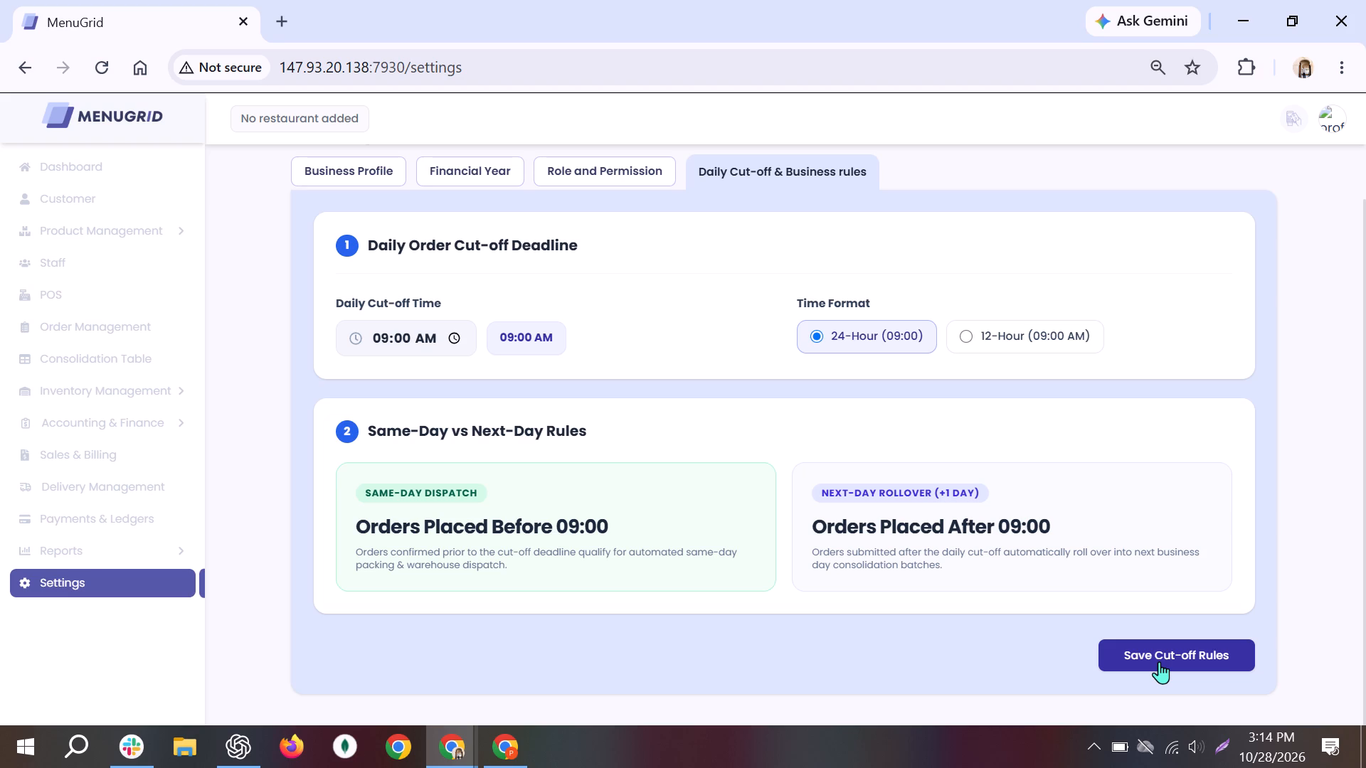
Open the Role and Permission settings.
{"action": "left_click", "coordinate": [638, 171]}
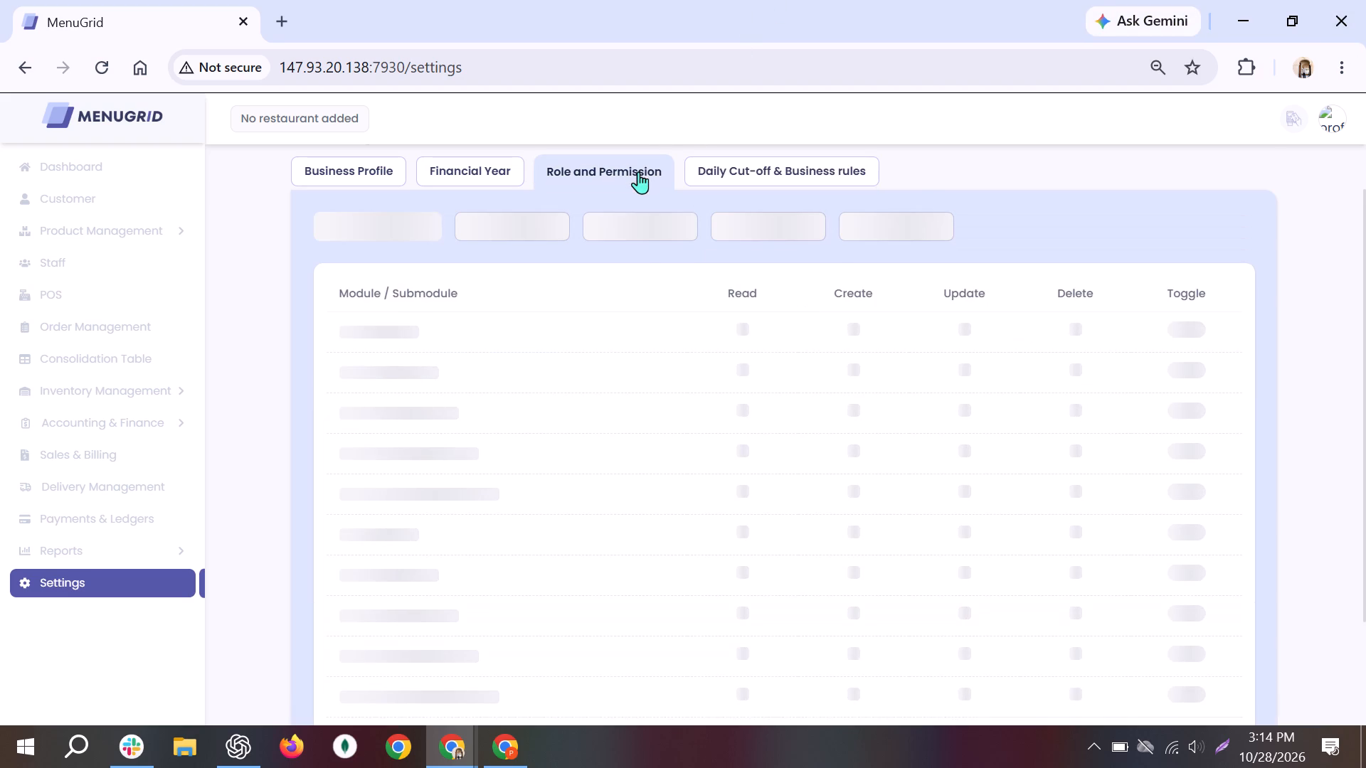
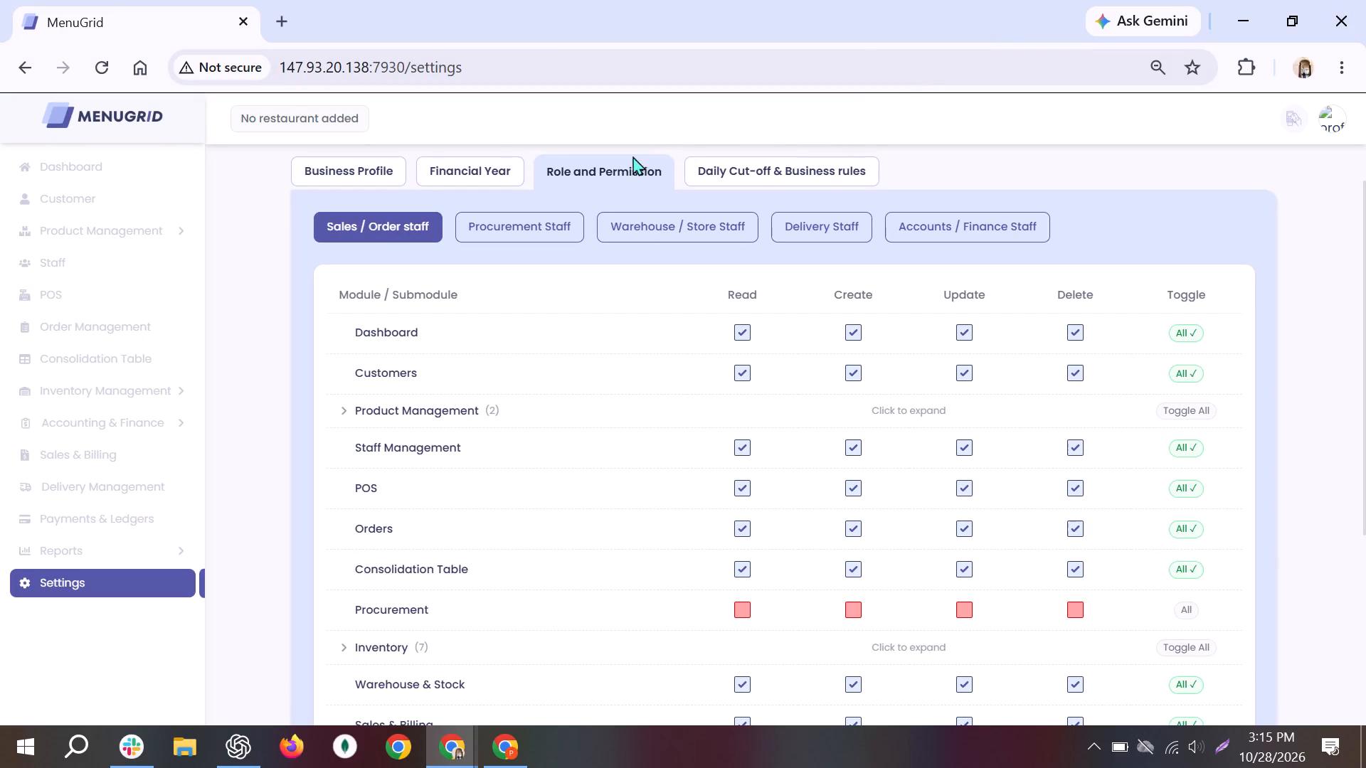
Open the Financial Year settings and review the invoice numbering, tax slabs, and payment methods and gateways.
{"action": "left_click", "coordinate": [494, 166]}
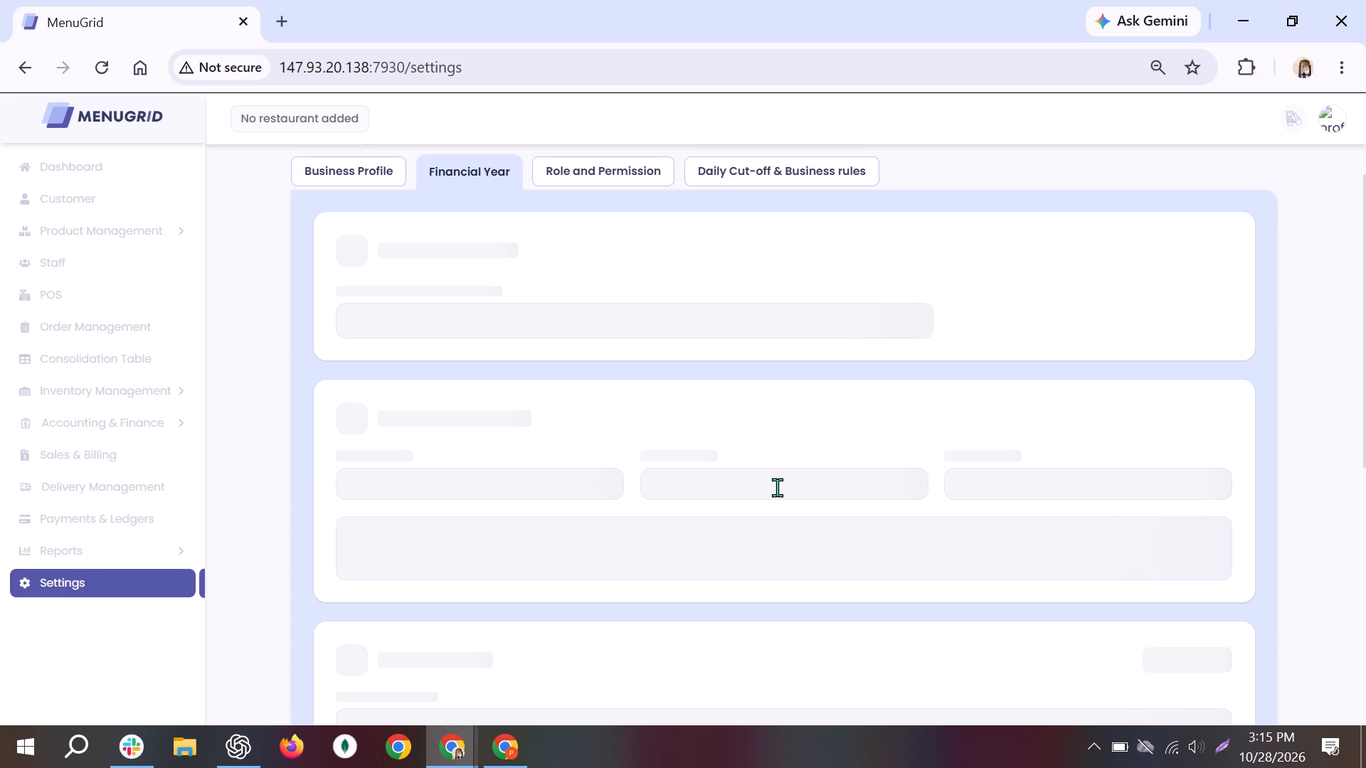
{"action": "scroll", "coordinate": [777, 487], "scroll_direction": "down", "scroll_amount": 1}
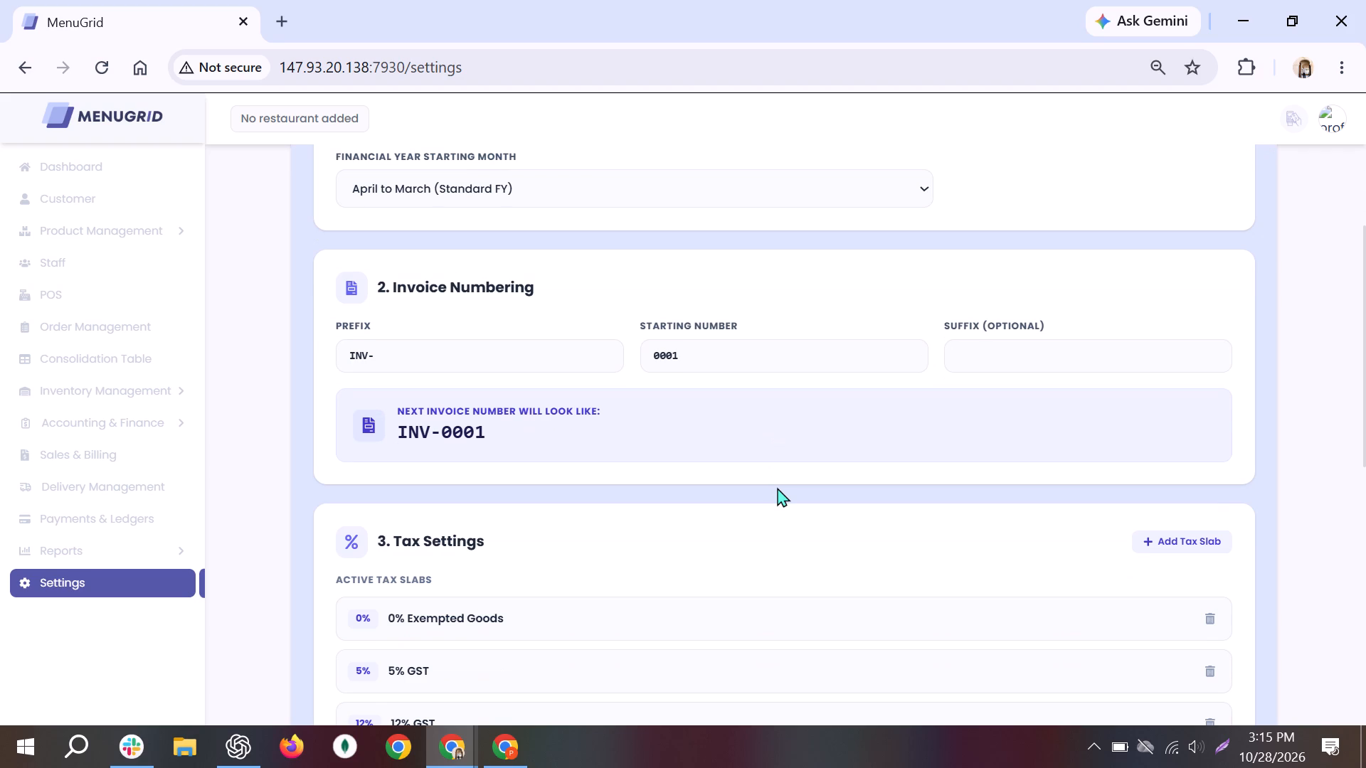
{"action": "scroll", "coordinate": [777, 487], "scroll_direction": "down", "scroll_amount": 2}
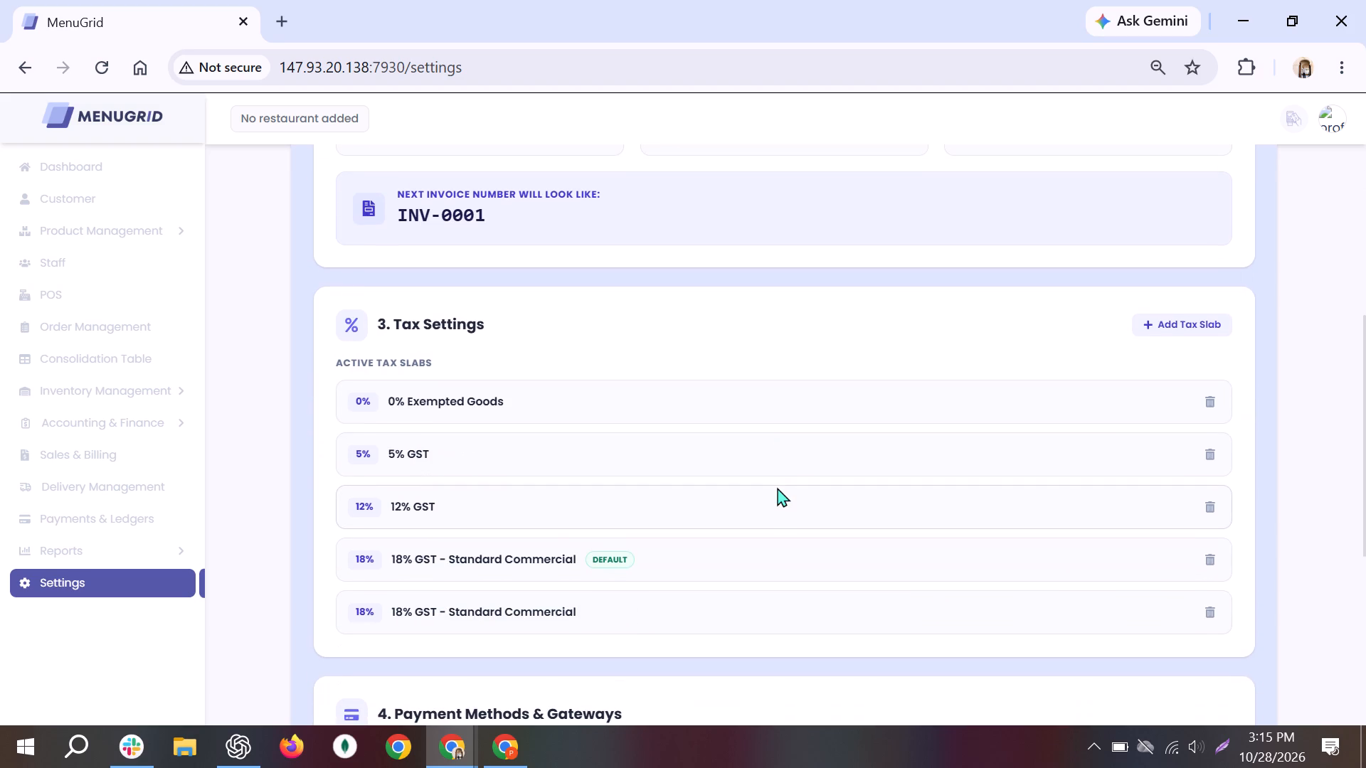
{"action": "scroll", "coordinate": [777, 487], "scroll_direction": "down", "scroll_amount": 4}
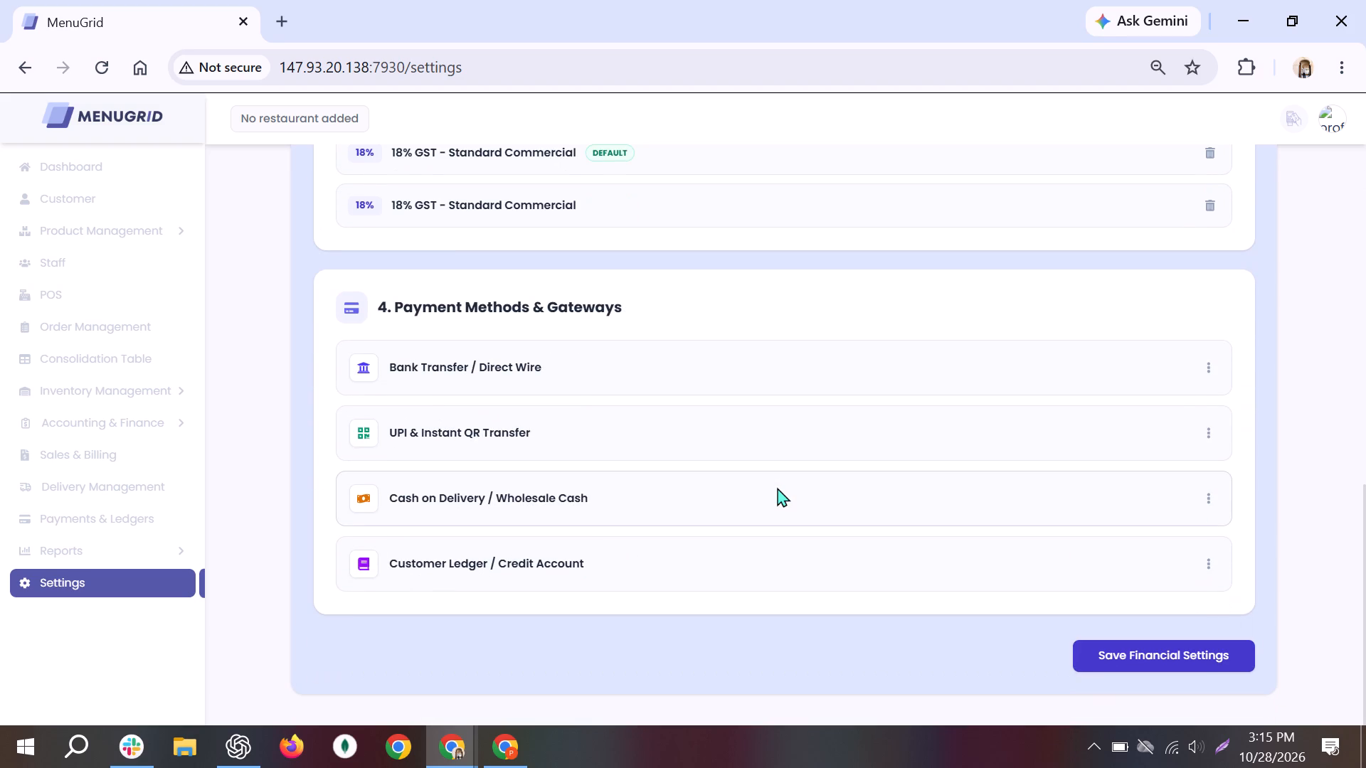
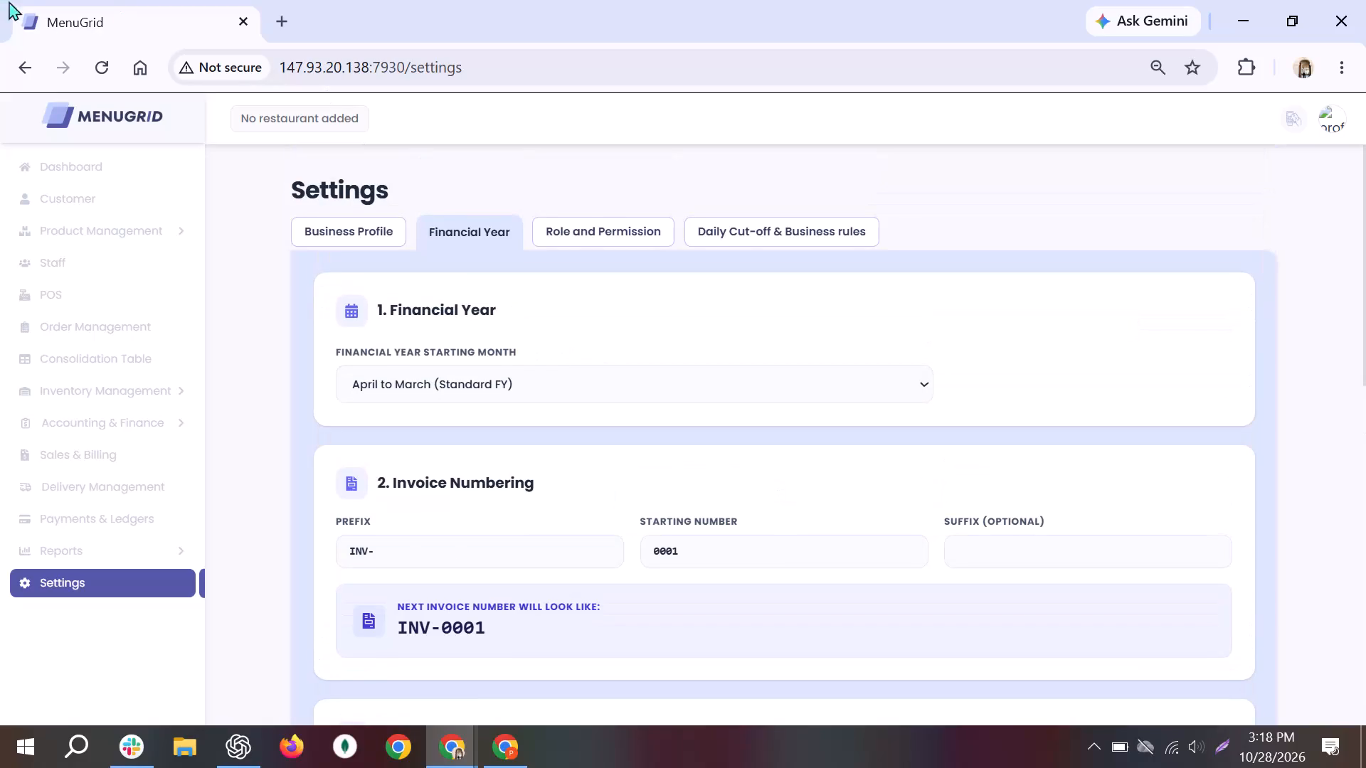
Switch to the Figma design and review the Daily Cut-off & Business rules, Branch Setting and Branch Settings form screens.
{"action": "key", "text": "alt+Tab"}
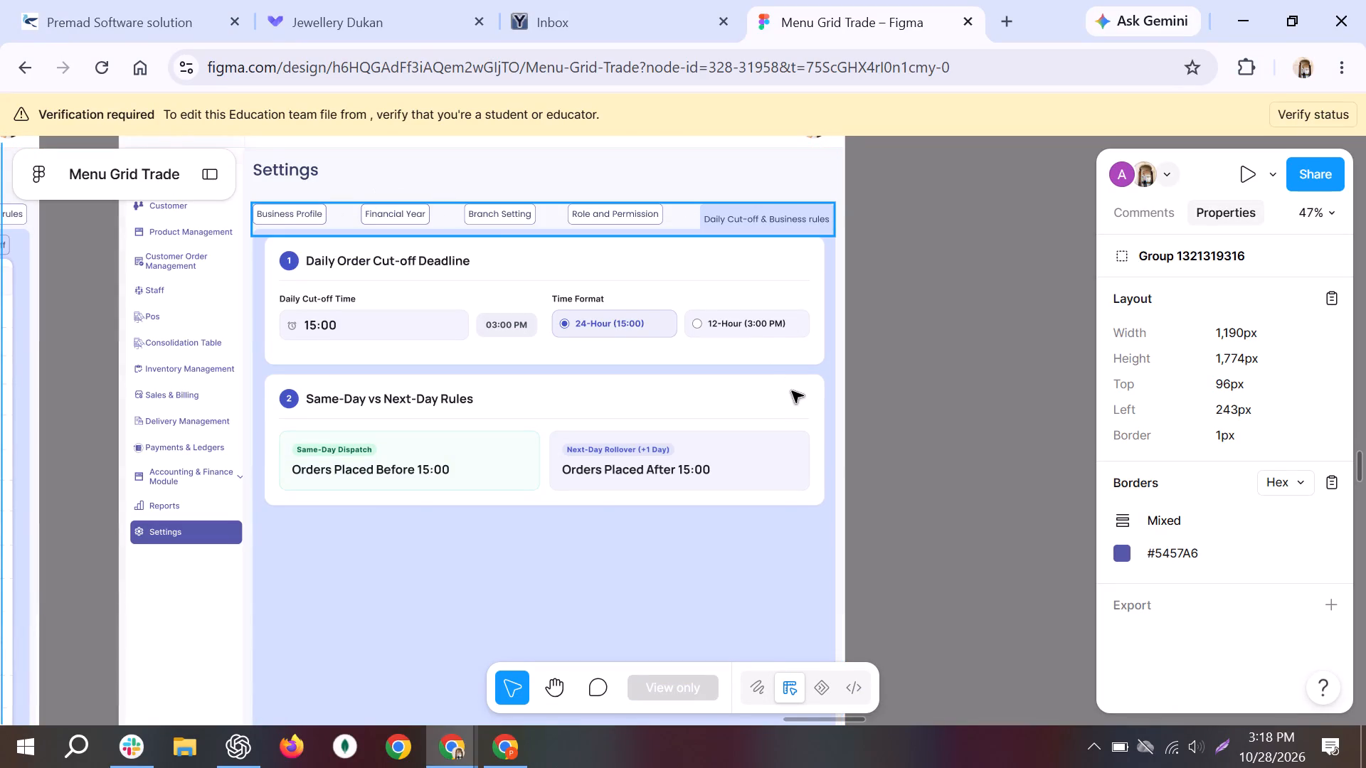
{"action": "scroll", "coordinate": [792, 391], "scroll_direction": "down", "scroll_amount": 1, "text": "ctrl"}
{"action": "scroll", "coordinate": [792, 391], "scroll_direction": "up", "scroll_amount": 2, "text": "ctrl"}
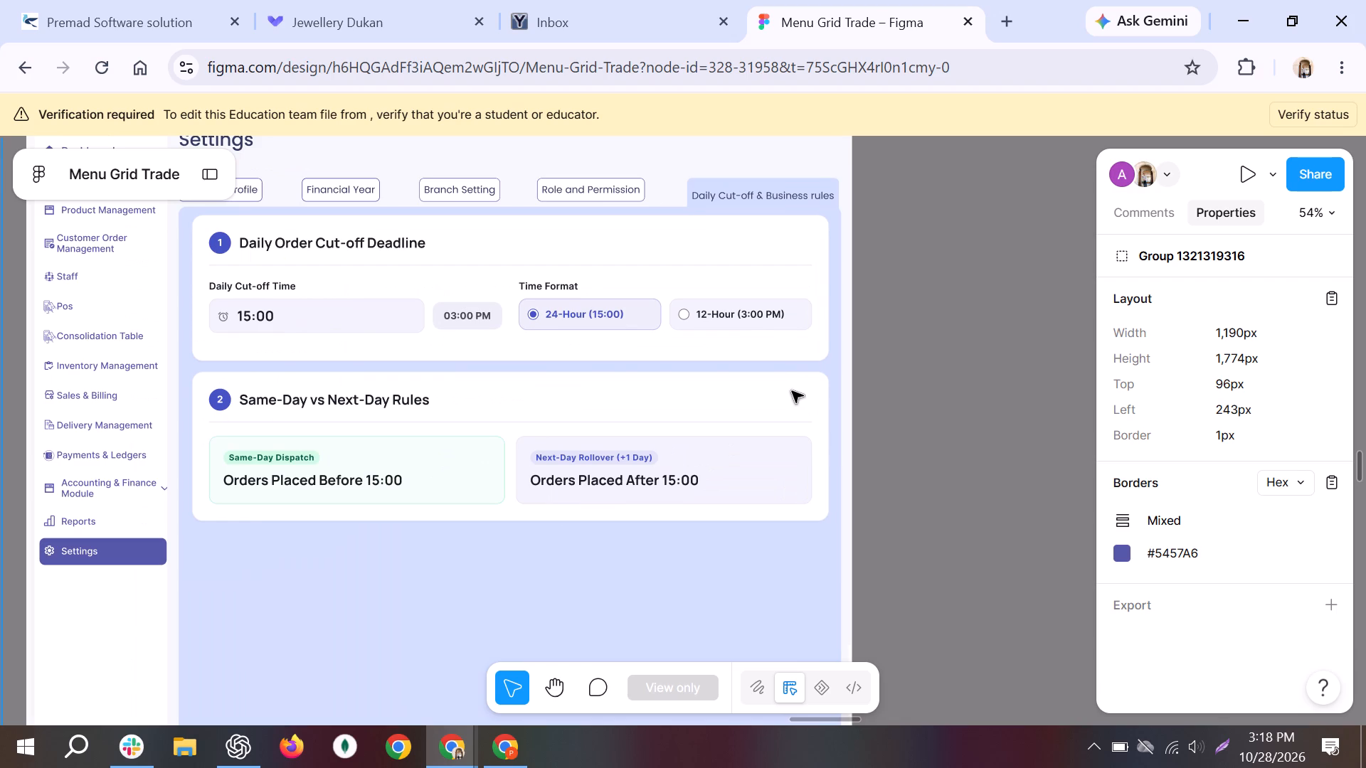
{"action": "scroll", "coordinate": [792, 391], "scroll_direction": "down", "scroll_amount": 5, "text": "ctrl"}
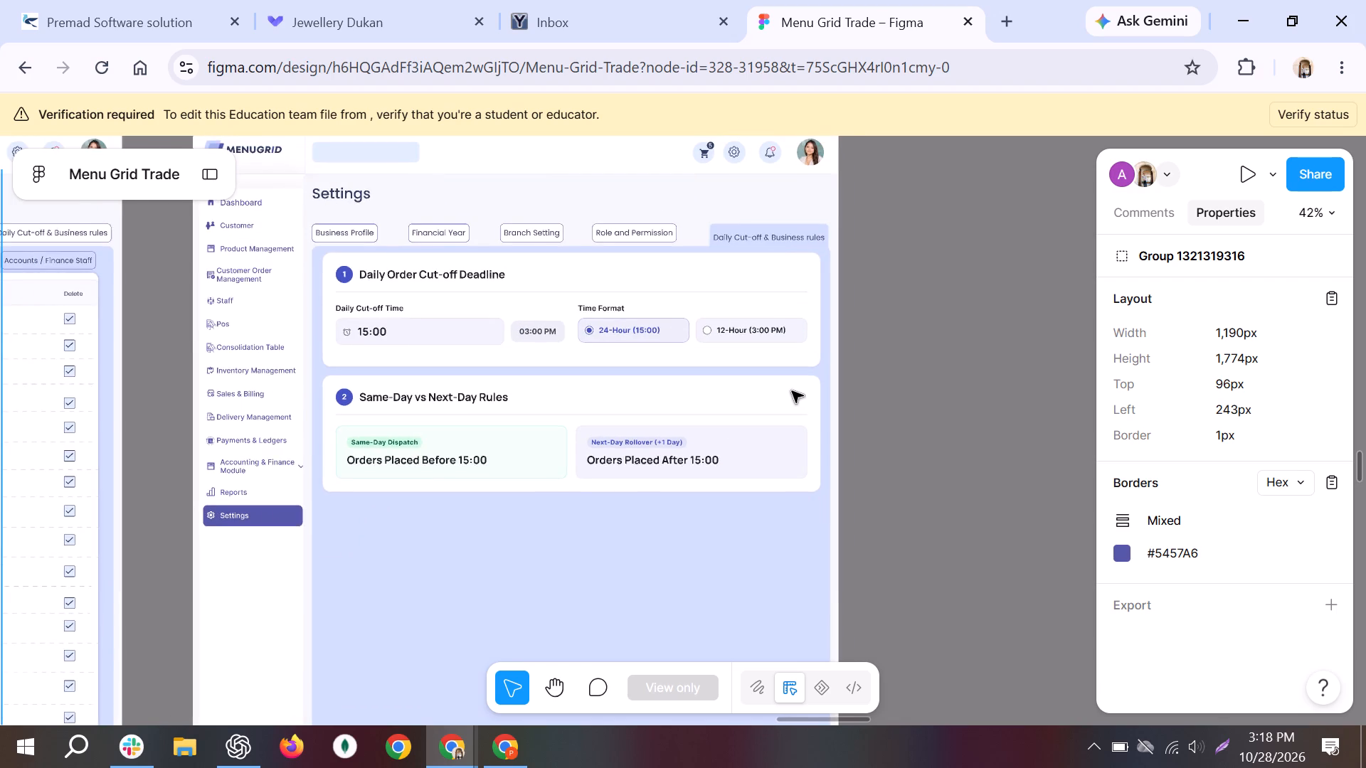
{"action": "scroll", "coordinate": [792, 391], "scroll_direction": "down", "scroll_amount": 2, "text": "ctrl"}
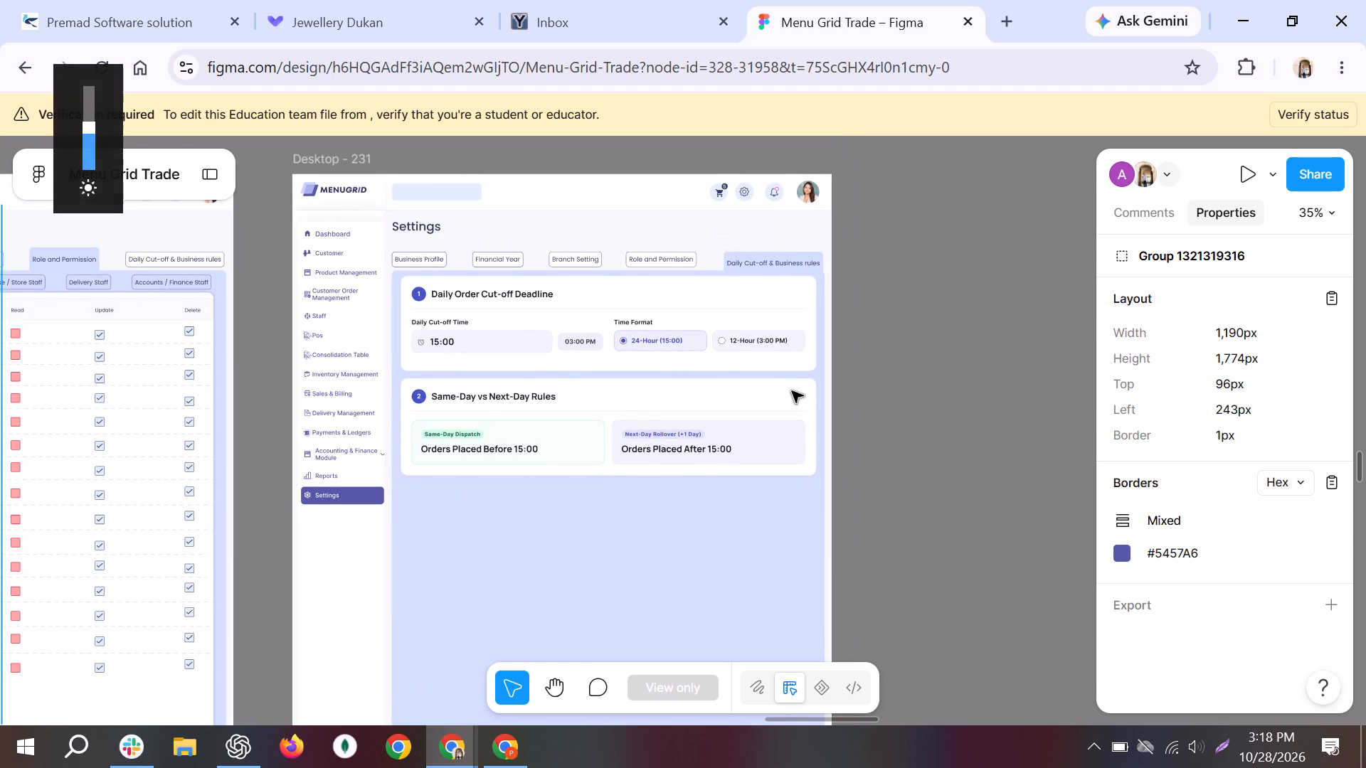
{"action": "scroll", "coordinate": [792, 391], "scroll_direction": "right", "scroll_amount": 8}
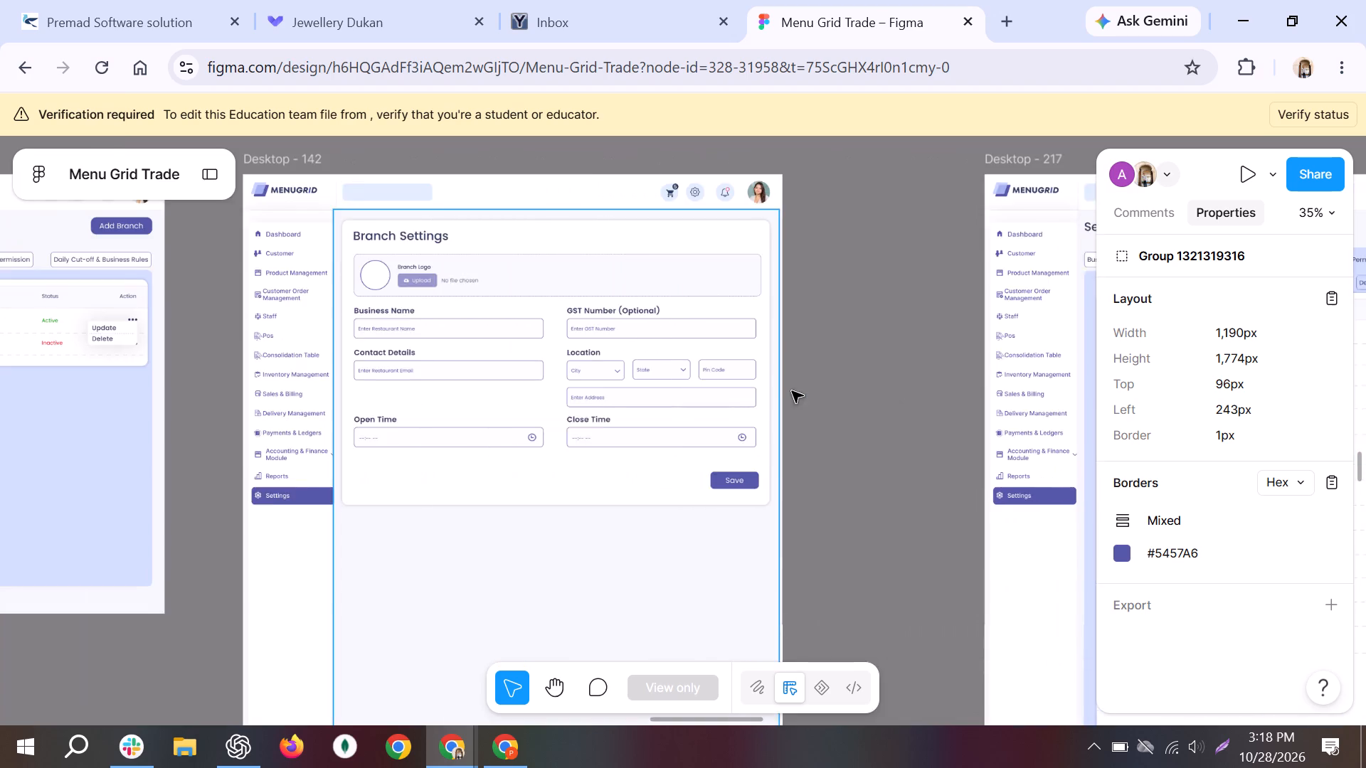
{"action": "scroll", "coordinate": [792, 391], "scroll_direction": "right", "scroll_amount": 2}
{"action": "scroll", "coordinate": [637, 363], "scroll_direction": "down", "scroll_amount": 1, "text": "ctrl"}
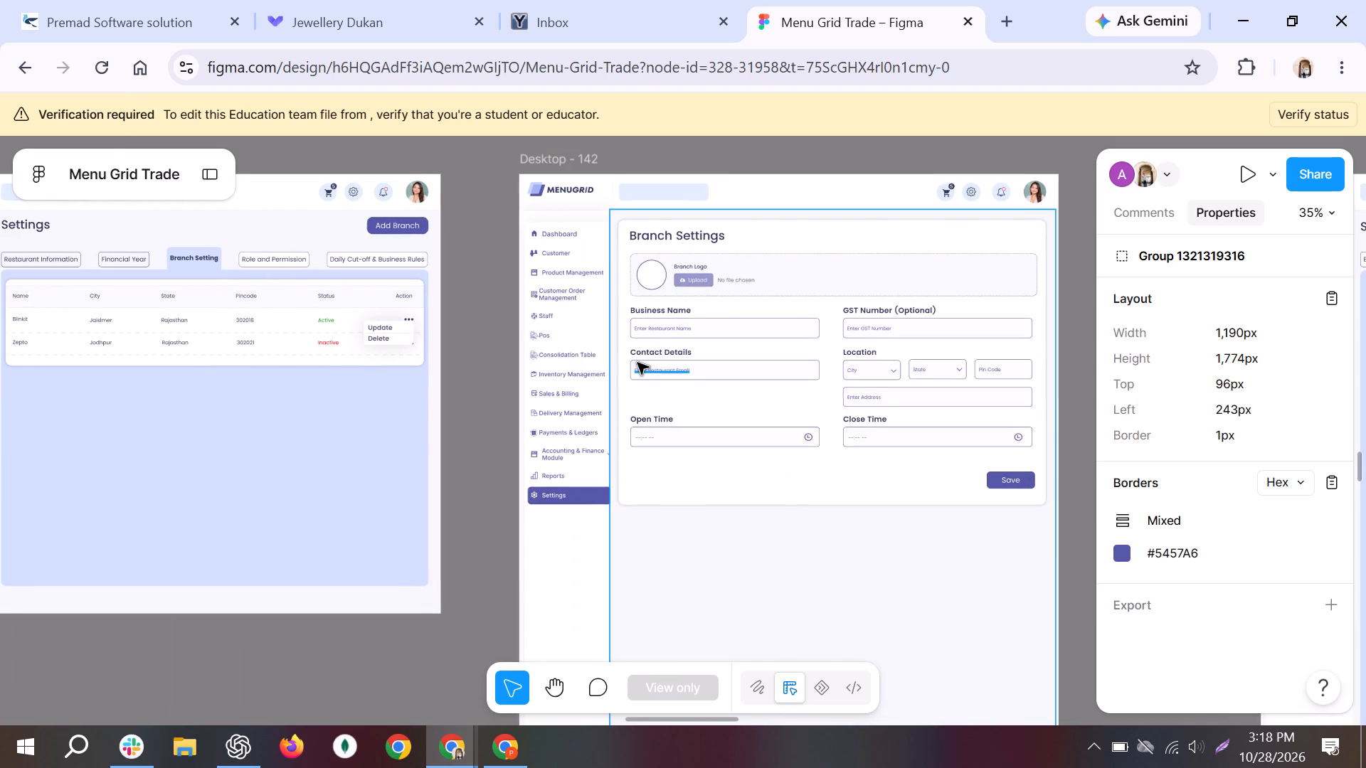
Find the Inventory Management designs and select the stock table on the Inventory Stocks screen, Desktop - 99.
{"action": "scroll", "coordinate": [637, 363], "scroll_direction": "down", "scroll_amount": 4, "text": "ctrl"}
{"action": "scroll", "coordinate": [637, 363], "scroll_direction": "up", "scroll_amount": 3}
{"action": "scroll", "coordinate": [637, 363], "scroll_direction": "down", "scroll_amount": 2, "text": "ctrl"}
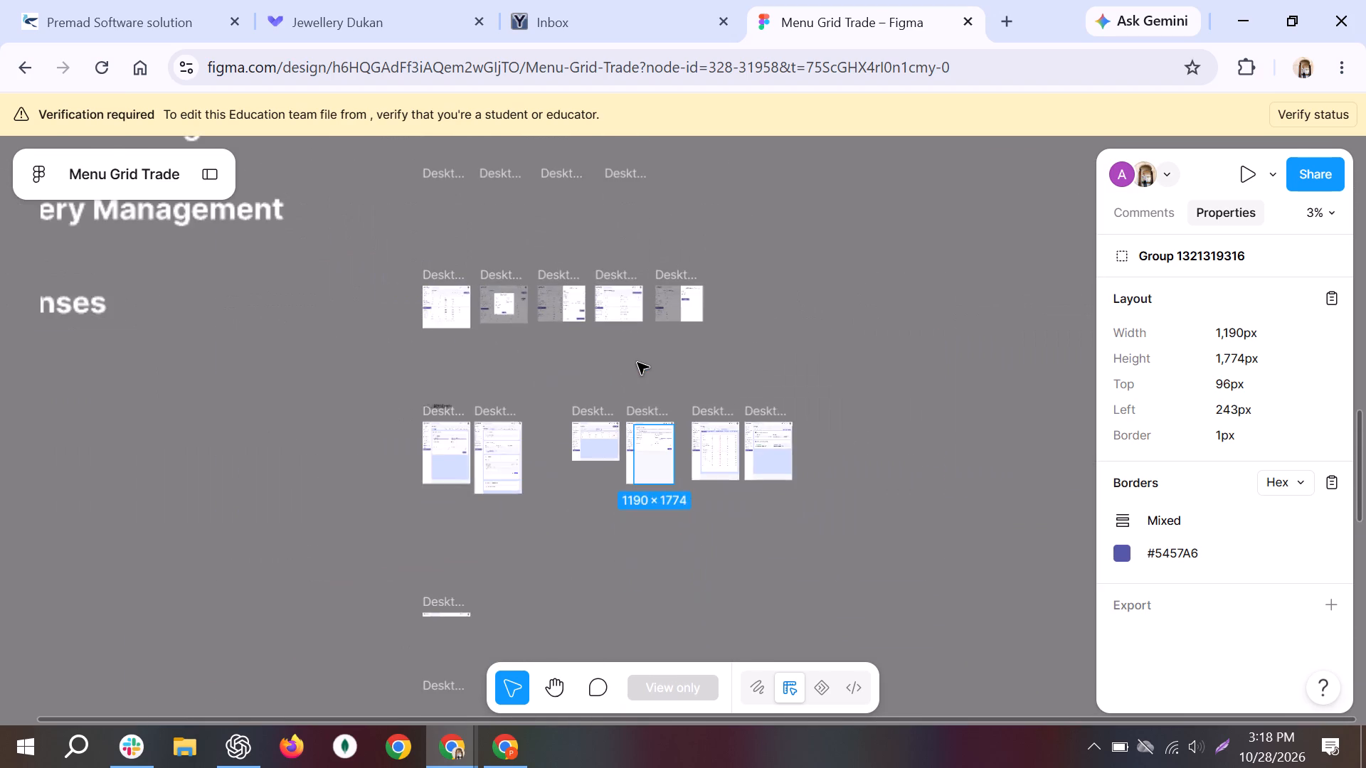
{"action": "scroll", "coordinate": [637, 363], "scroll_direction": "up", "scroll_amount": 3}
{"action": "scroll", "coordinate": [637, 363], "scroll_direction": "right", "scroll_amount": 1}
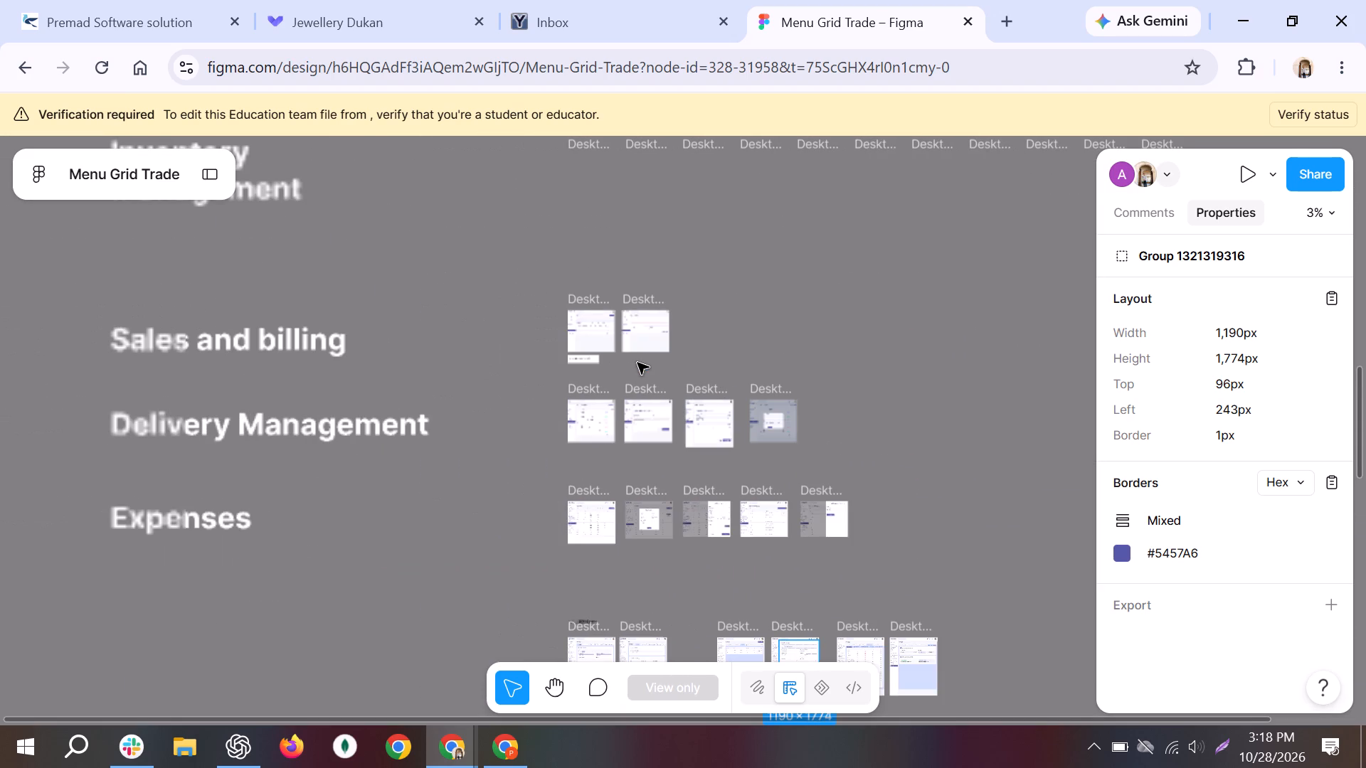
{"action": "scroll", "coordinate": [637, 363], "scroll_direction": "up", "scroll_amount": 1}
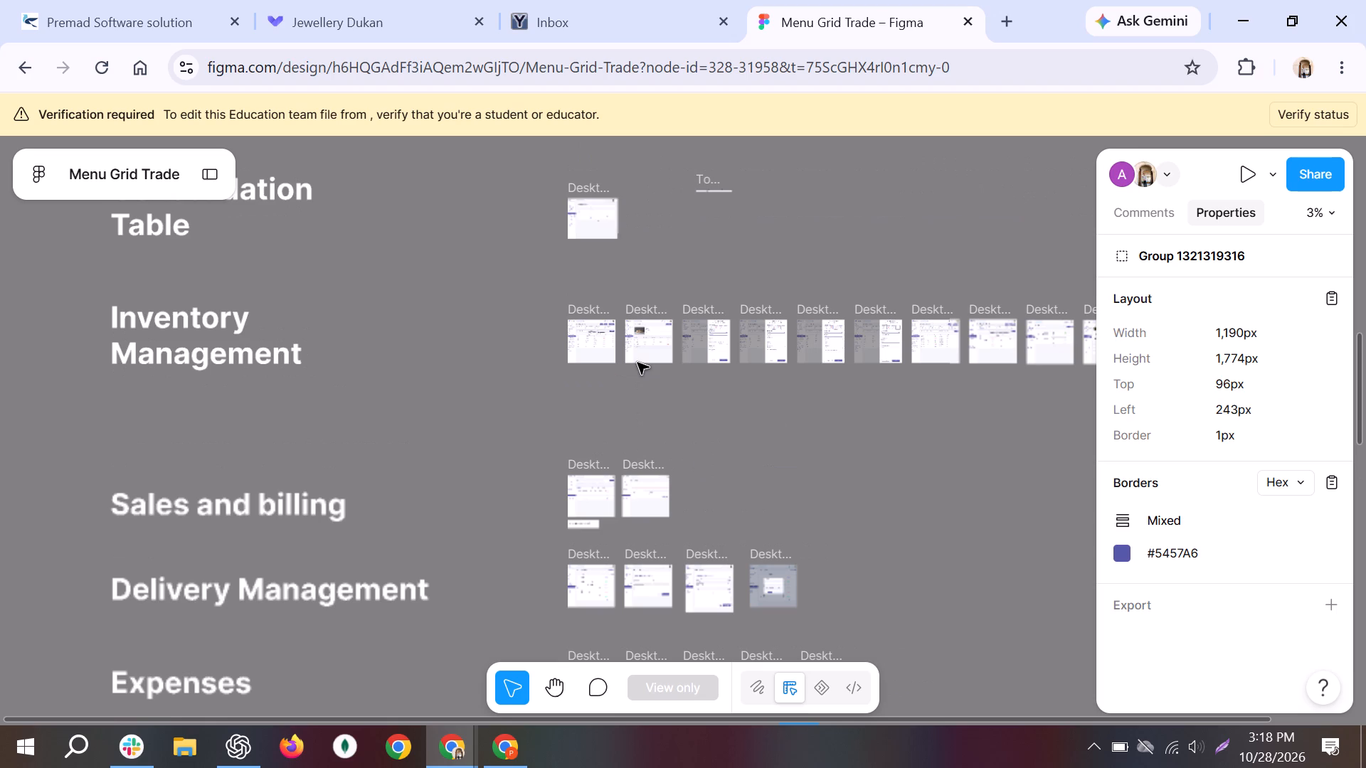
{"action": "scroll", "coordinate": [637, 363], "scroll_direction": "up", "scroll_amount": 1}
{"action": "scroll", "coordinate": [637, 363], "scroll_direction": "up", "scroll_amount": 2, "text": "ctrl"}
{"action": "scroll", "coordinate": [637, 363], "scroll_direction": "right", "scroll_amount": 1}
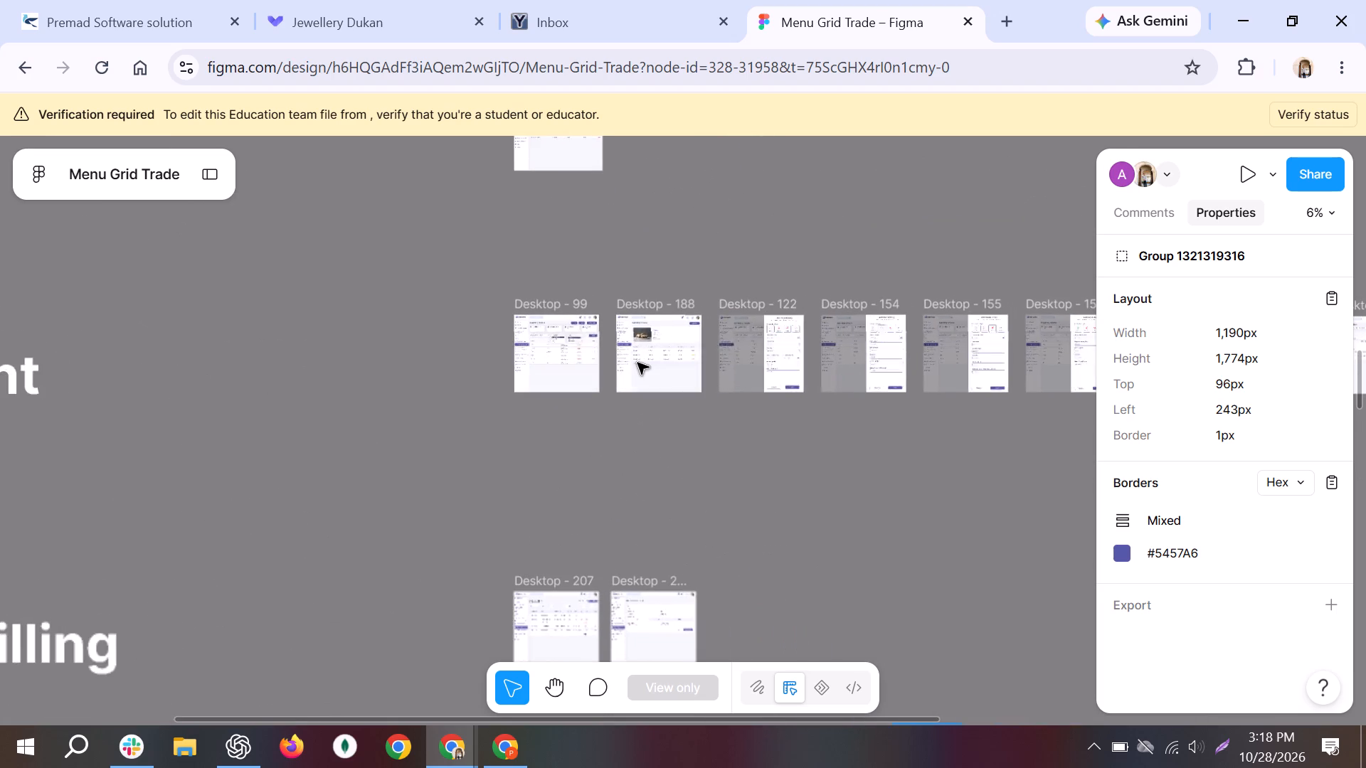
{"action": "scroll", "coordinate": [637, 363], "scroll_direction": "right", "scroll_amount": 3}
{"action": "scroll", "coordinate": [637, 363], "scroll_direction": "left", "scroll_amount": 1, "text": "ctrl"}
{"action": "scroll", "coordinate": [637, 363], "scroll_direction": "left", "scroll_amount": 2}
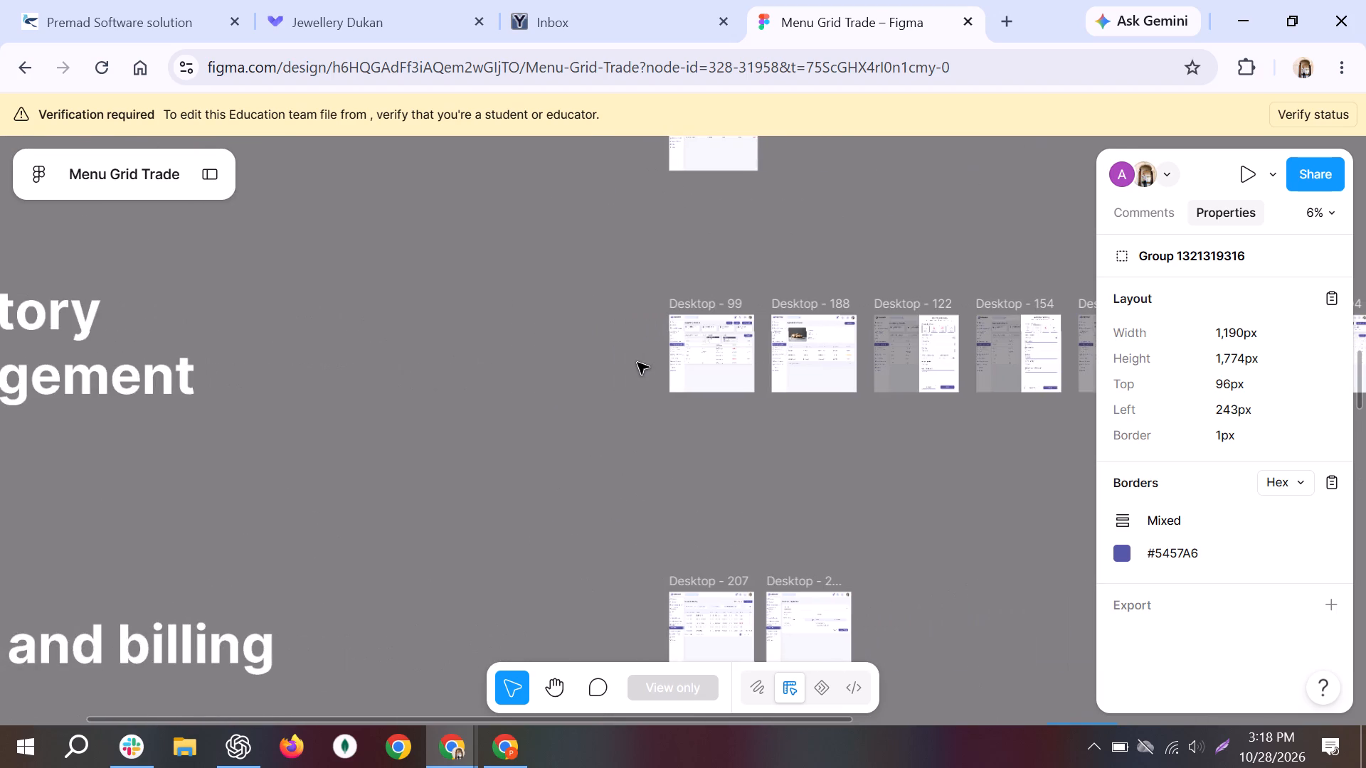
{"action": "scroll", "coordinate": [637, 363], "scroll_direction": "up", "scroll_amount": 1, "text": "ctrl"}
{"action": "scroll", "coordinate": [637, 363], "scroll_direction": "left", "scroll_amount": 1}
{"action": "scroll", "coordinate": [637, 363], "scroll_direction": "up", "scroll_amount": 1, "text": "ctrl"}
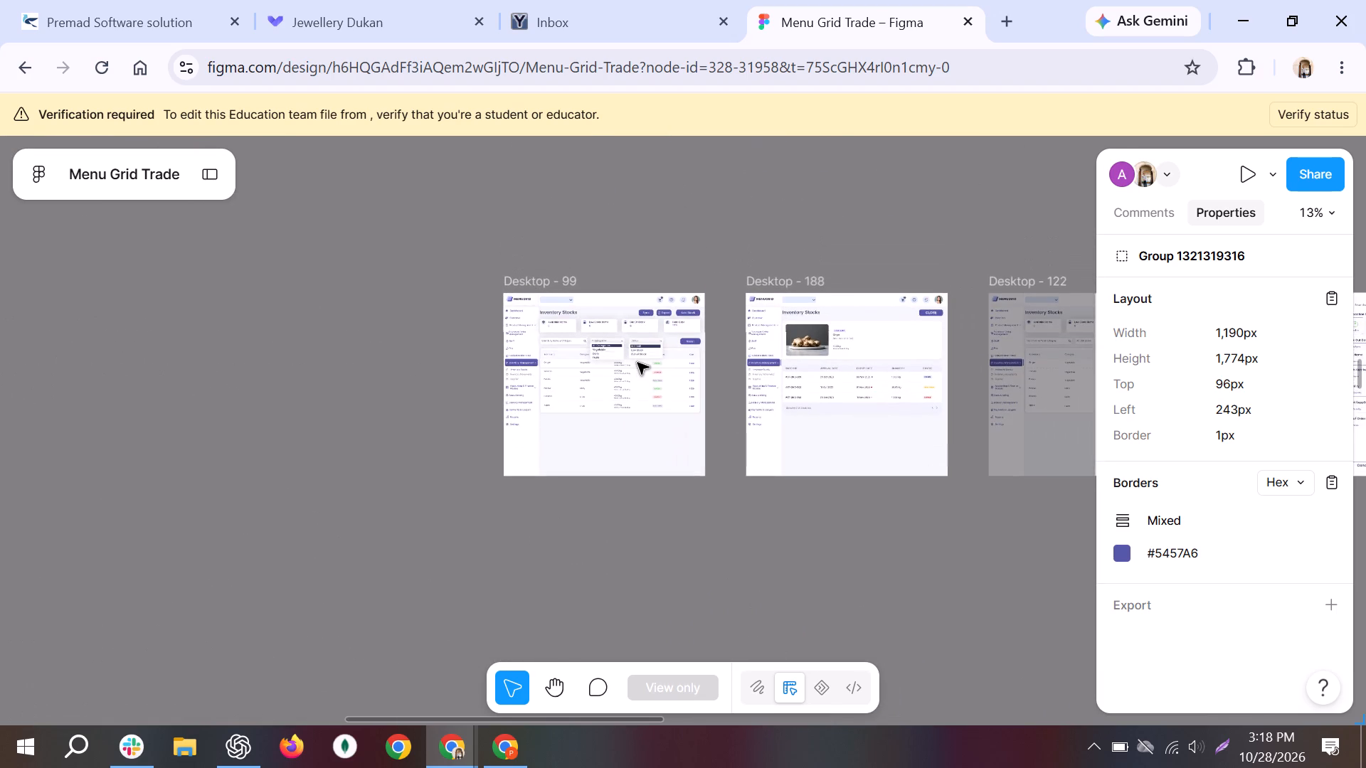
{"action": "scroll", "coordinate": [637, 363], "scroll_direction": "up", "scroll_amount": 2, "text": "ctrl"}
{"action": "left_click", "coordinate": [637, 363]}
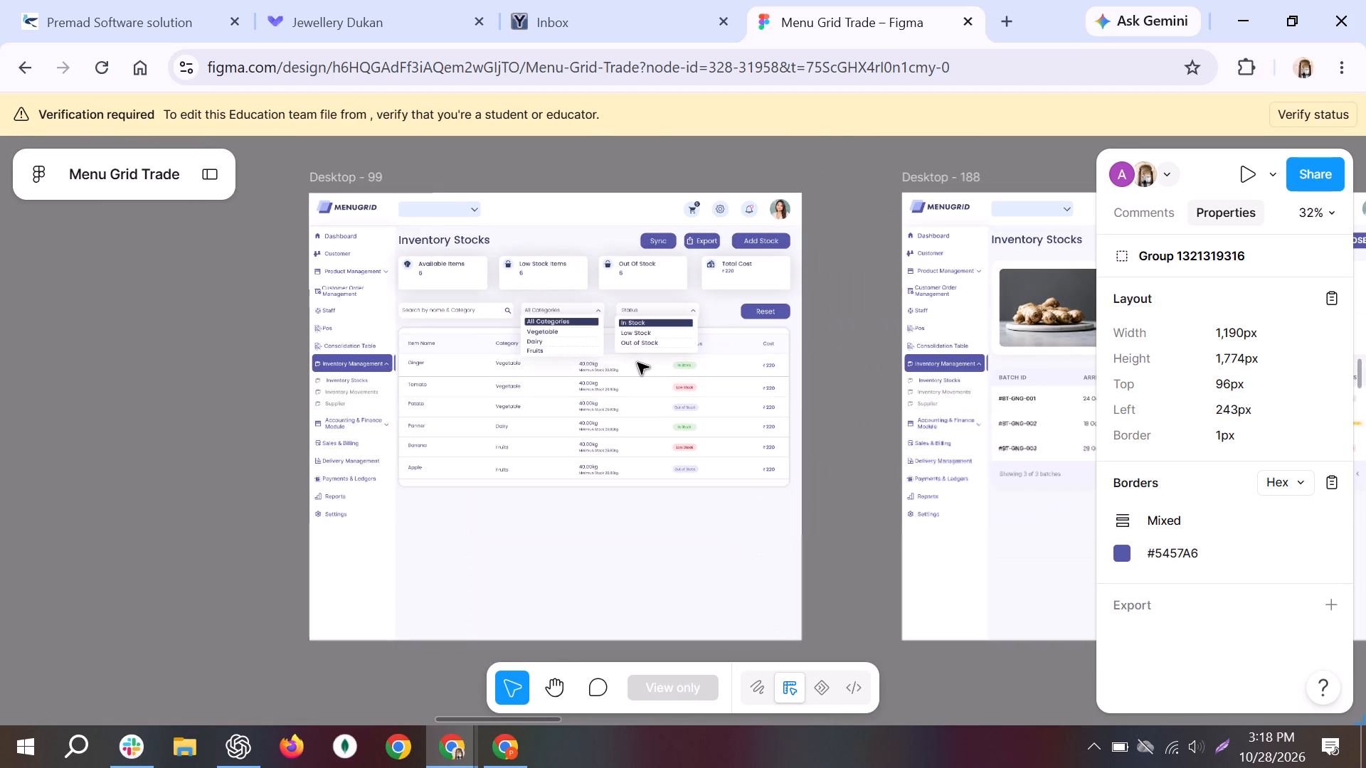
Examine the Inventory Stocks design's summary cards, action buttons, search, category and status filters, and stock table.
{"action": "scroll", "coordinate": [637, 363], "scroll_direction": "up", "scroll_amount": 1}
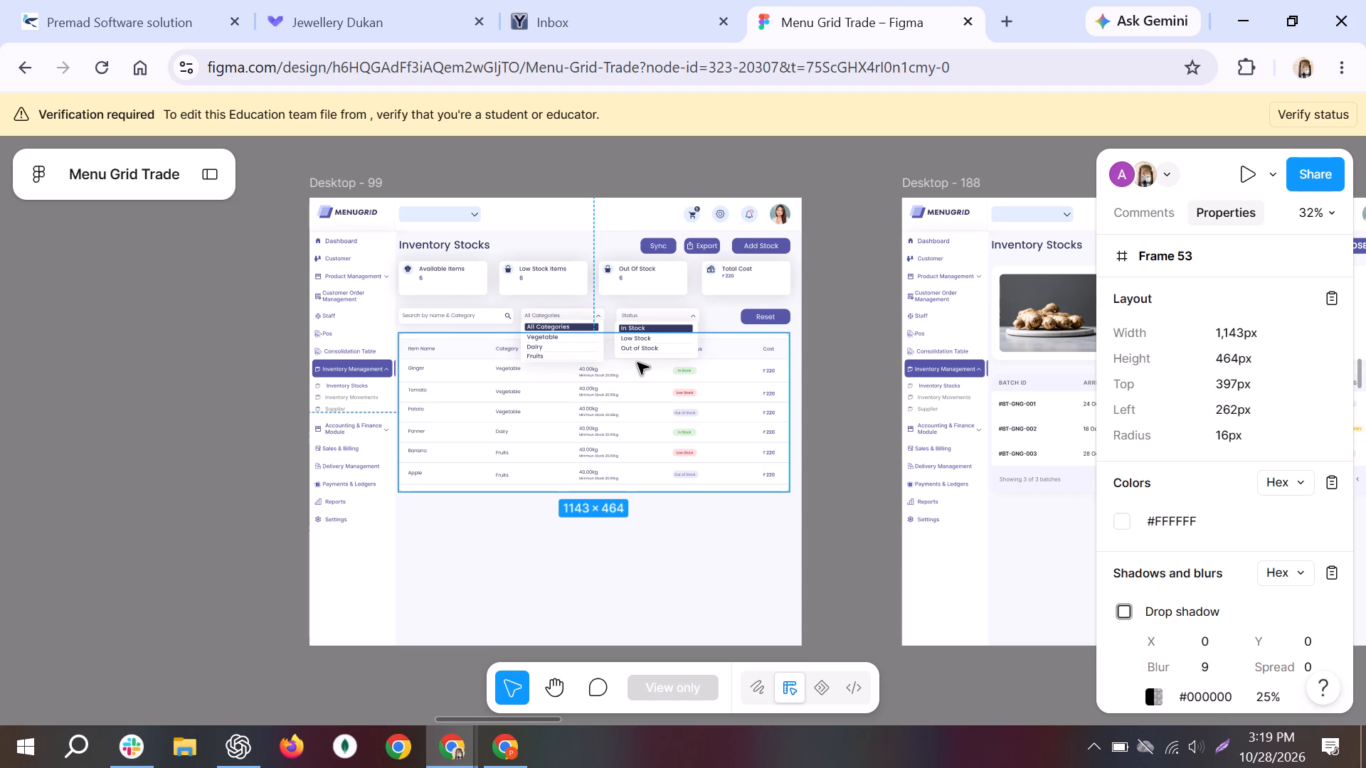
{"action": "scroll", "coordinate": [637, 363], "scroll_direction": "up", "scroll_amount": 1, "text": "ctrl"}
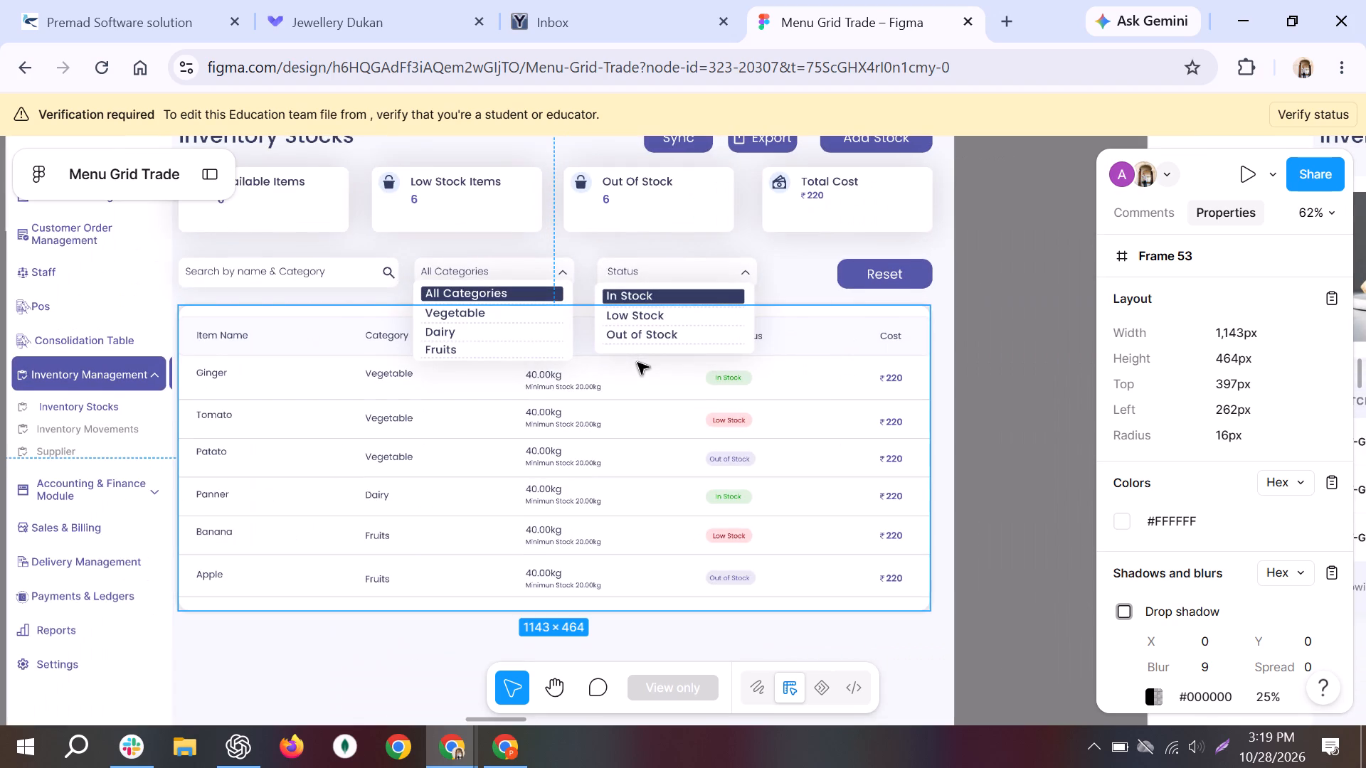
{"action": "scroll", "coordinate": [637, 363], "scroll_direction": "down", "scroll_amount": 2}
{"action": "scroll", "coordinate": [637, 363], "scroll_direction": "up", "scroll_amount": 2}
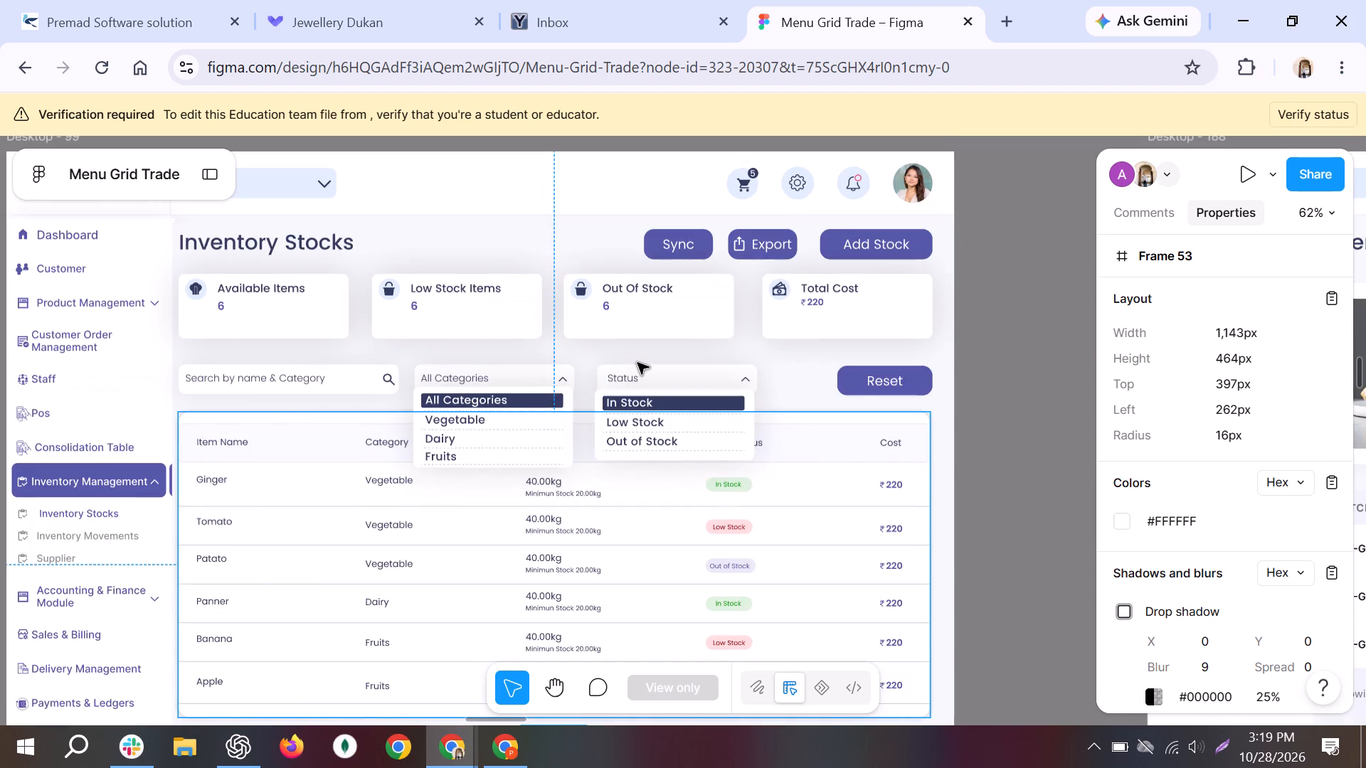
{"action": "scroll", "coordinate": [637, 363], "scroll_direction": "right", "scroll_amount": 1}
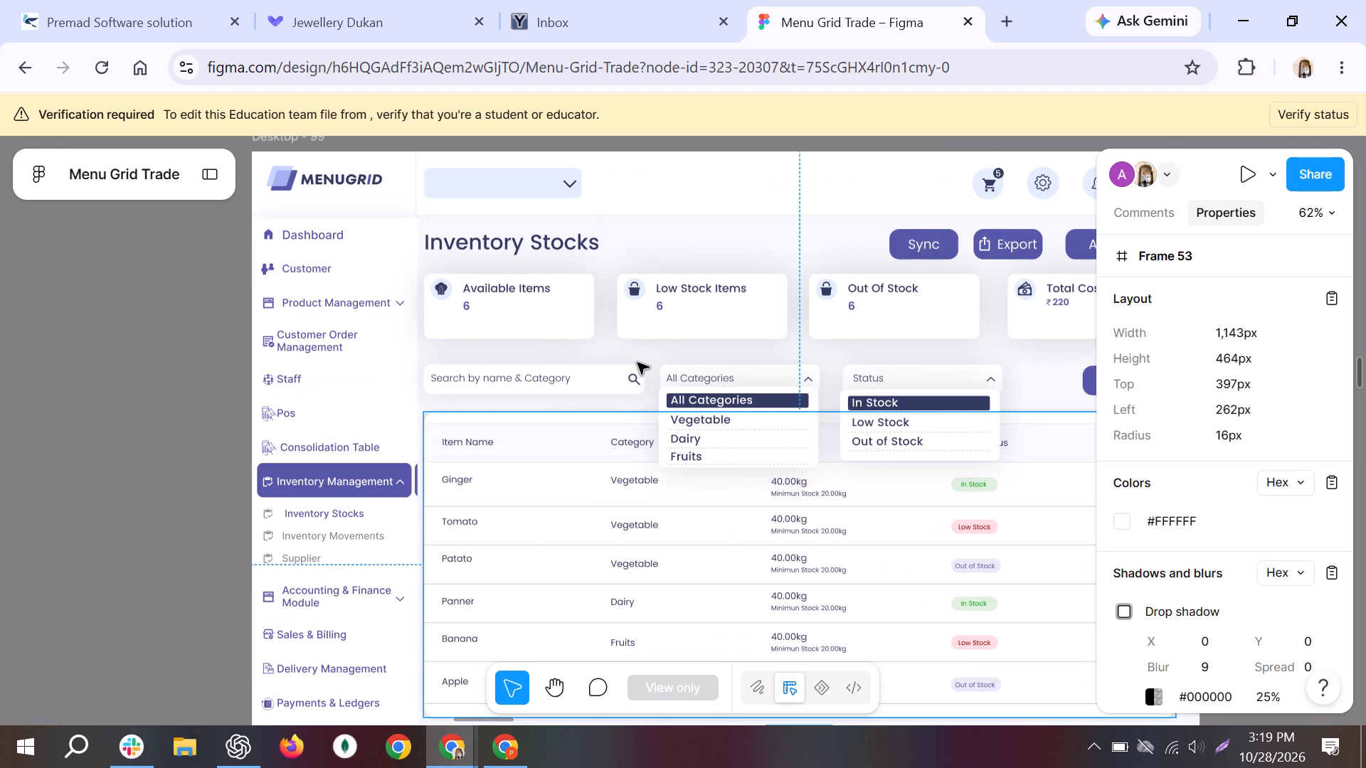
{"action": "scroll", "coordinate": [637, 363], "scroll_direction": "left", "scroll_amount": 2}
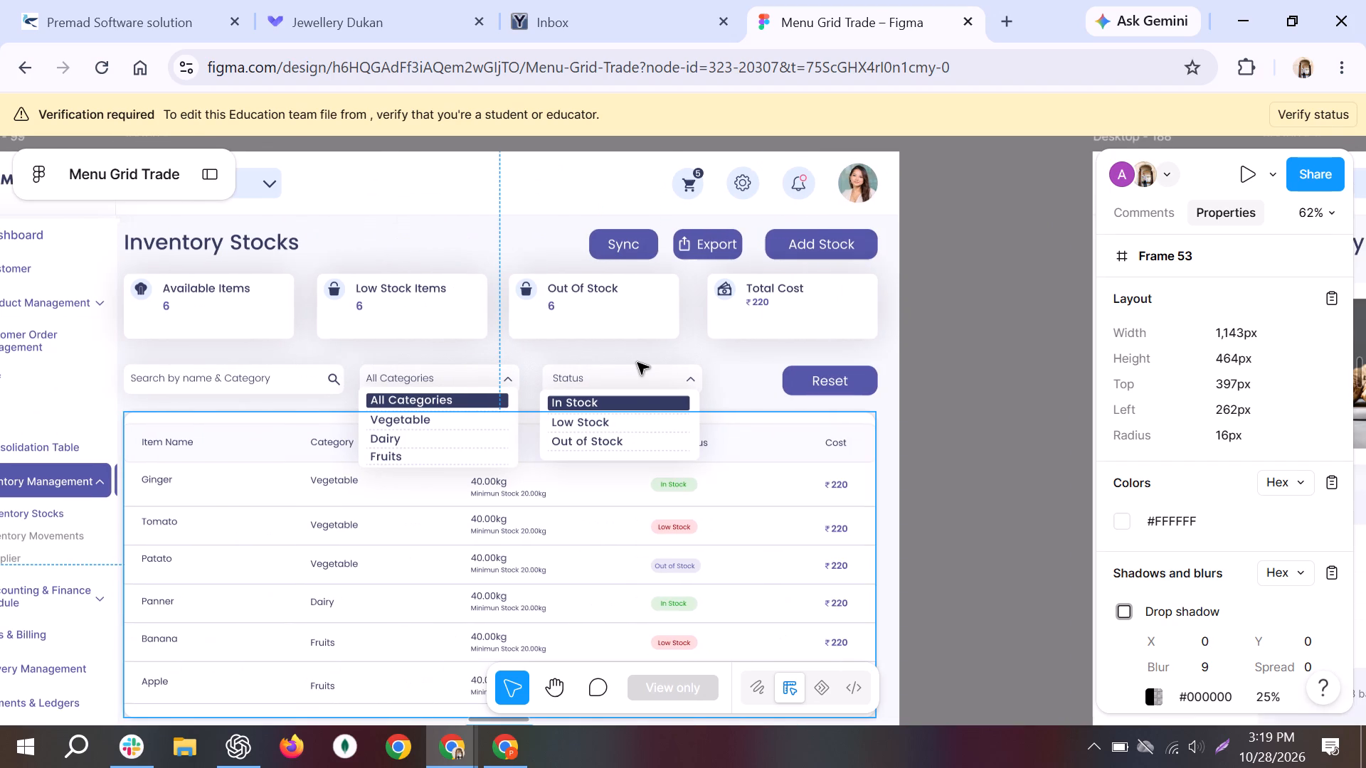
{"action": "scroll", "coordinate": [637, 363], "scroll_direction": "down", "scroll_amount": 4, "text": "ctrl"}
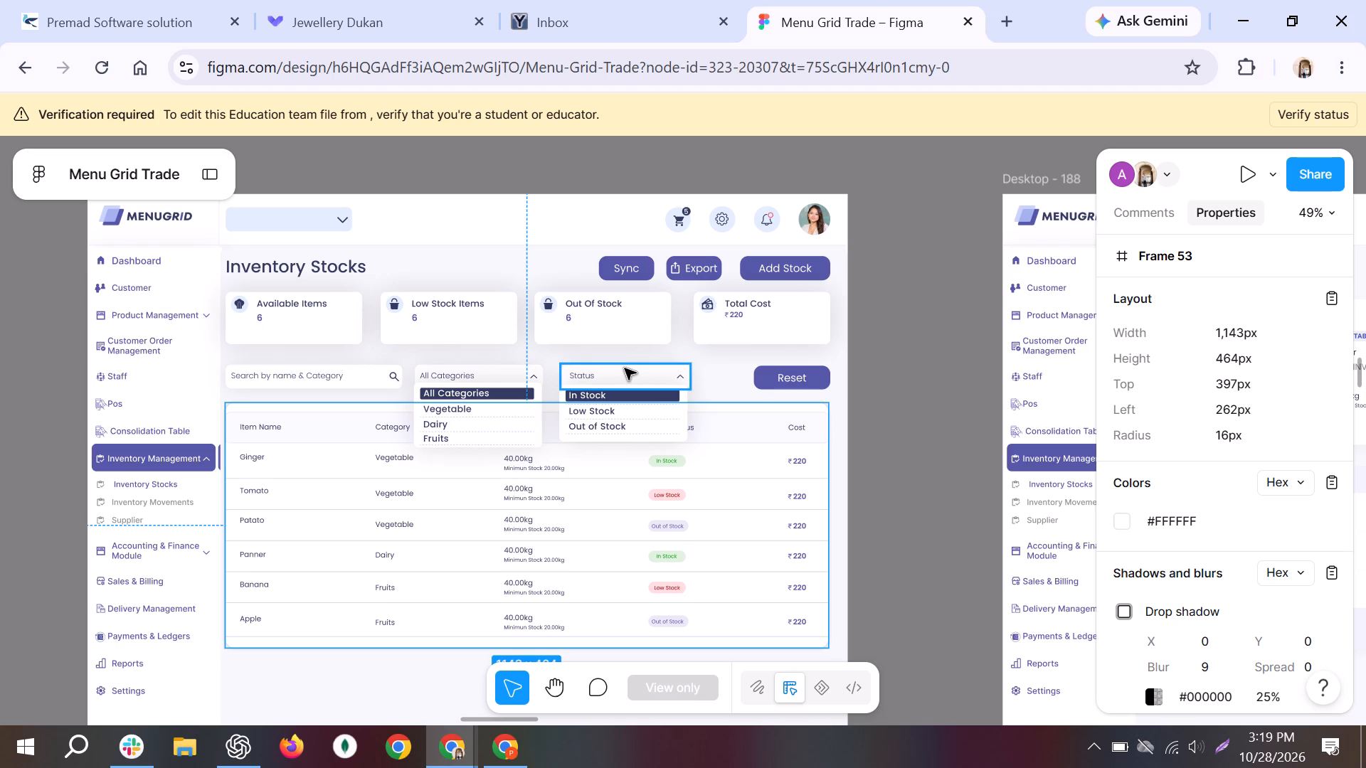
{"action": "scroll", "coordinate": [625, 368], "scroll_direction": "down", "scroll_amount": 1}
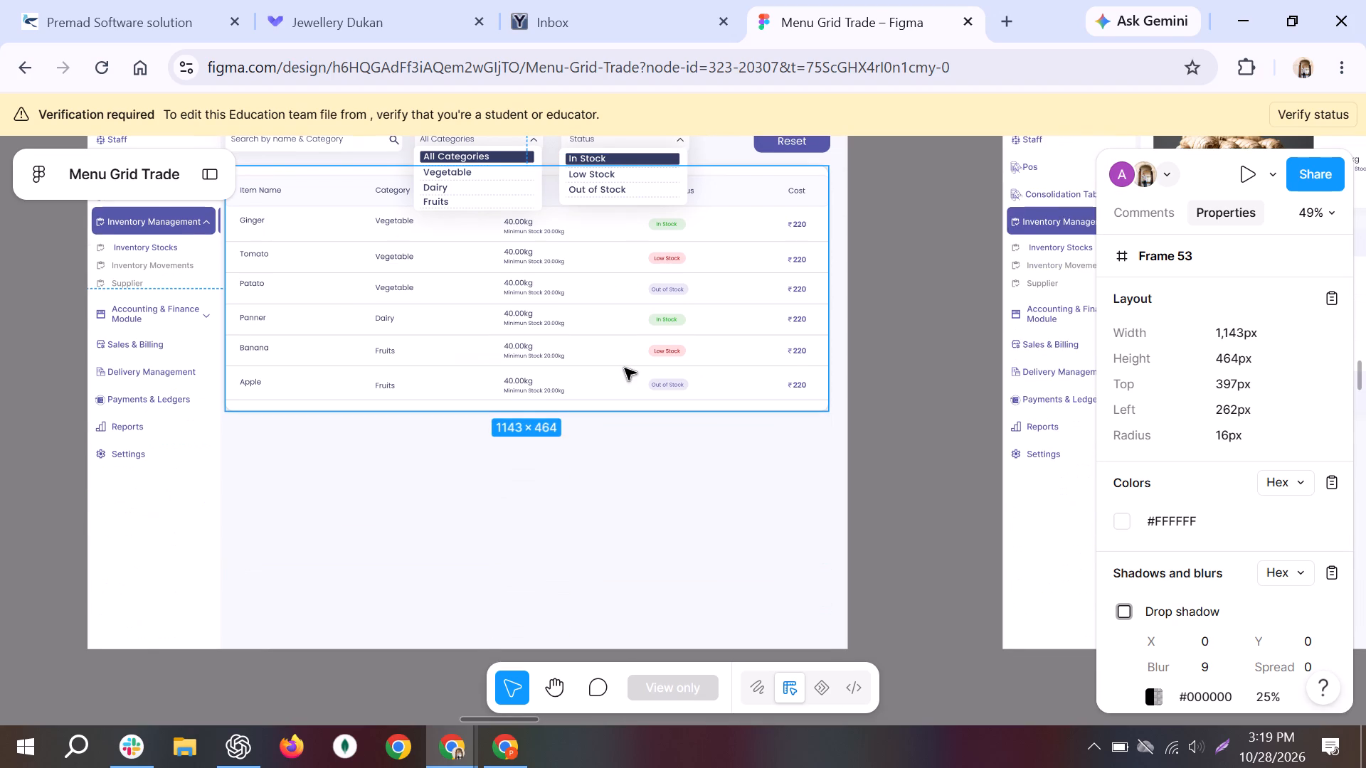
{"action": "scroll", "coordinate": [625, 368], "scroll_direction": "down", "scroll_amount": 1, "text": "ctrl"}
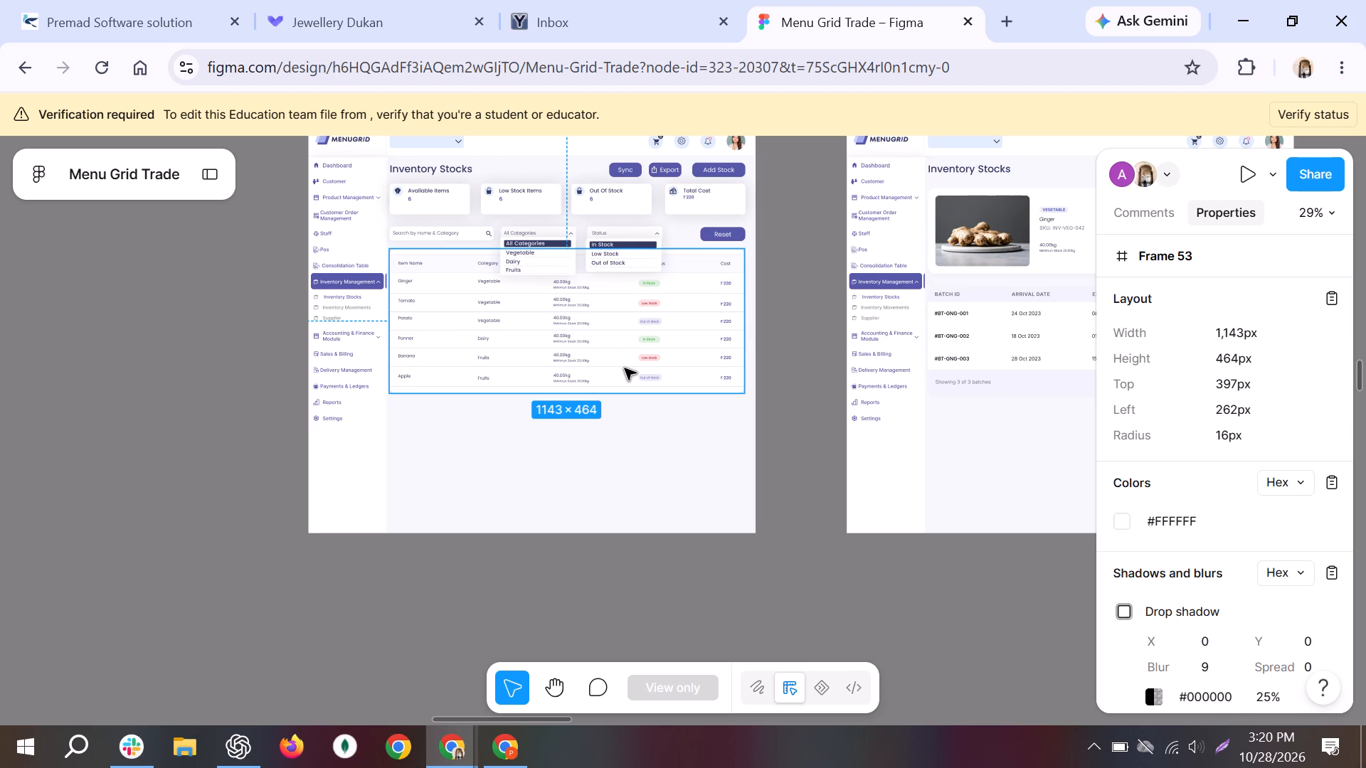
{"action": "scroll", "coordinate": [625, 368], "scroll_direction": "left", "scroll_amount": 1}
{"action": "scroll", "coordinate": [625, 368], "scroll_direction": "up", "scroll_amount": 2, "text": "ctrl"}
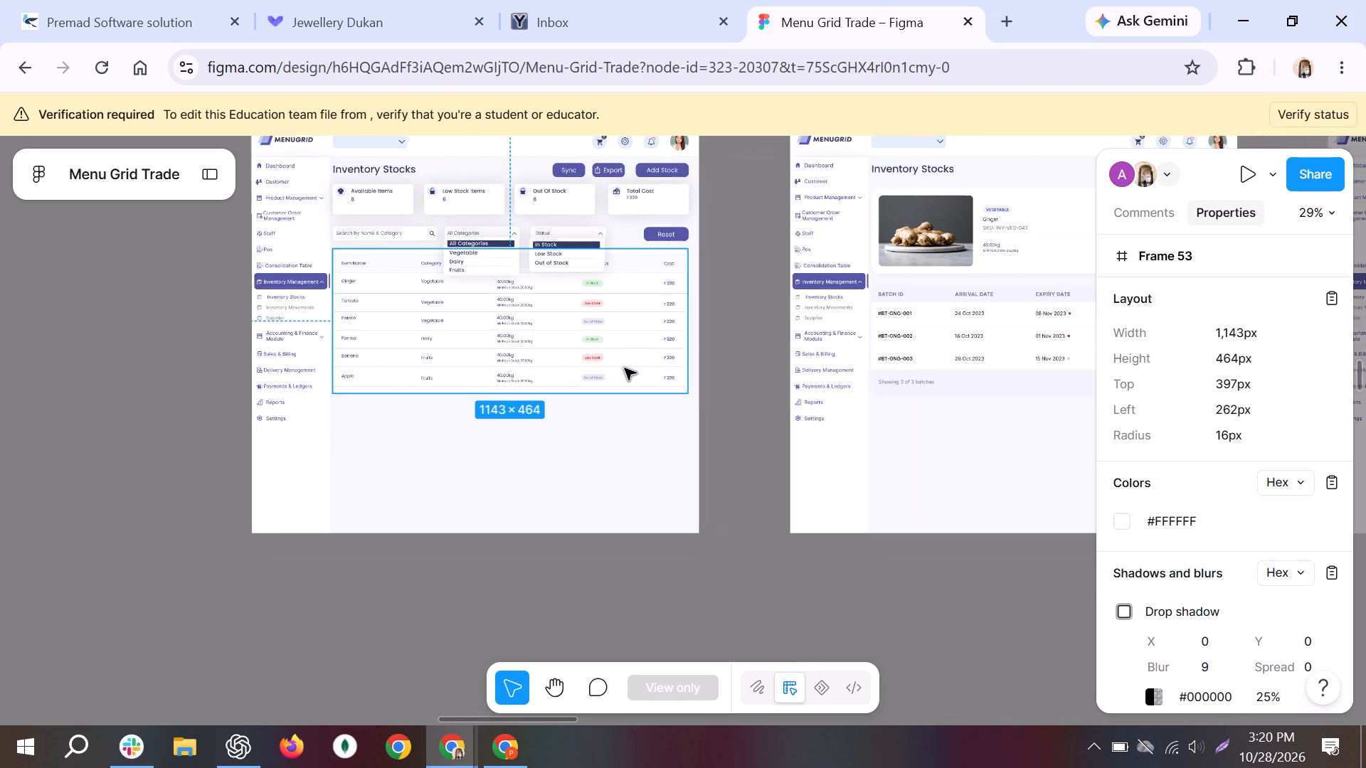
{"action": "scroll", "coordinate": [625, 368], "scroll_direction": "up", "scroll_amount": 3, "text": "ctrl"}
{"action": "scroll", "coordinate": [625, 368], "scroll_direction": "up", "scroll_amount": 1}
{"action": "scroll", "coordinate": [625, 368], "scroll_direction": "right", "scroll_amount": 1}
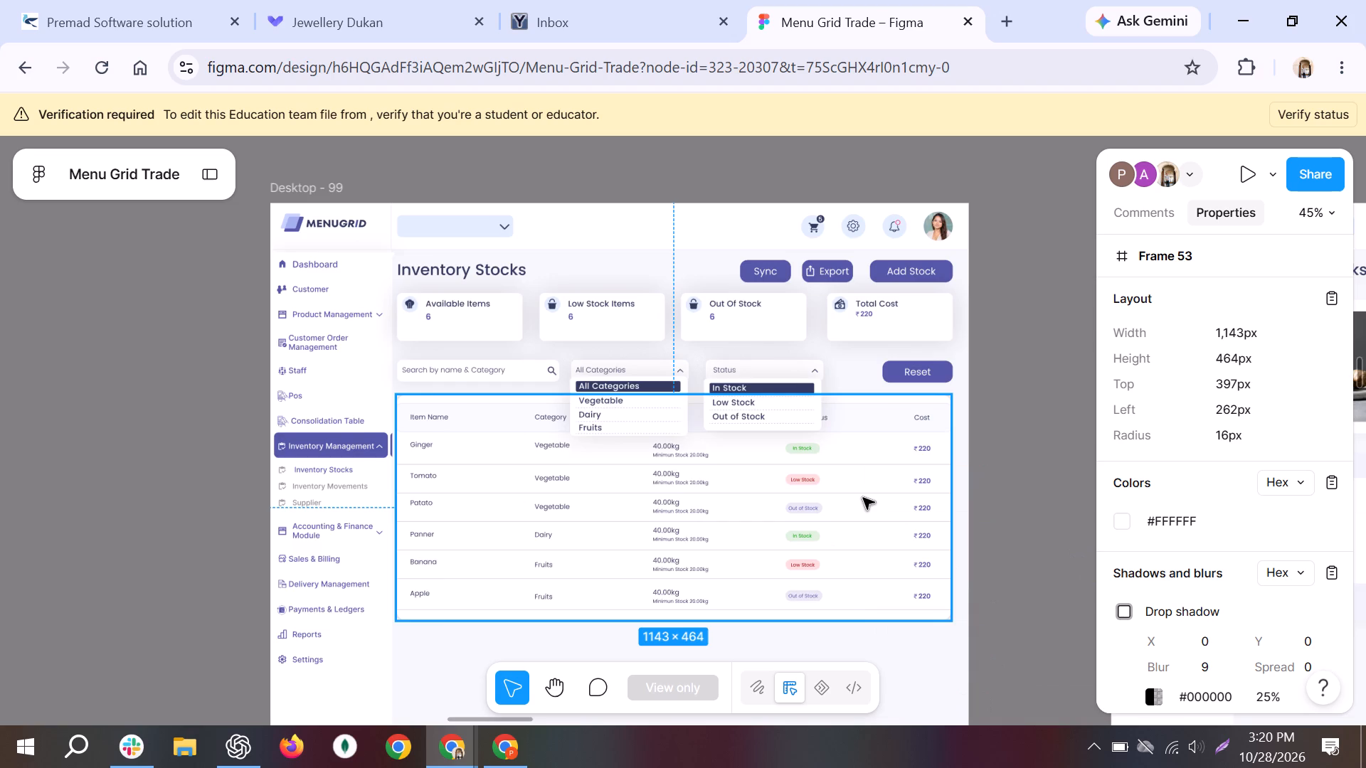
Look over the design's module overview, from Staff and Consolidation Table through Inventory Management to Settings.
{"action": "scroll", "coordinate": [863, 498], "scroll_direction": "down", "scroll_amount": 11, "text": "ctrl"}
{"action": "scroll", "coordinate": [863, 498], "scroll_direction": "left", "scroll_amount": 2}
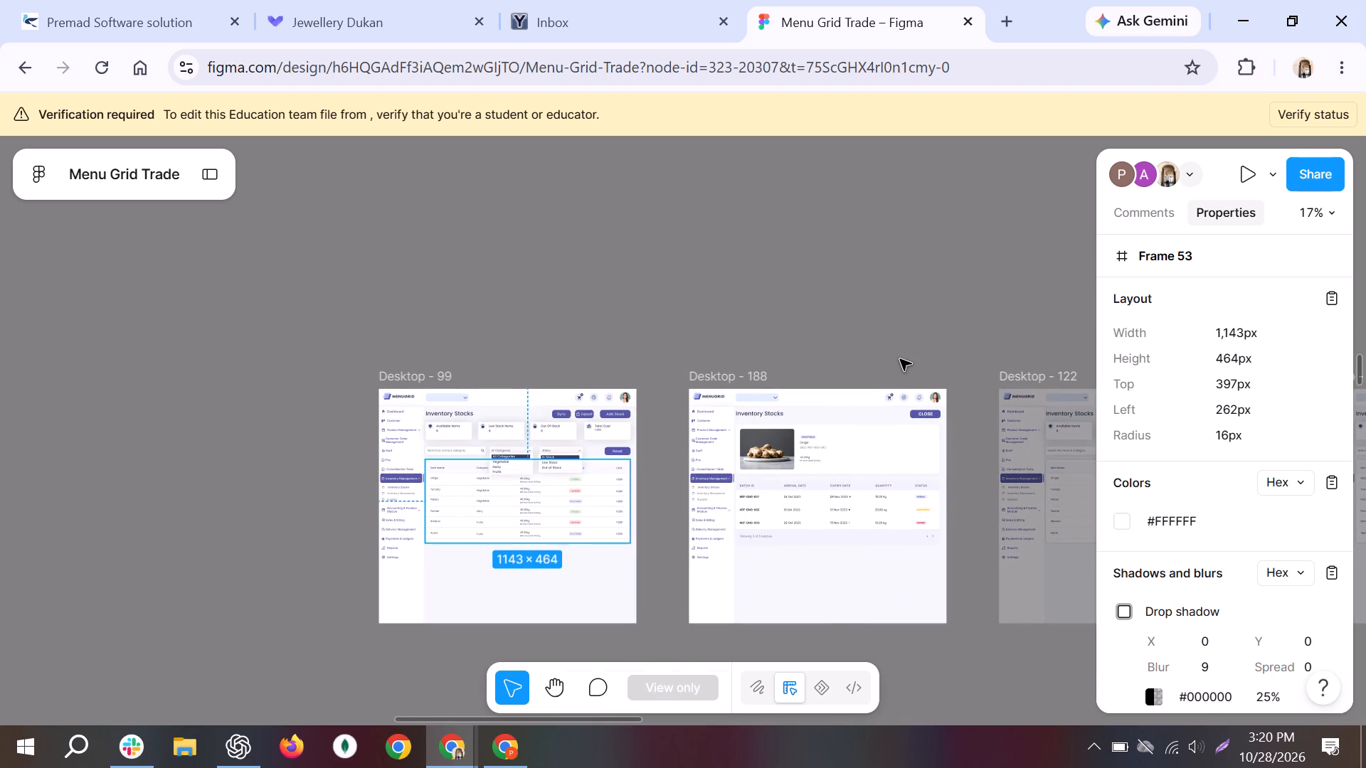
{"action": "scroll", "coordinate": [900, 359], "scroll_direction": "down", "scroll_amount": 8, "text": "ctrl"}
{"action": "scroll", "coordinate": [900, 359], "scroll_direction": "left", "scroll_amount": 3}
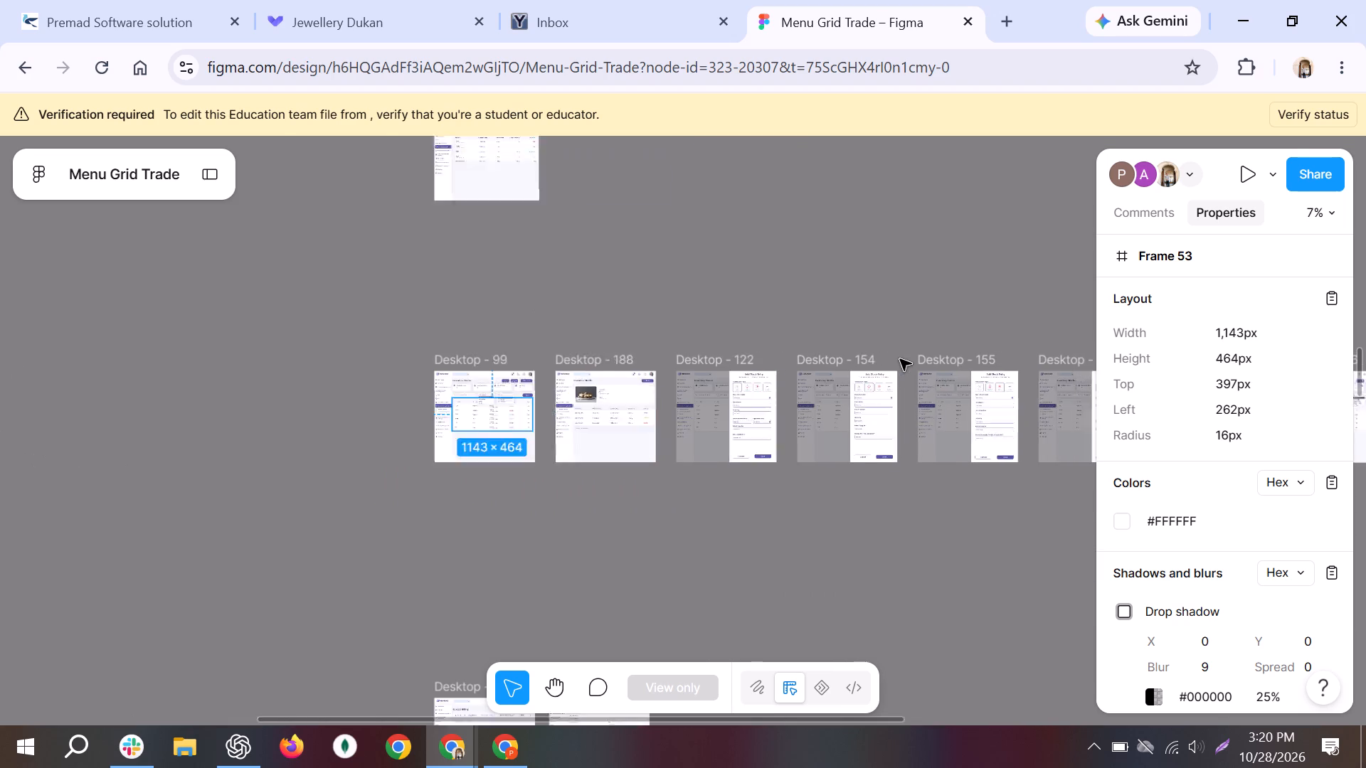
{"action": "scroll", "coordinate": [900, 359], "scroll_direction": "down", "scroll_amount": 15, "text": "ctrl"}
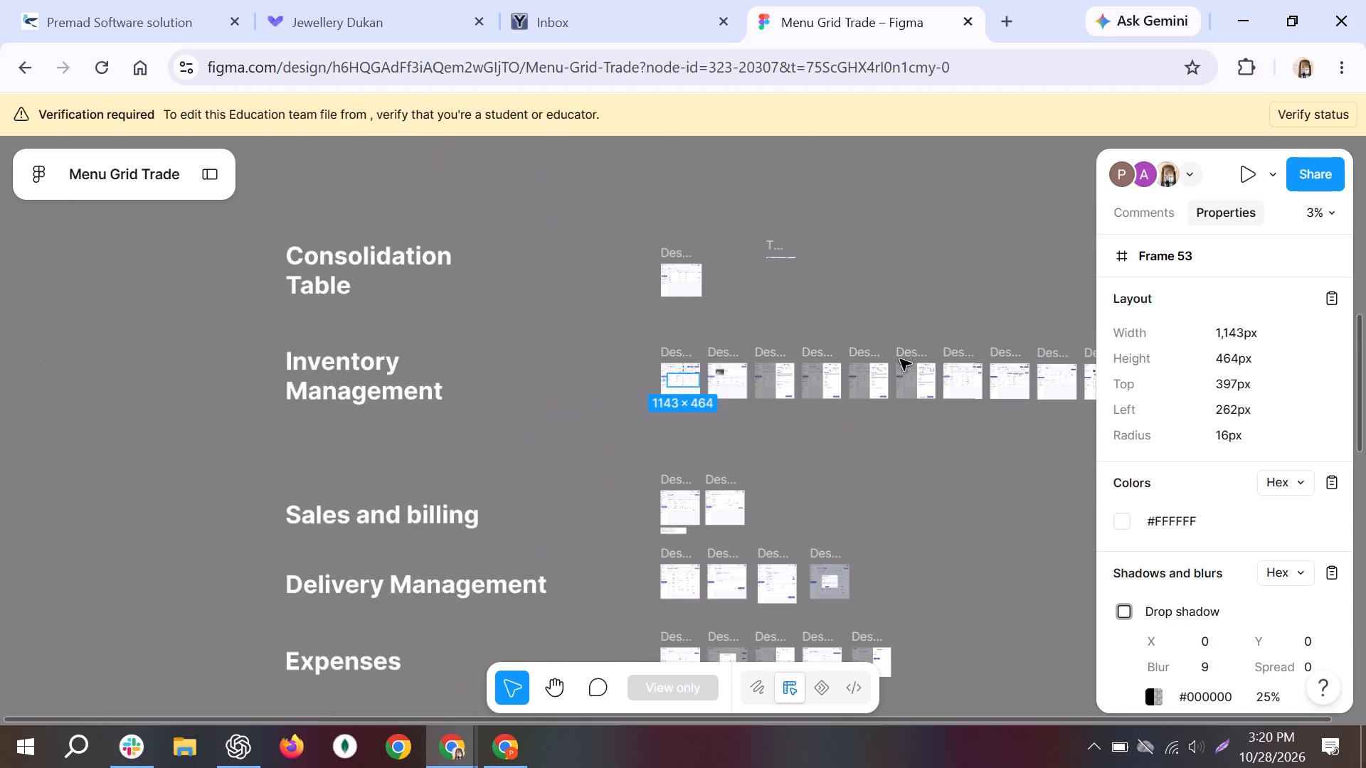
{"action": "scroll", "coordinate": [900, 359], "scroll_direction": "down", "scroll_amount": 4, "text": "ctrl"}
{"action": "scroll", "coordinate": [900, 359], "scroll_direction": "left", "scroll_amount": 3}
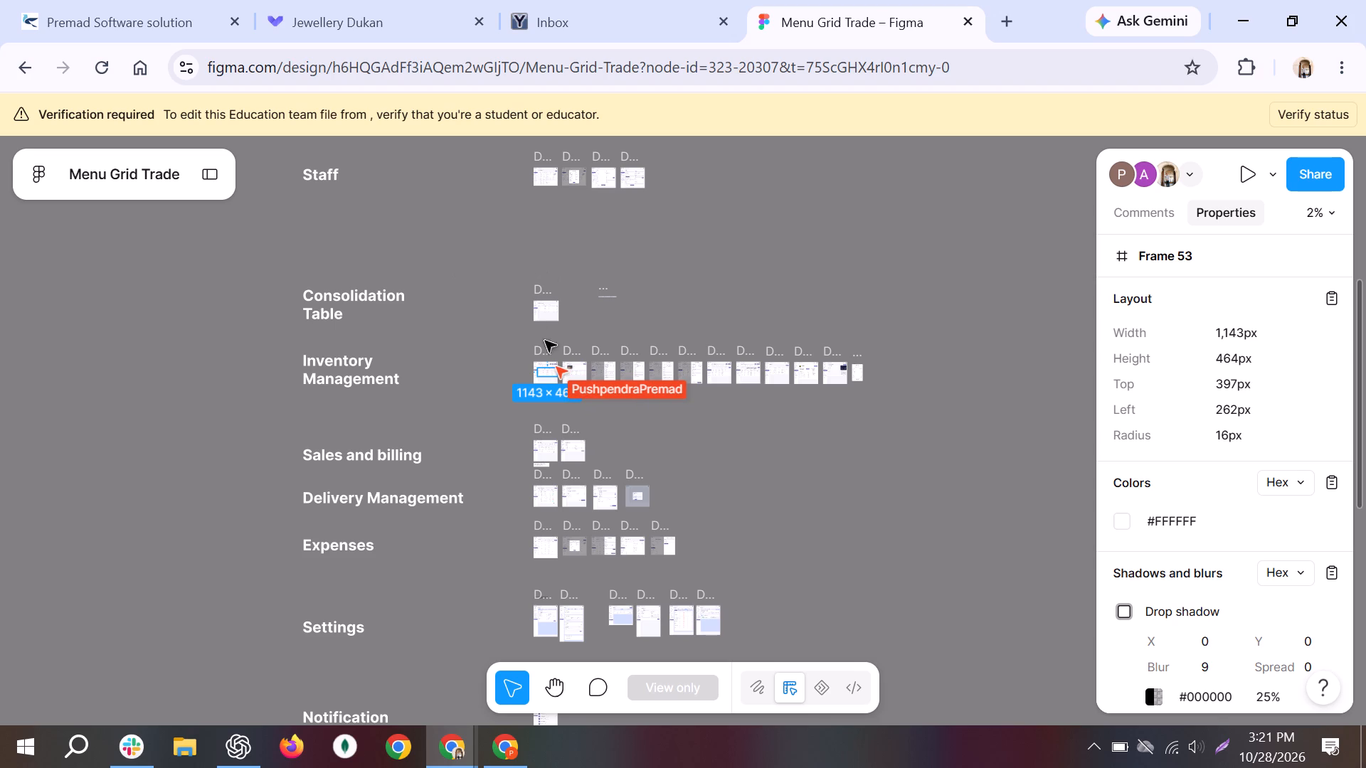
Return to the Inventory Stocks screen, inspect its filter dropdowns and stock cards by selecting them, and clear the selection.
{"action": "scroll", "coordinate": [568, 388], "scroll_direction": "up", "scroll_amount": 11, "text": "ctrl"}
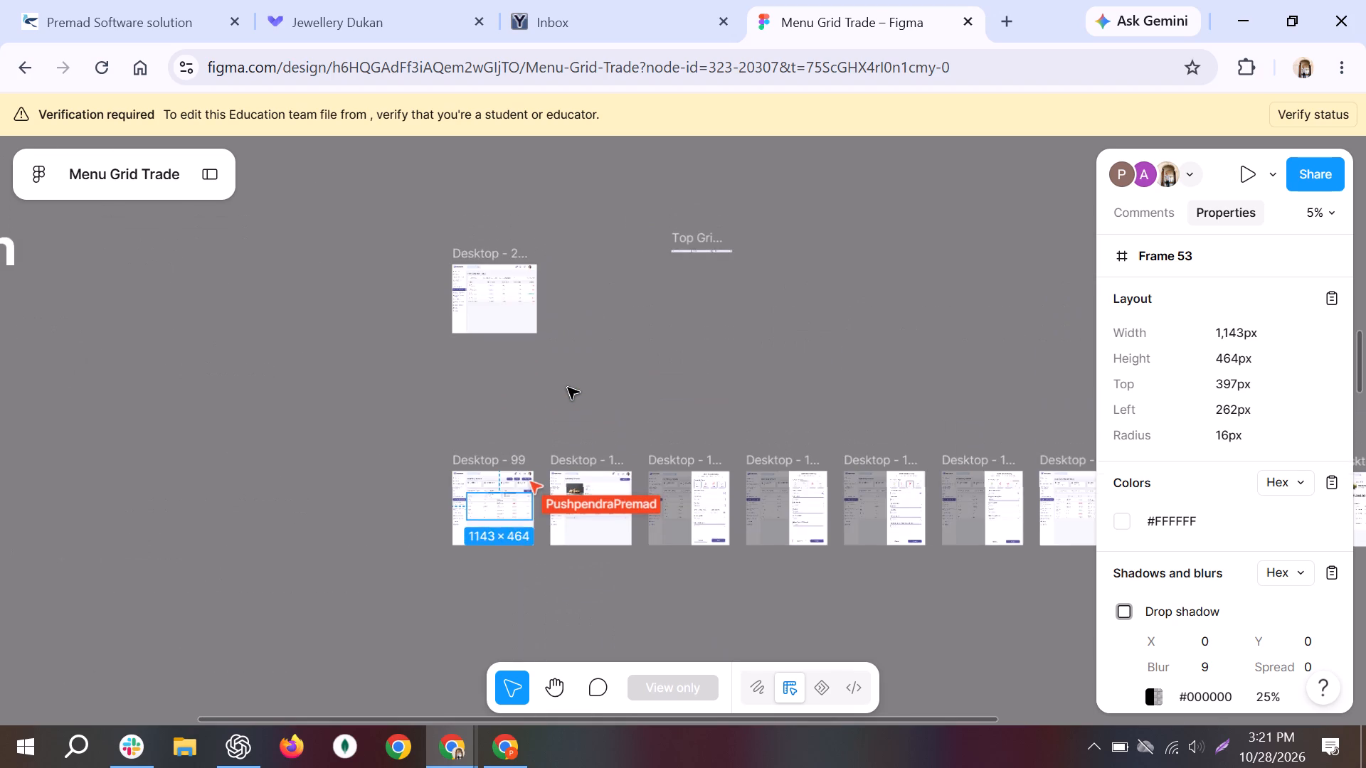
{"action": "scroll", "coordinate": [568, 388], "scroll_direction": "up", "scroll_amount": 4, "text": "ctrl"}
{"action": "scroll", "coordinate": [568, 388], "scroll_direction": "down", "scroll_amount": 2}
{"action": "scroll", "coordinate": [568, 388], "scroll_direction": "up", "scroll_amount": 2, "text": "ctrl"}
{"action": "scroll", "coordinate": [568, 388], "scroll_direction": "right", "scroll_amount": 2}
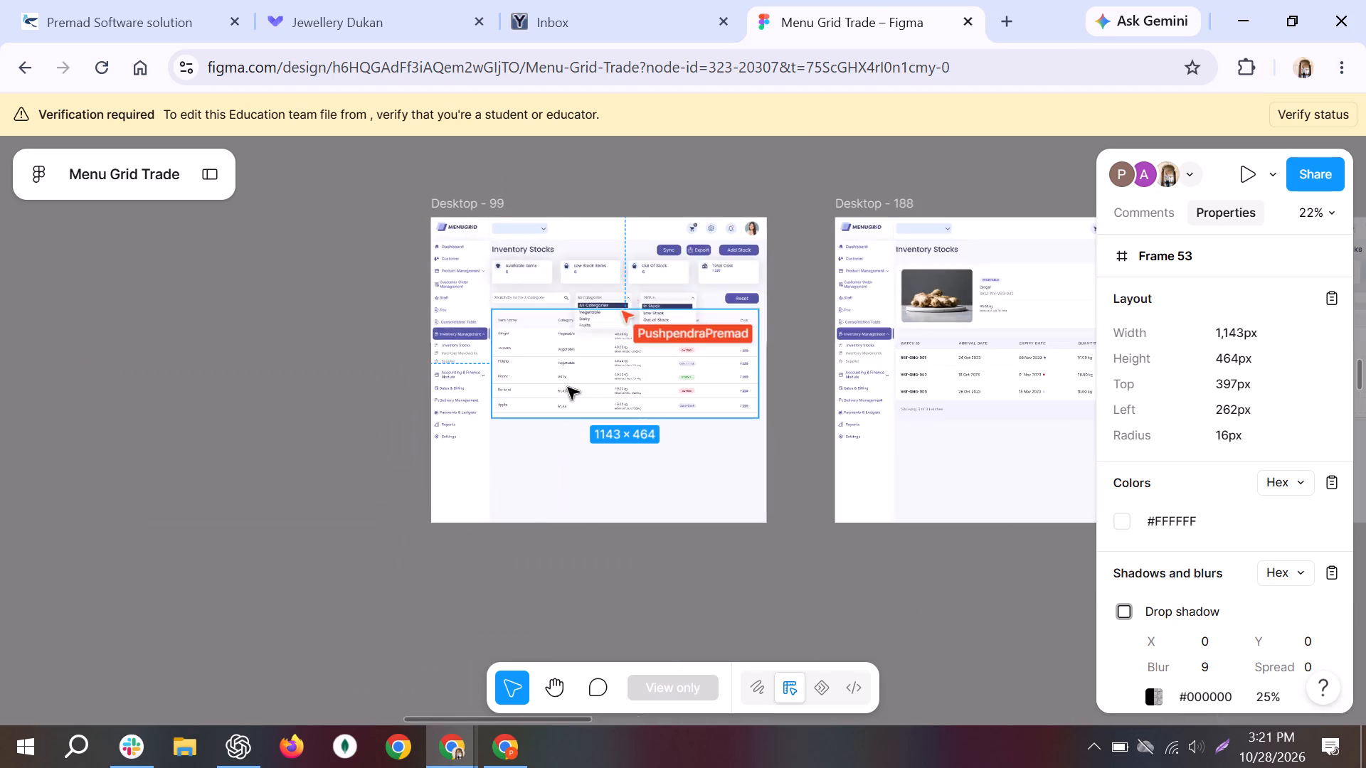
{"action": "scroll", "coordinate": [568, 388], "scroll_direction": "up", "scroll_amount": 3, "text": "ctrl"}
{"action": "scroll", "coordinate": [568, 388], "scroll_direction": "up", "scroll_amount": 1}
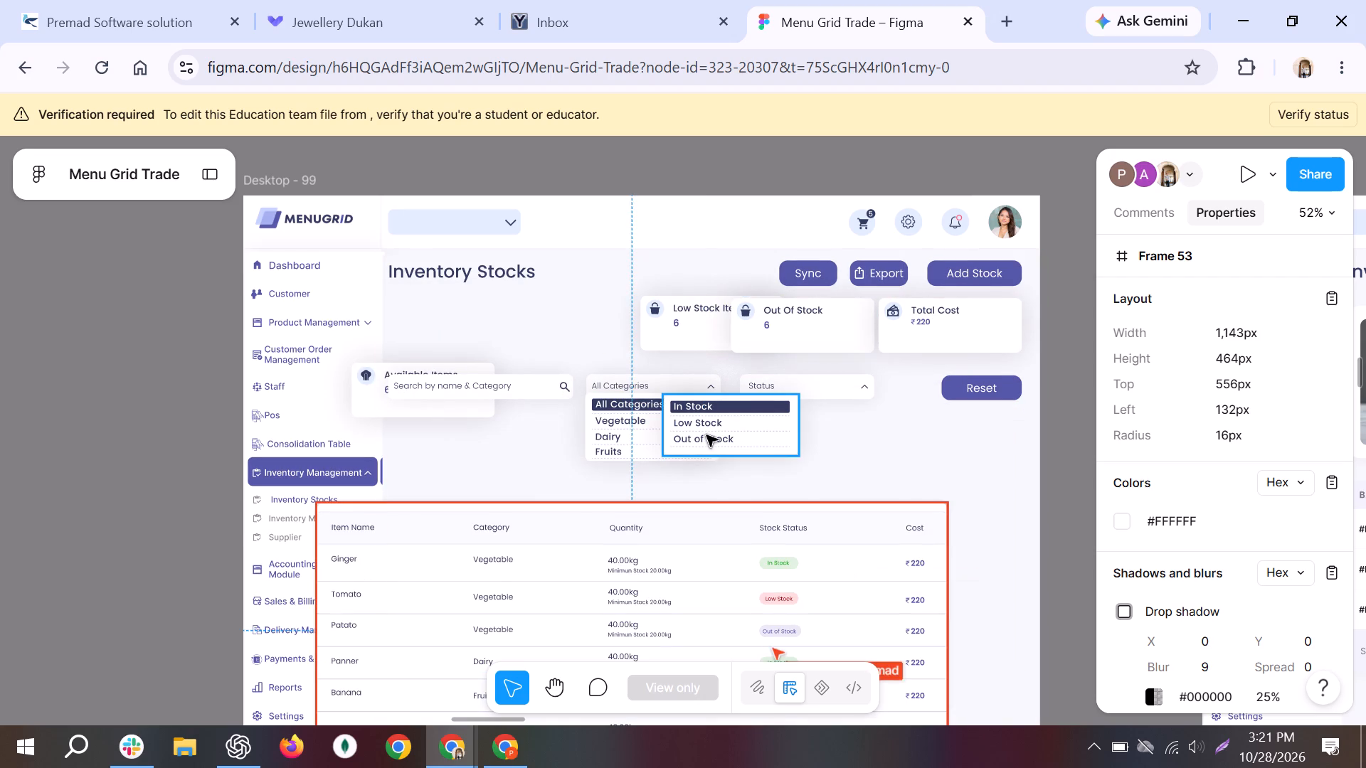
{"action": "left_click_drag", "start_coordinate": [706, 435], "coordinate": [826, 428]}
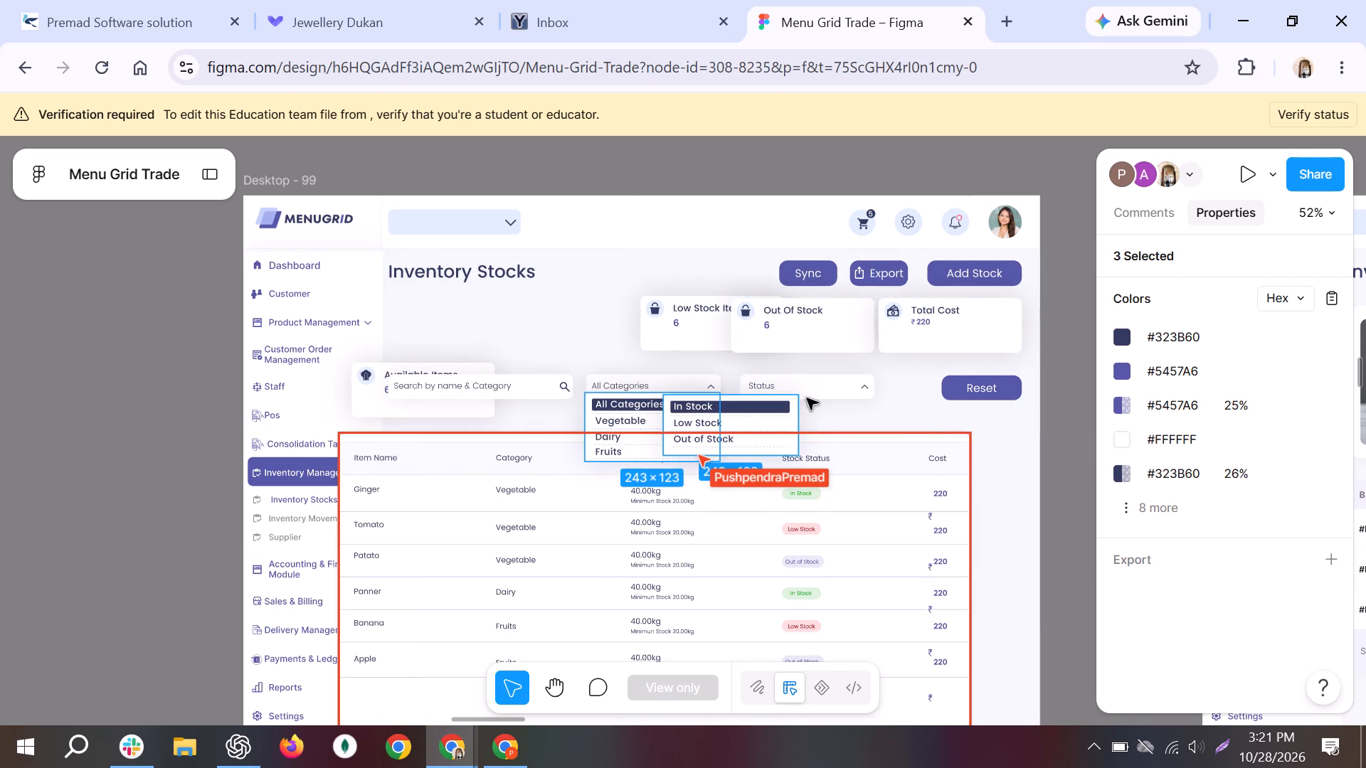
{"action": "left_click_drag", "start_coordinate": [751, 349], "coordinate": [805, 426]}
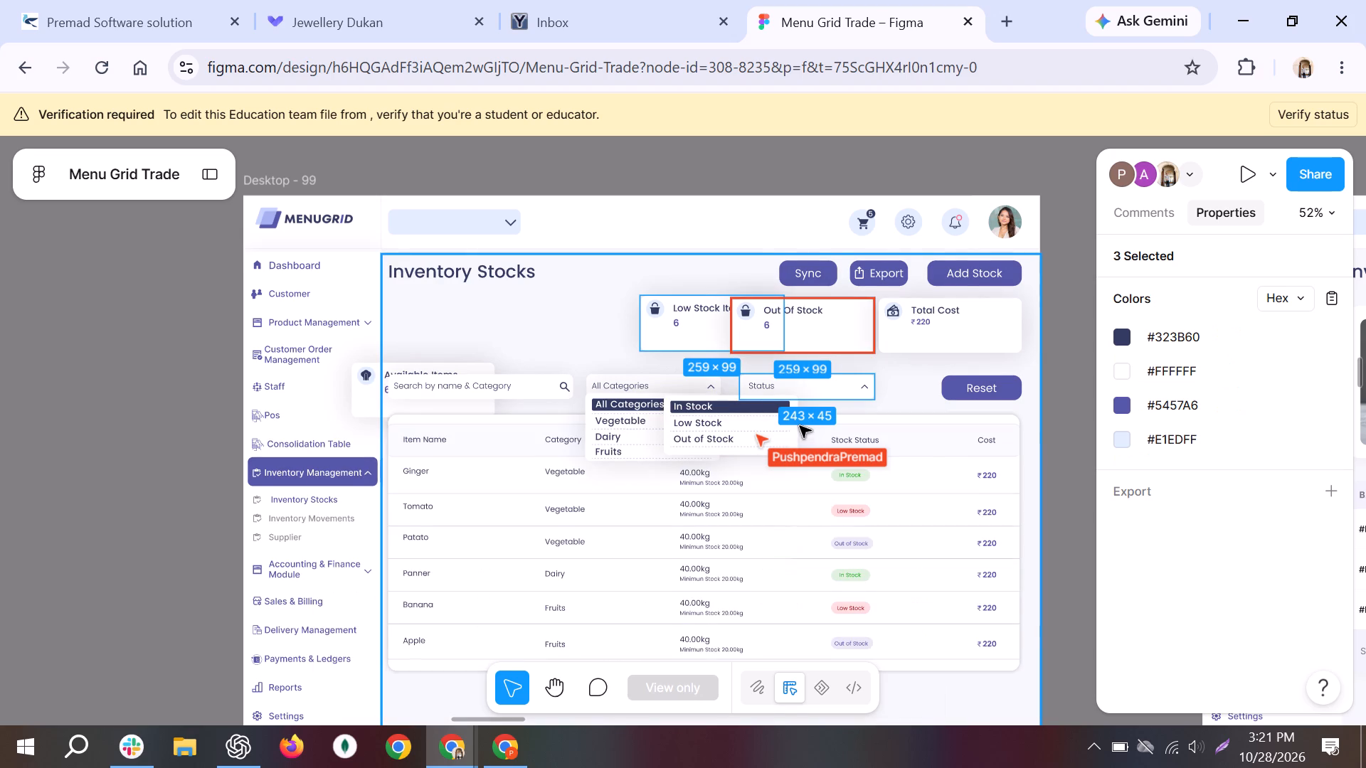
{"action": "left_click", "coordinate": [816, 151]}
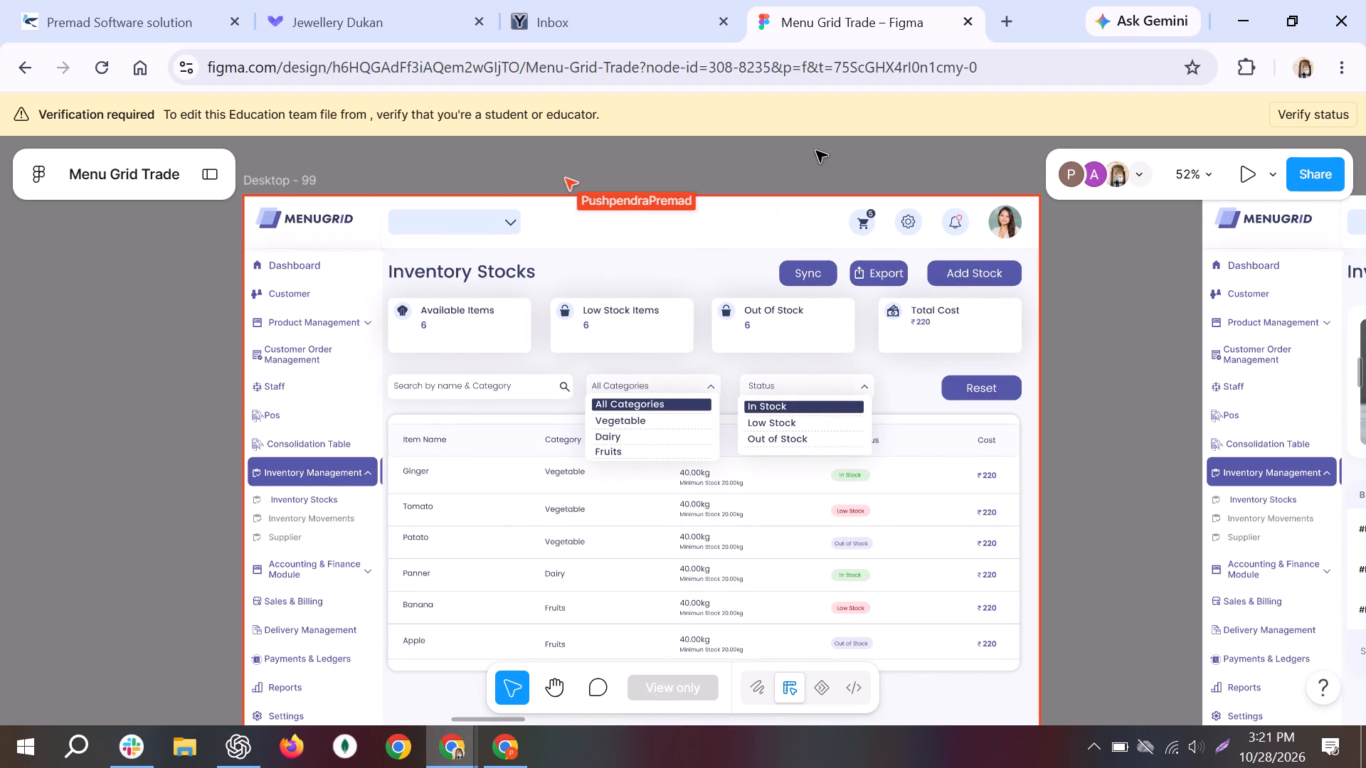
Follow the two other collaborators' views of the Menu Grid Trade design one after the other, and stop following.
{"action": "scroll", "coordinate": [816, 151], "scroll_direction": "up", "scroll_amount": 1, "text": "ctrl"}
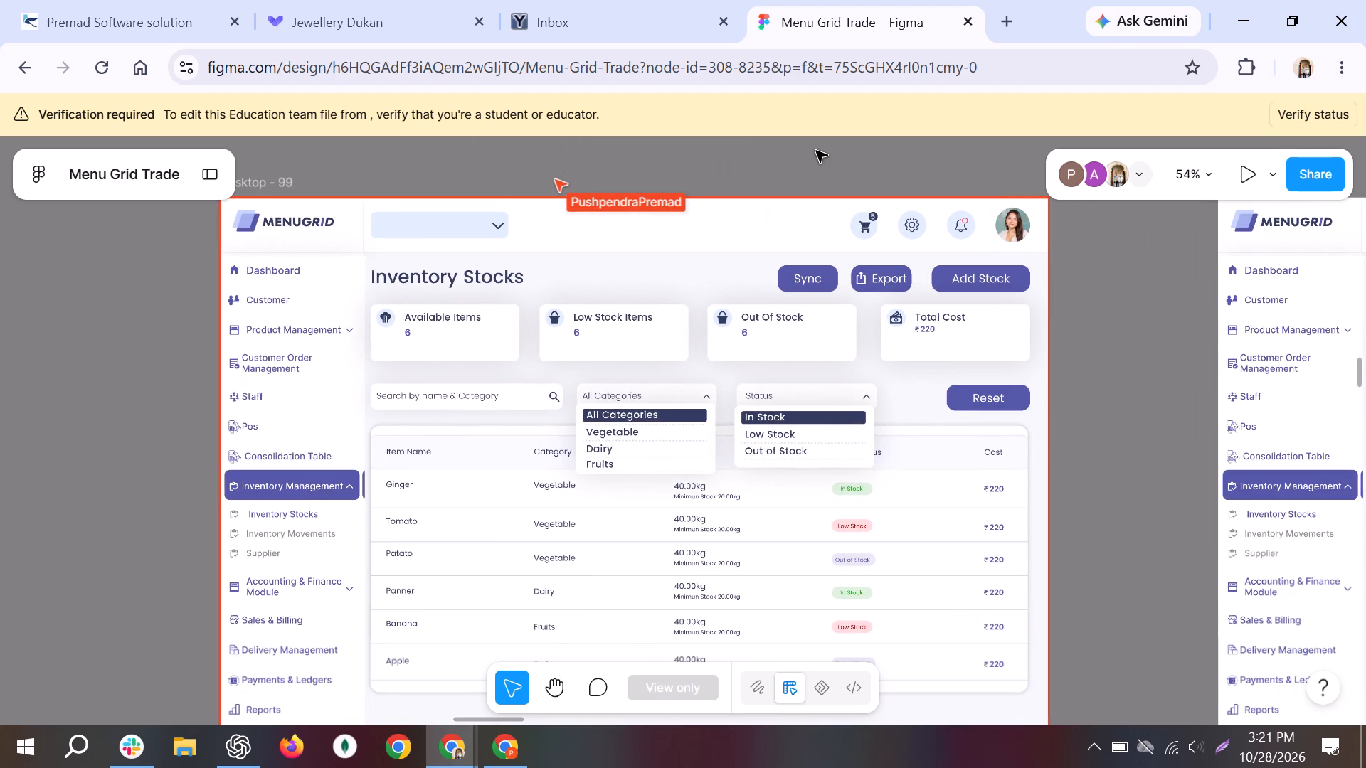
{"action": "left_click", "coordinate": [1274, 176]}
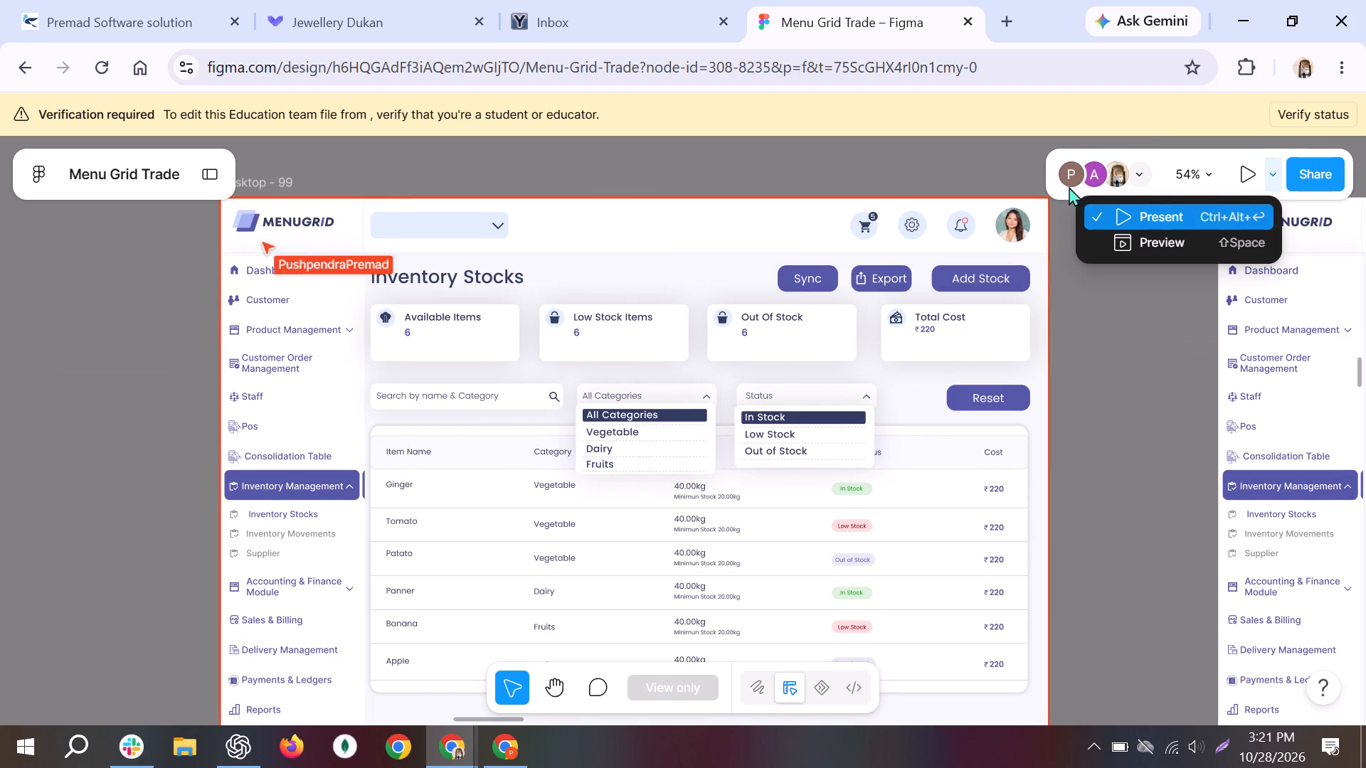
{"action": "left_click", "coordinate": [1066, 176]}
{"action": "left_click", "coordinate": [1101, 171]}
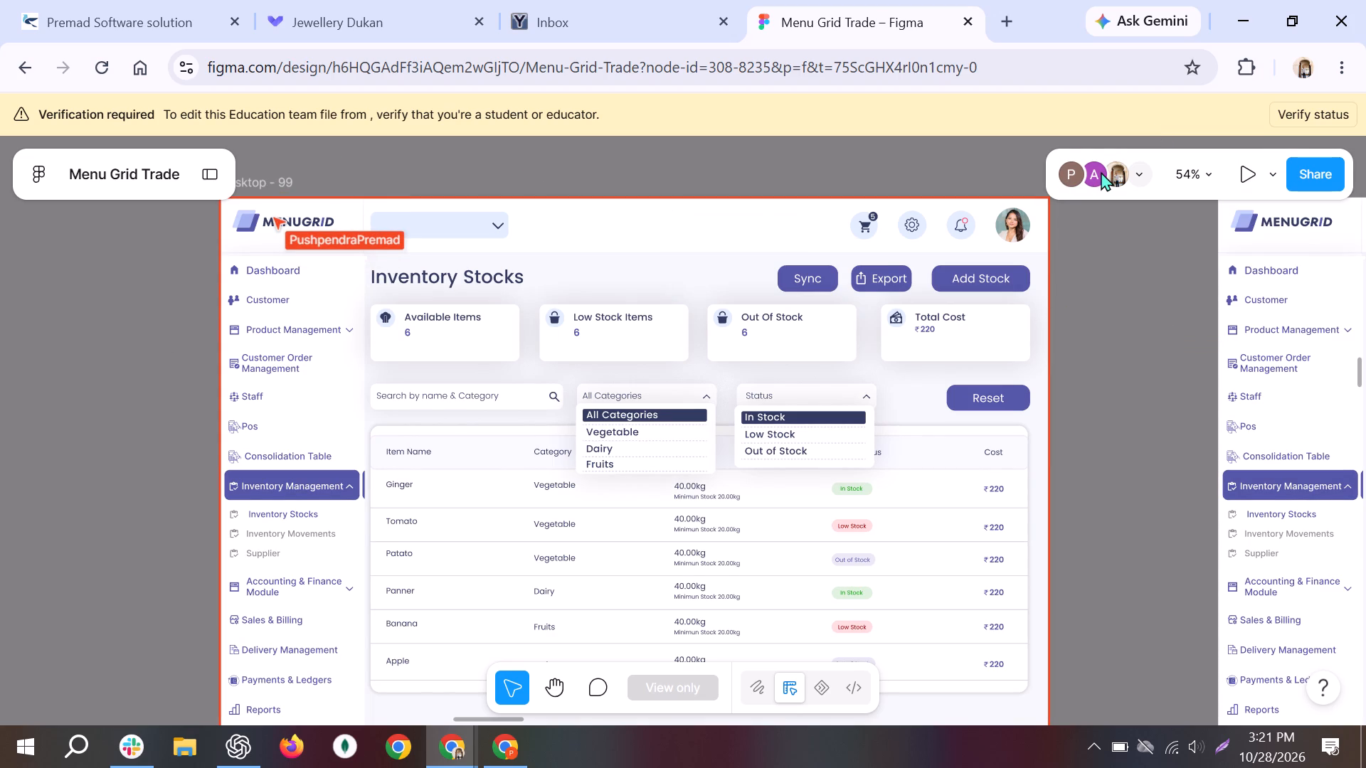
{"action": "left_click", "coordinate": [1066, 173]}
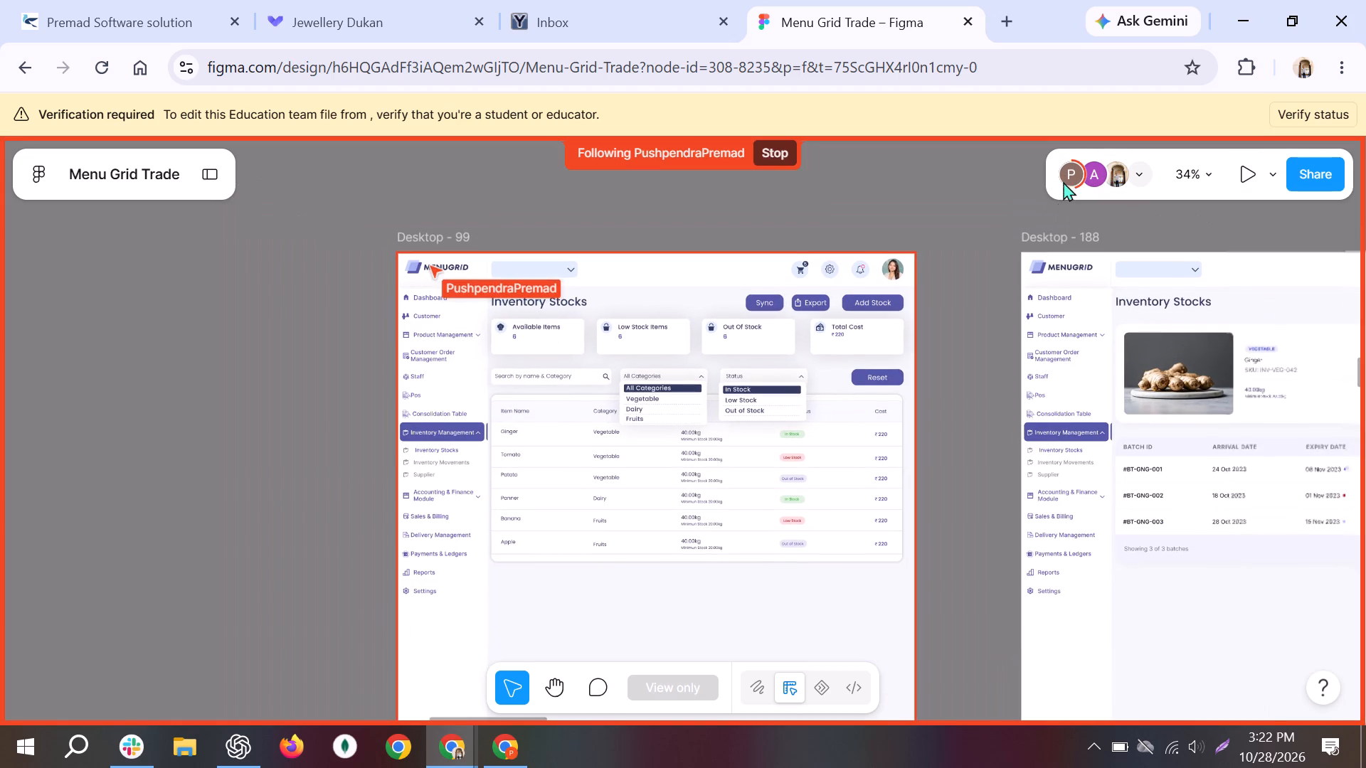
{"action": "double_click", "coordinate": [1365, 503]}
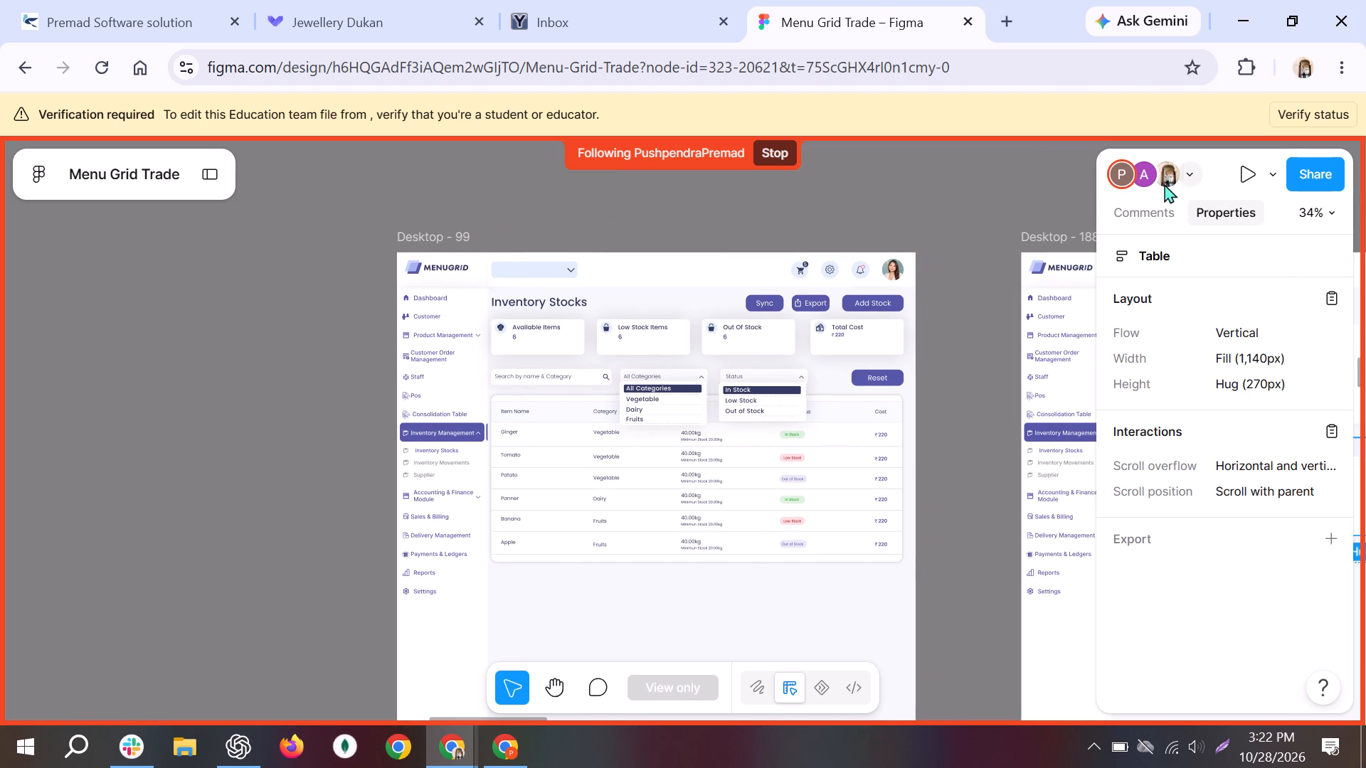
{"action": "left_click", "coordinate": [1145, 175]}
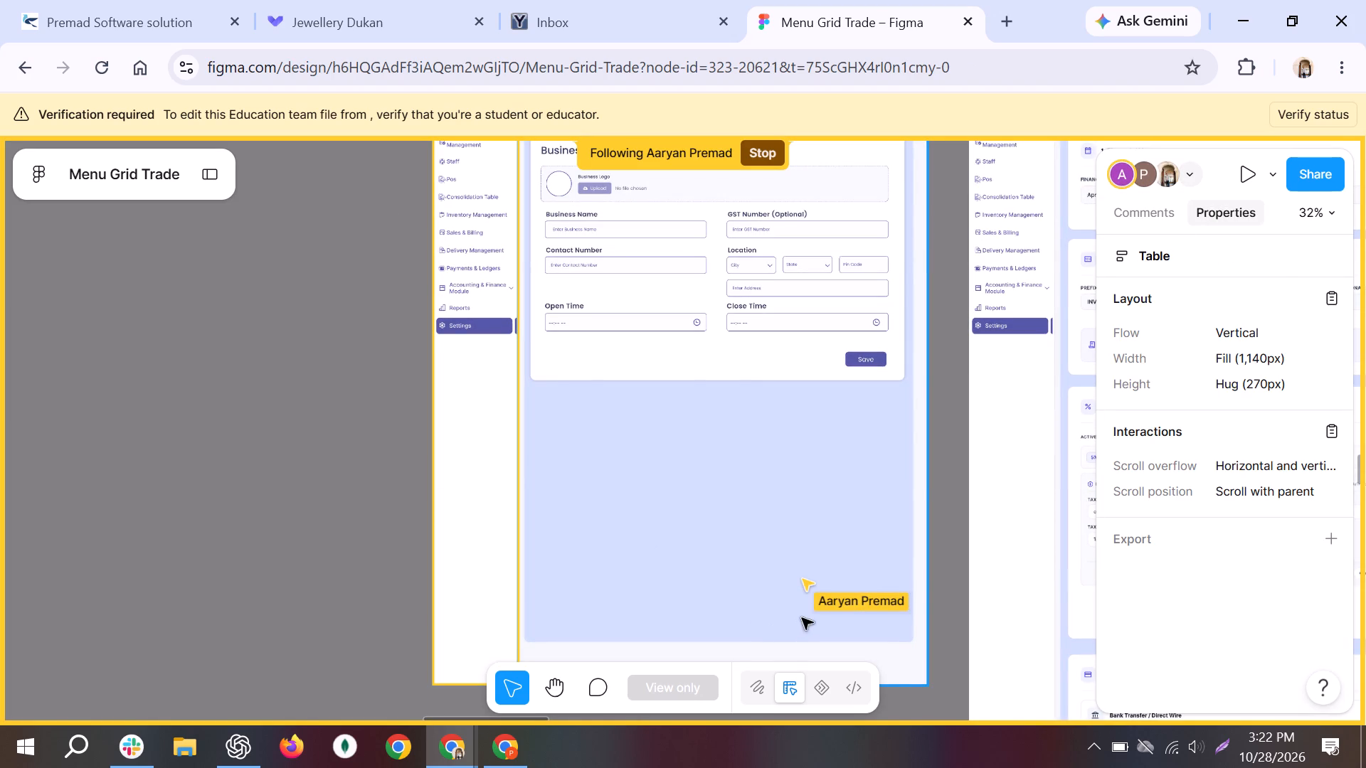
{"action": "left_click", "coordinate": [761, 157]}
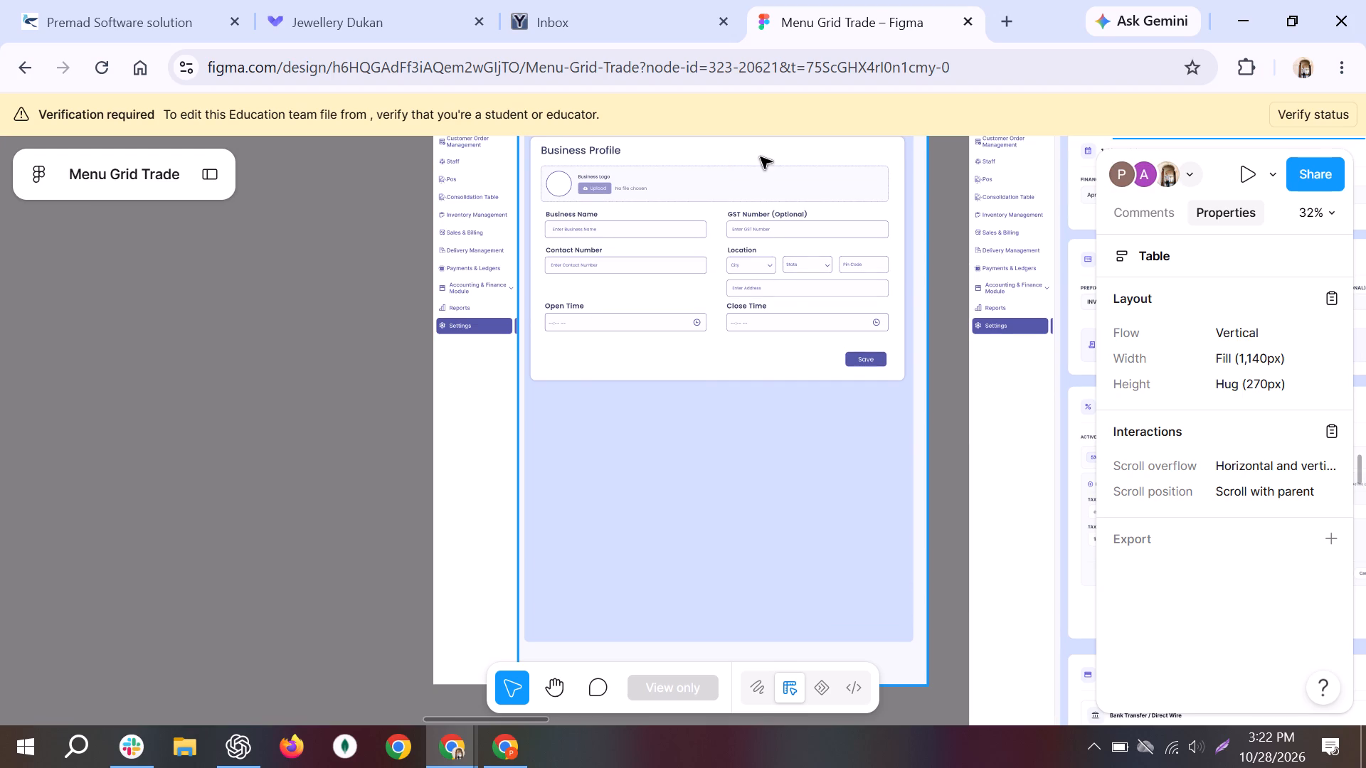
Switch to the Jewellery Dukan admin site and open its vendor list.
{"action": "left_click", "coordinate": [287, 0]}
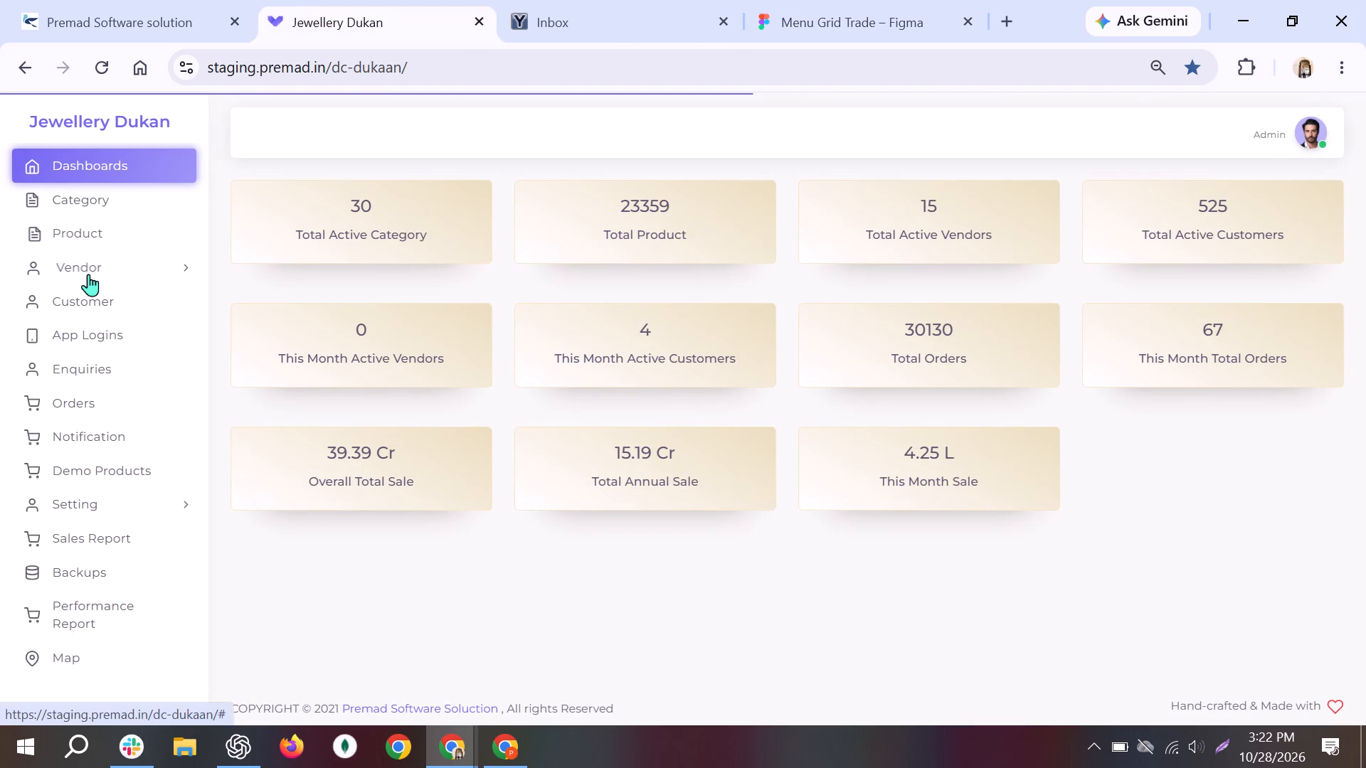
{"action": "left_click", "coordinate": [88, 274]}
{"action": "left_click", "coordinate": [83, 339]}
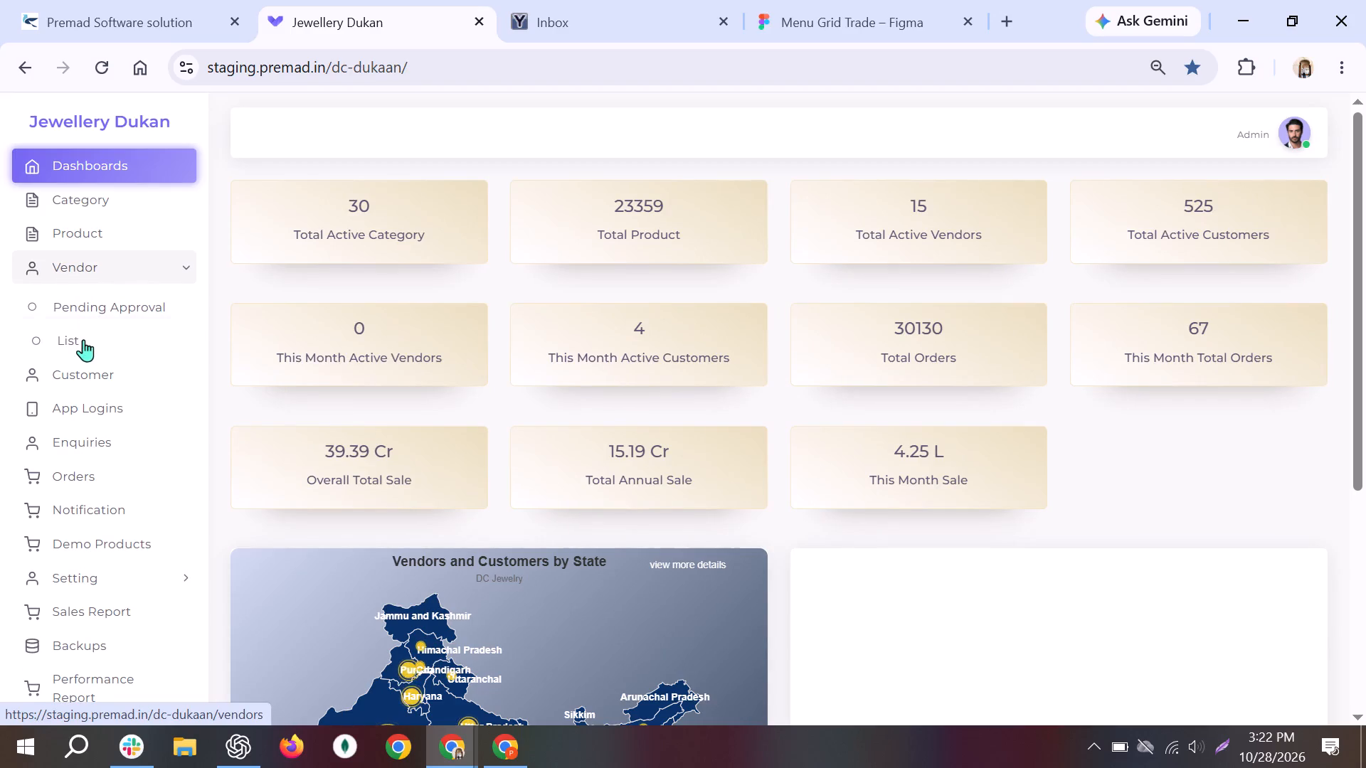